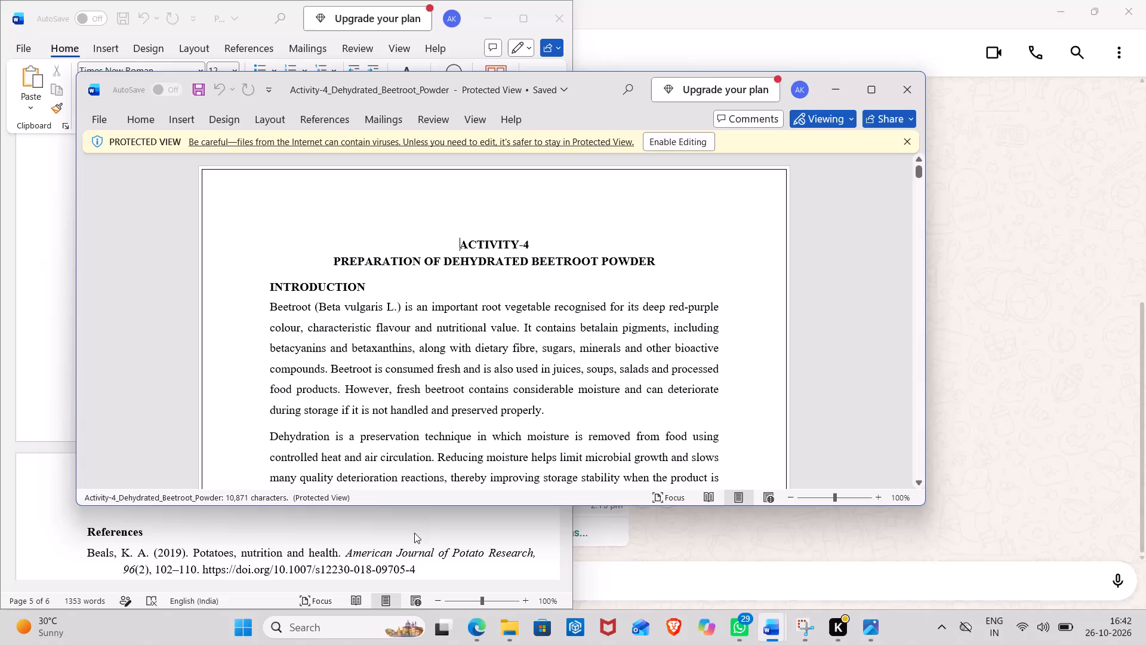
Enable editing of the beetroot powder document and arrange it side by side with the Potato_Powder document.
left_click(692, 149)
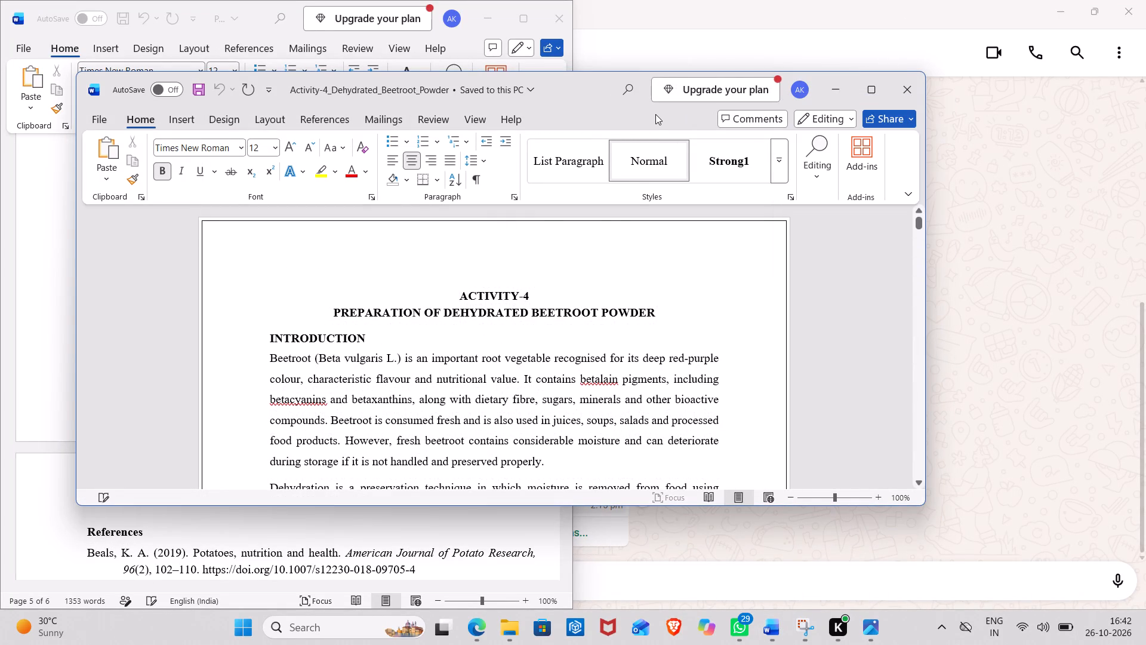
key("super+Left")
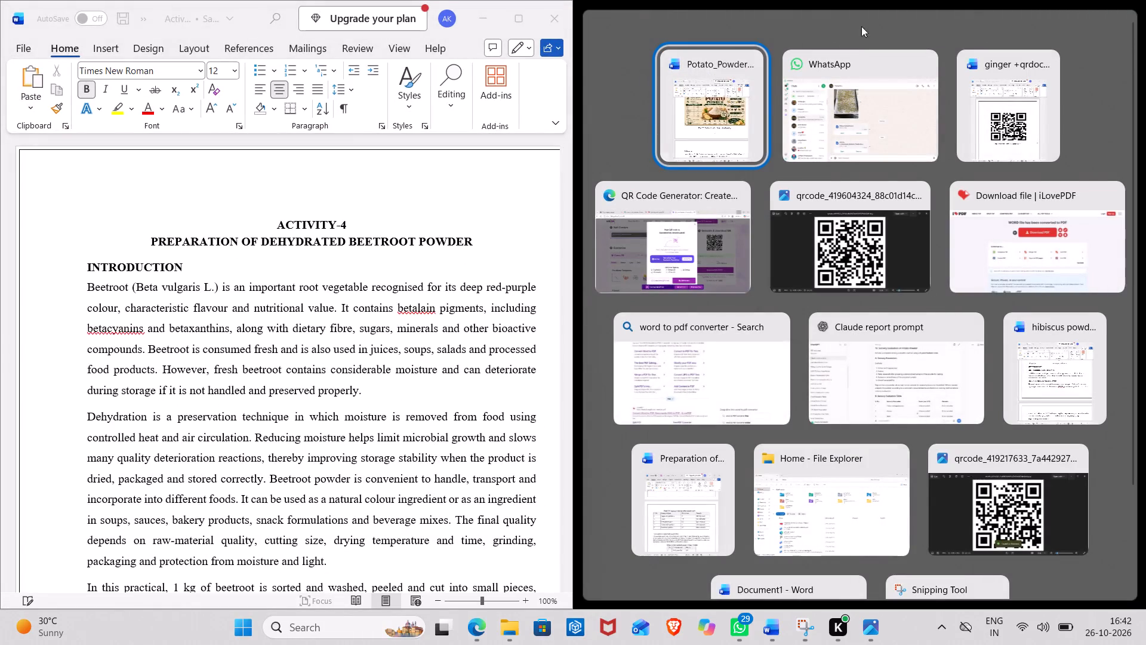
left_click(732, 122)
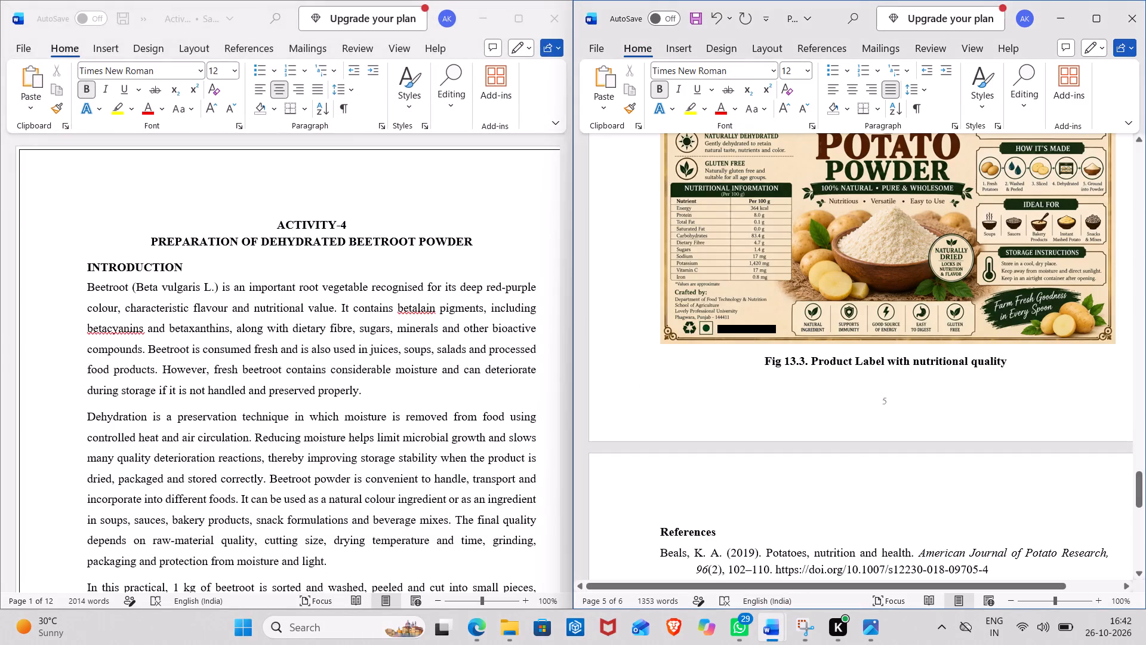
In the Review of Literature, replace "reviewed" with "reported" after the Clifford et al. (2015) citation.
scroll(384, 344, "down", 2)
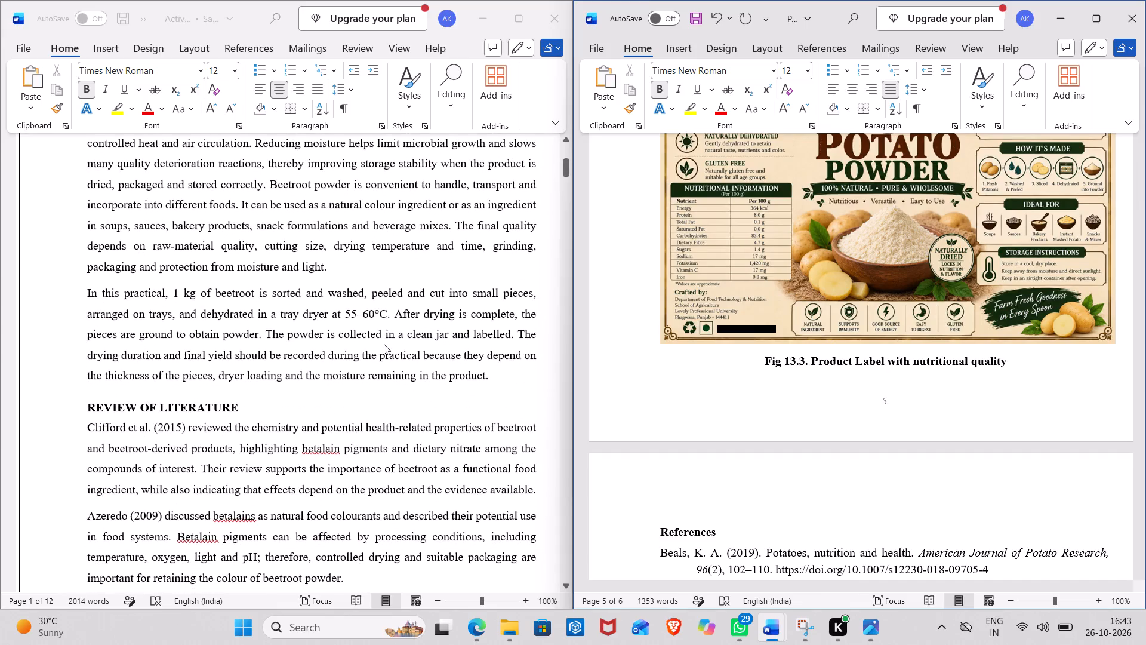
scroll(384, 344, "down", 1)
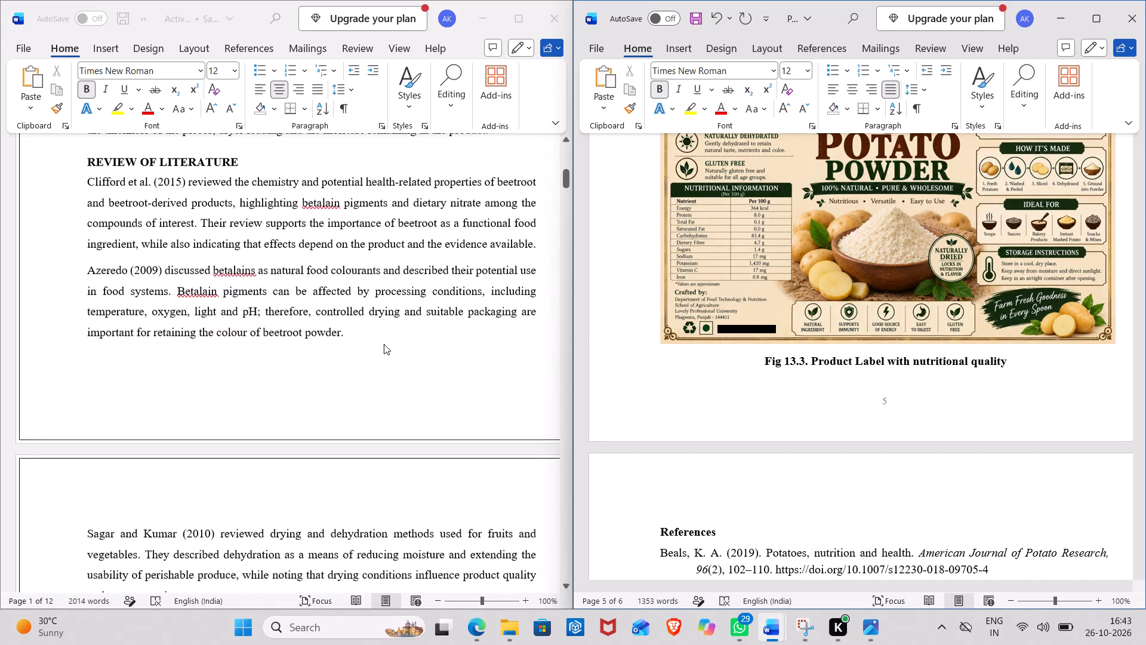
left_click(233, 182)
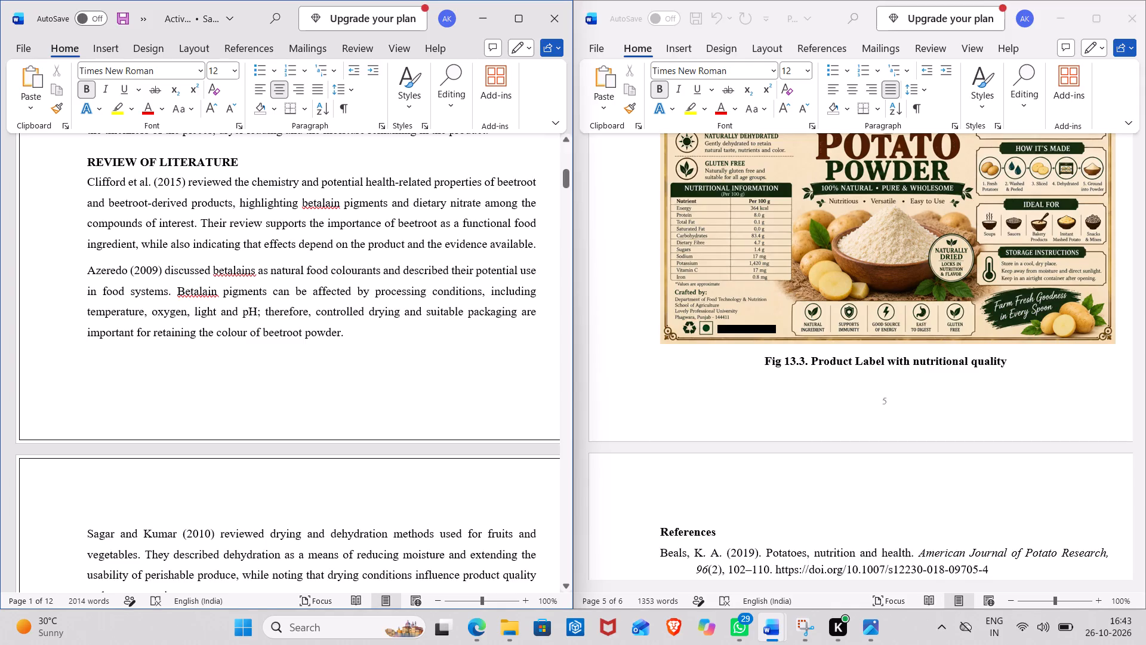
left_click_drag(196, 180, 230, 186)
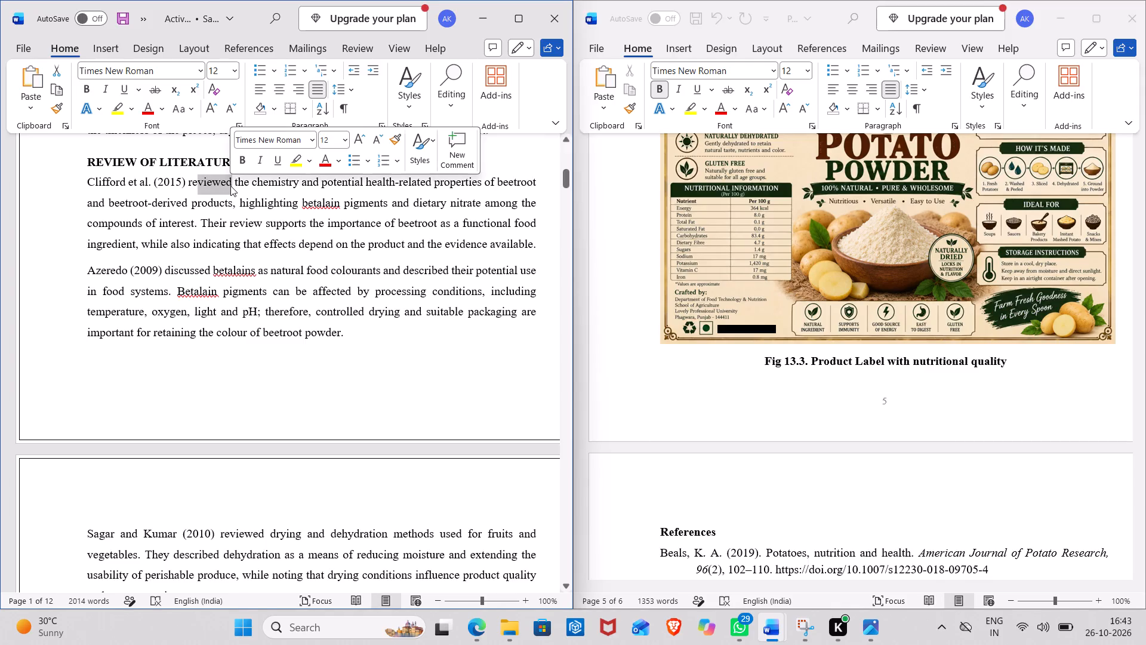
key("BackSpace")
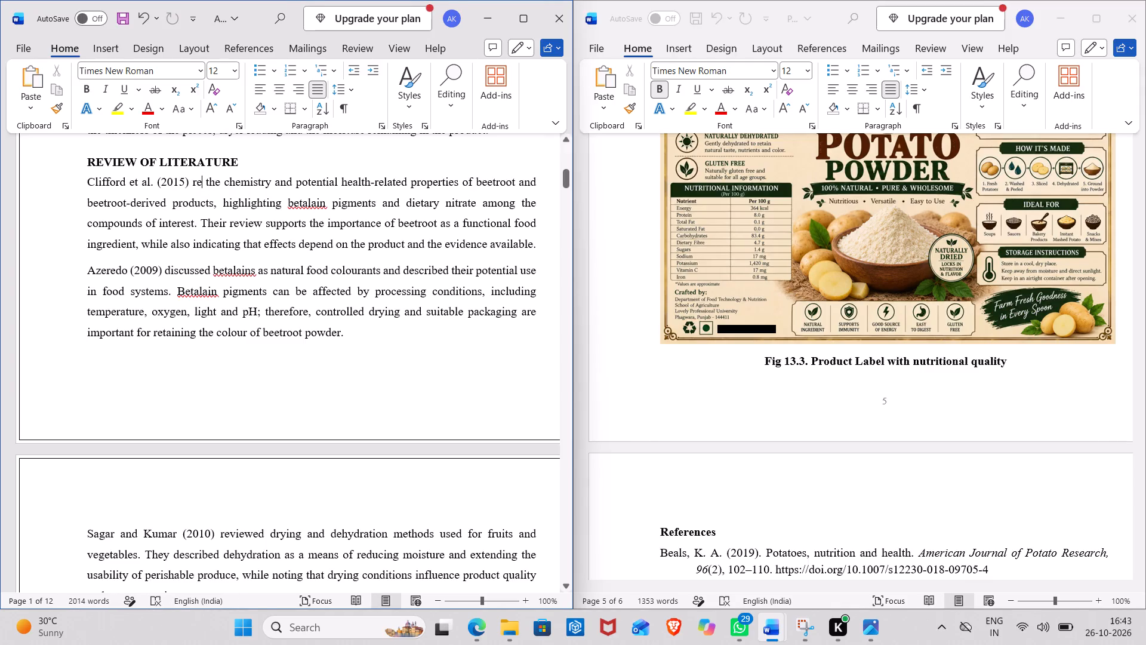
type("ported")
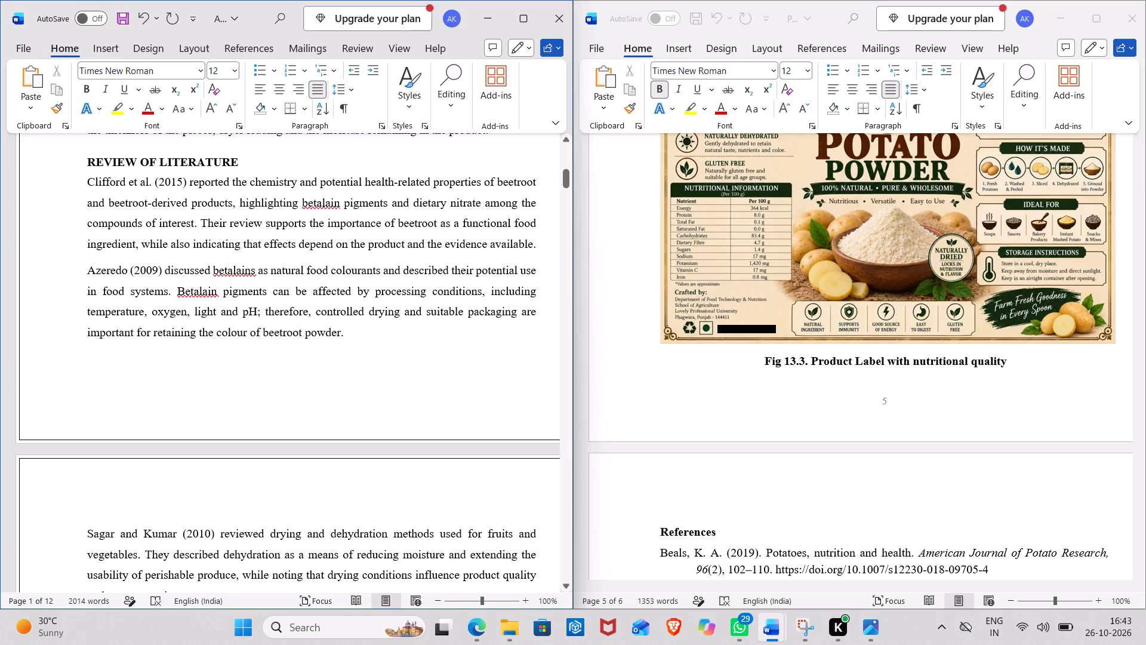
Make the citations "Clifford et al. (2015)" and "Azeredo (2009)" bold at the start of their paragraphs.
left_click(84, 182)
left_click_drag(84, 182, 157, 181)
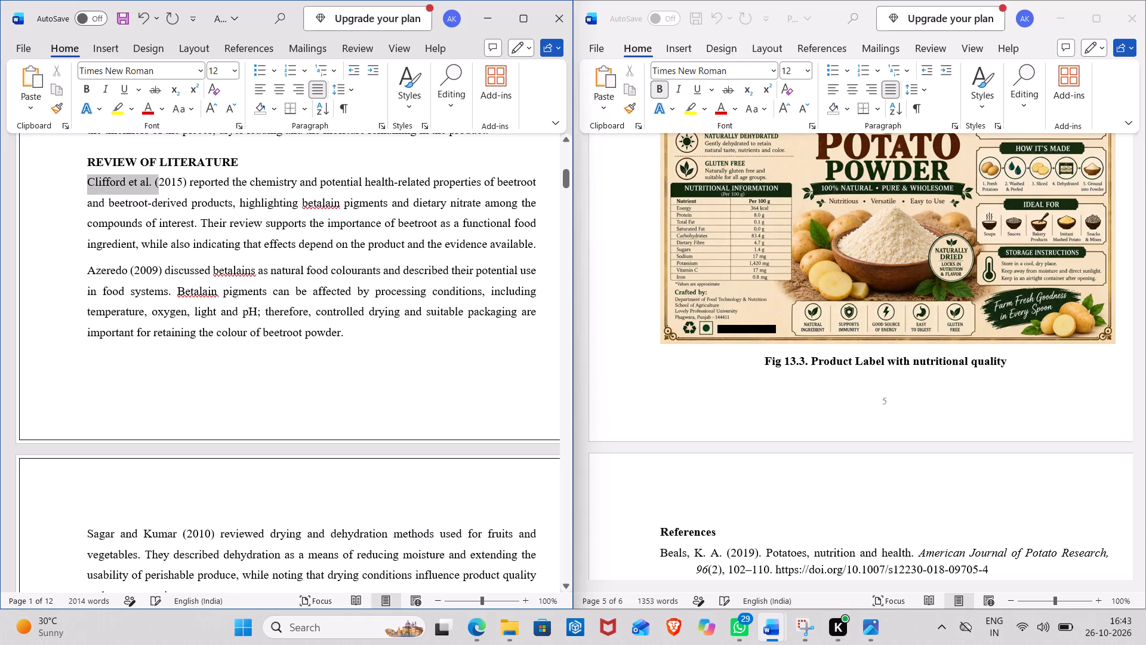
left_click_drag(157, 181, 189, 180)
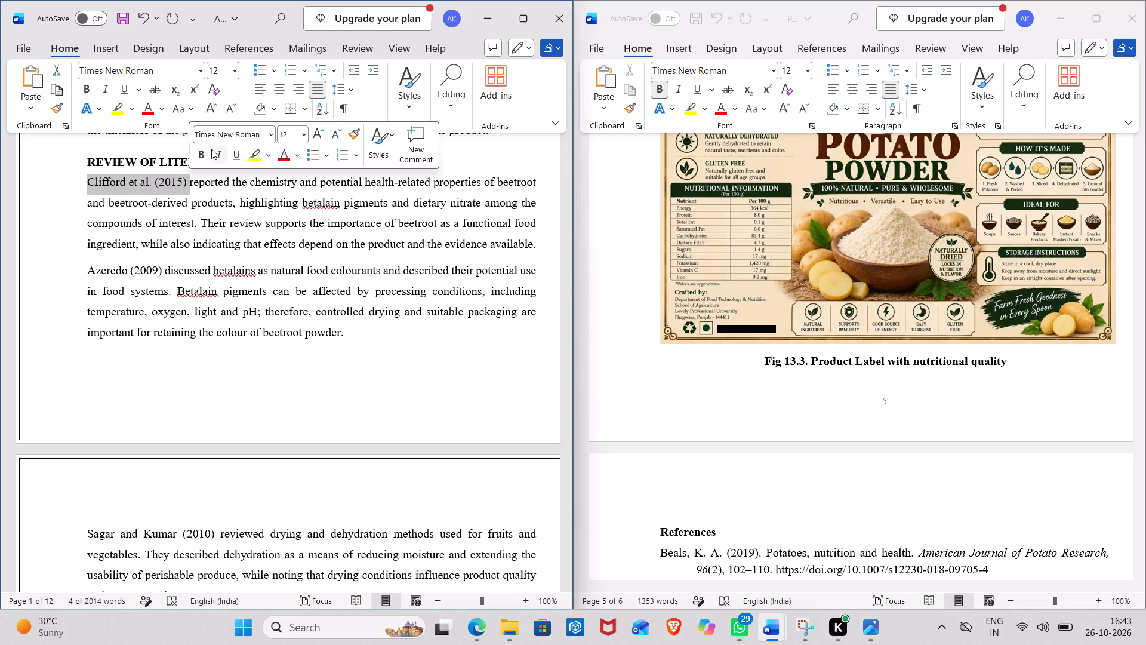
left_click(206, 152)
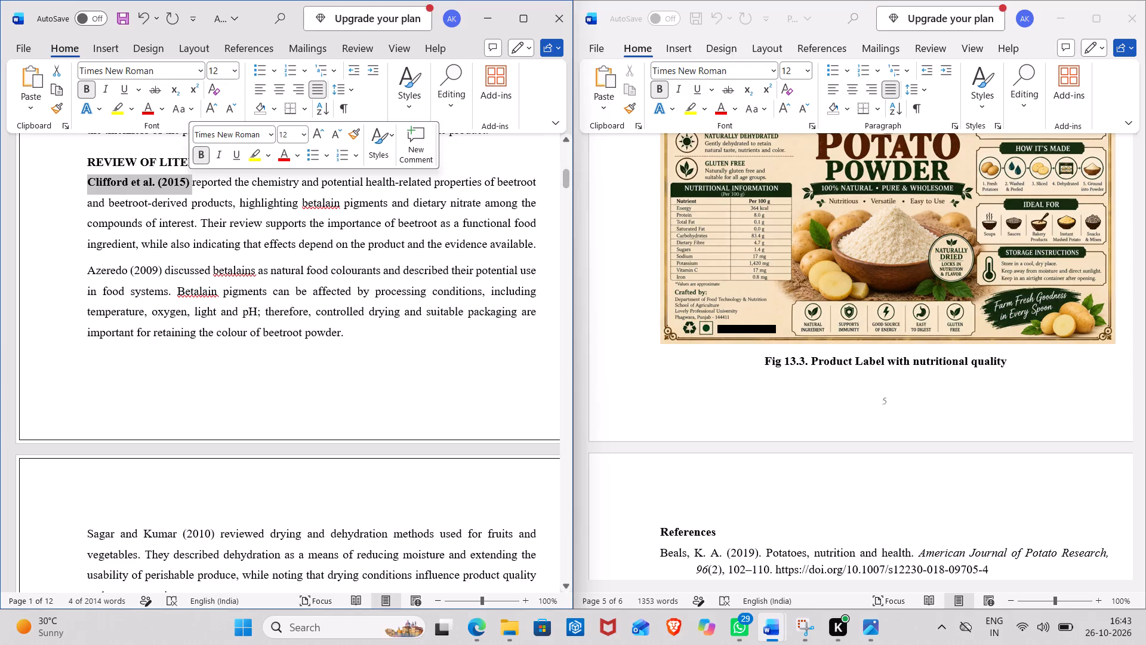
left_click(90, 272)
left_click_drag(90, 272, 161, 271)
left_click(174, 254)
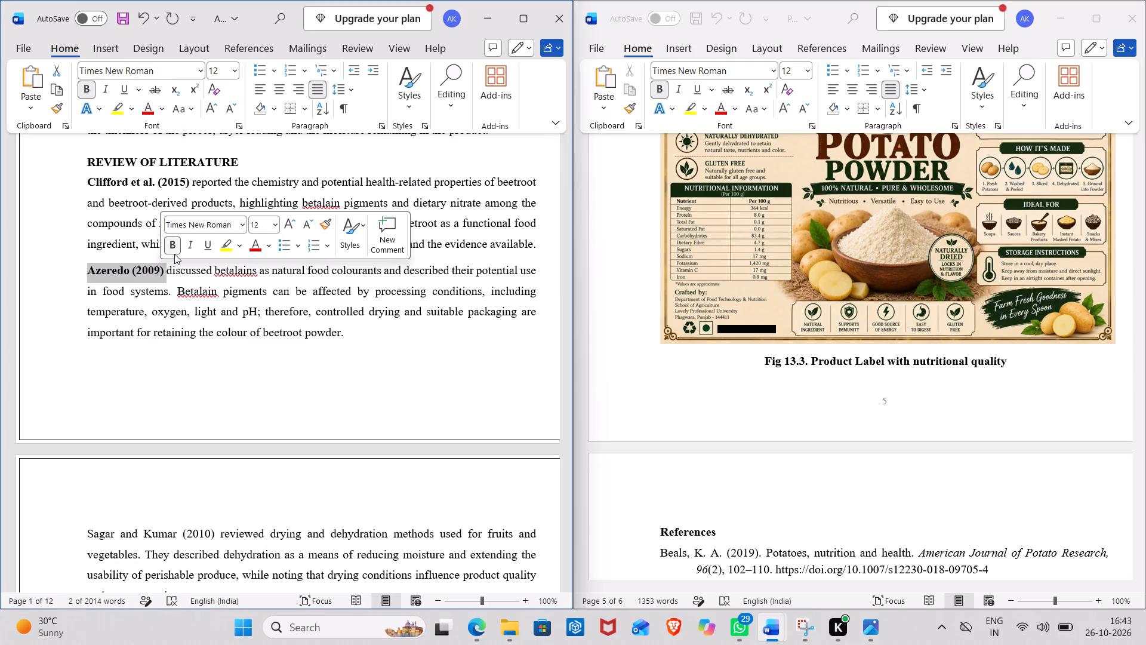
Make the citations "Sagar and Kumar (2010)" and "Krokida et al. (2003)" bold at the start of their paragraphs.
scroll(103, 370, "down", 1)
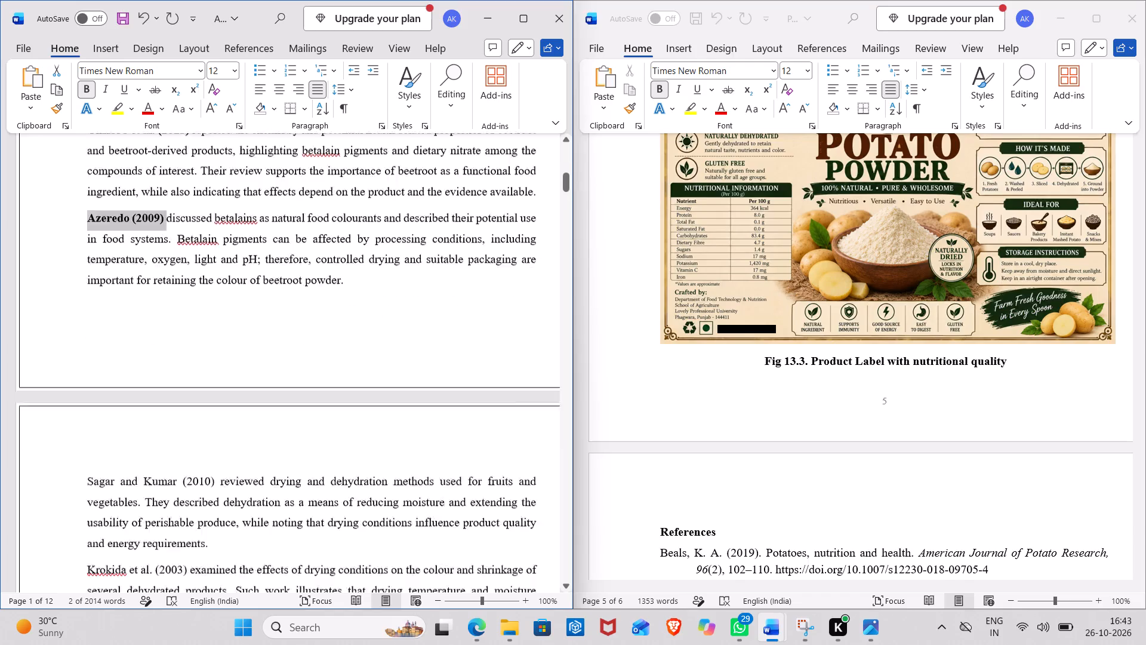
scroll(103, 370, "down", 1)
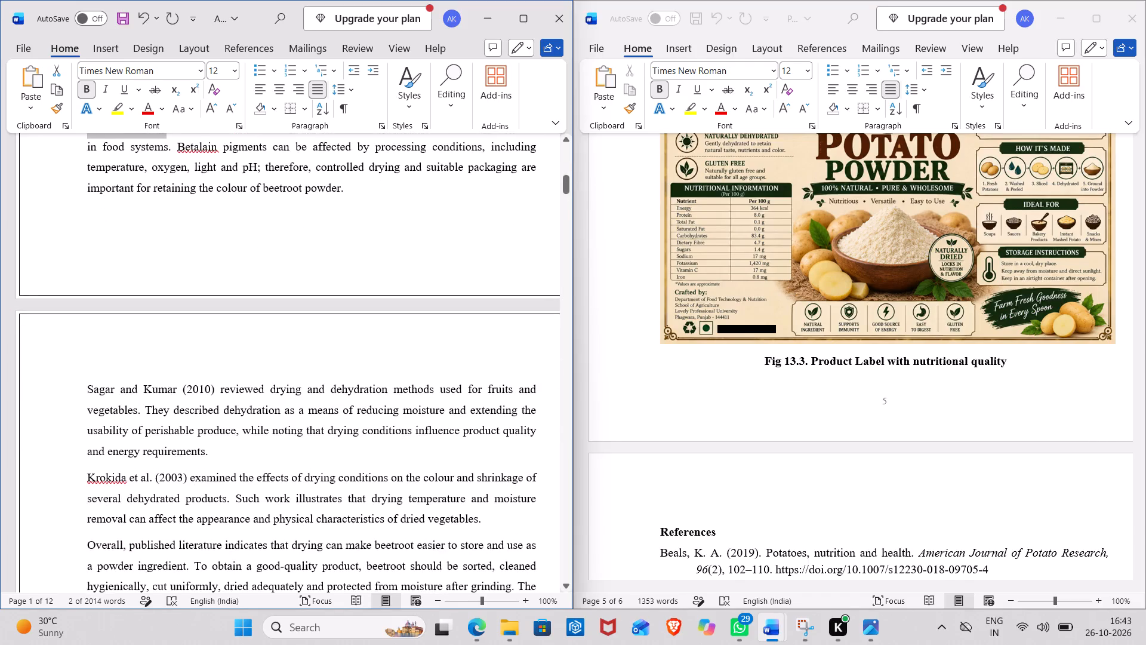
left_click_drag(90, 386, 192, 385)
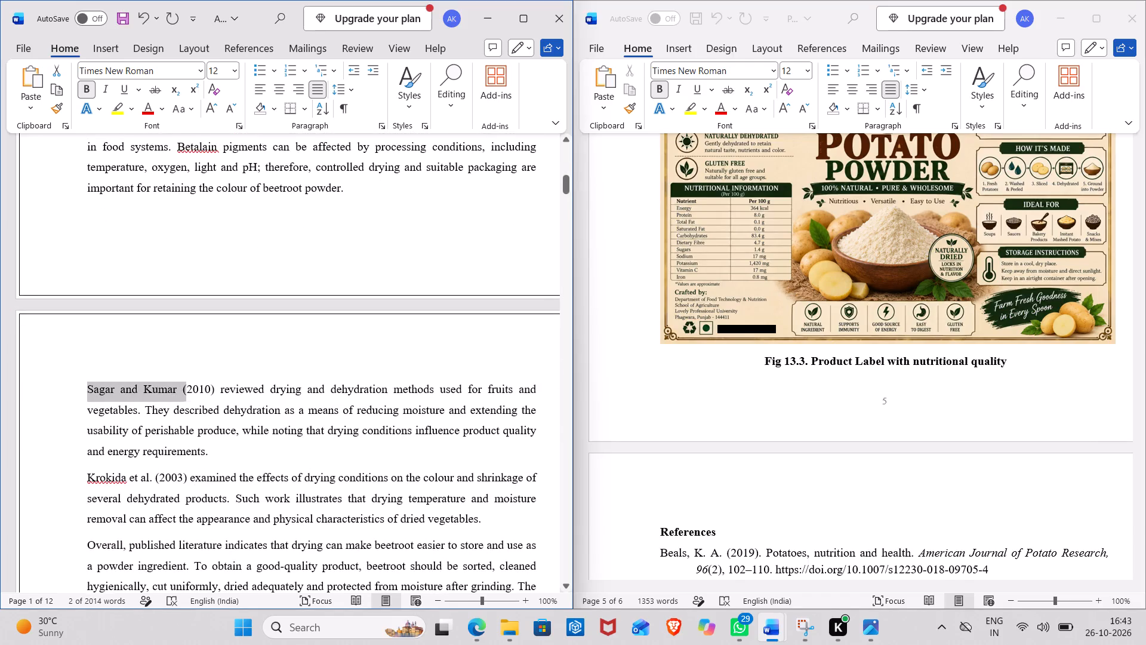
left_click_drag(192, 385, 215, 381)
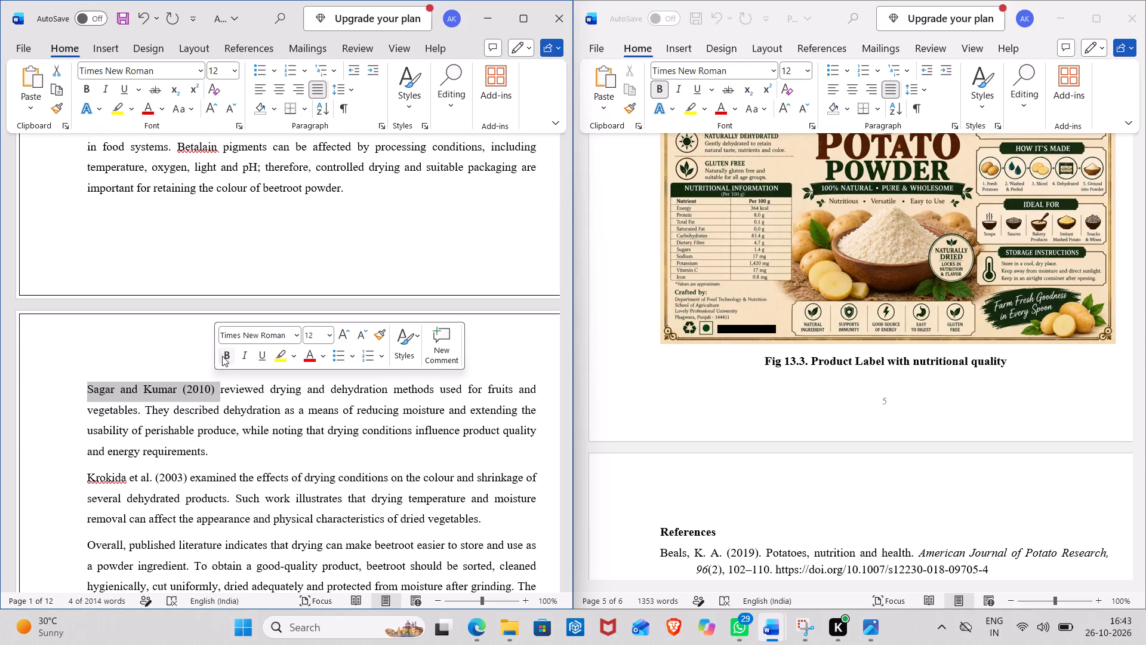
left_click(222, 356)
scroll(178, 438, "down", 1)
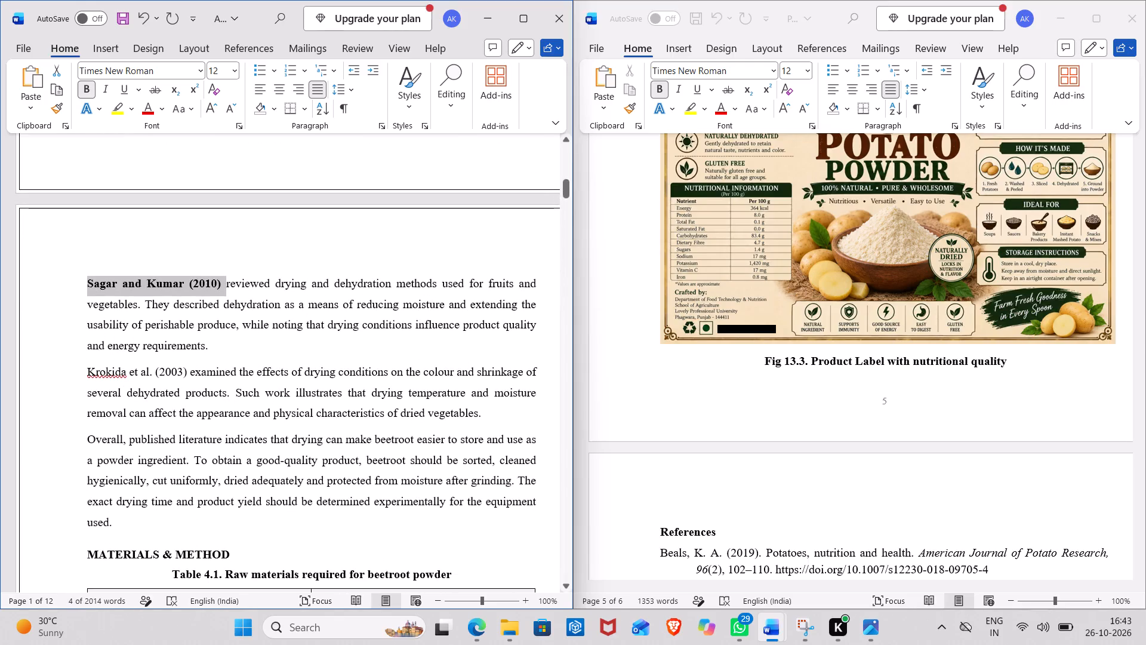
left_click_drag(87, 370, 181, 368)
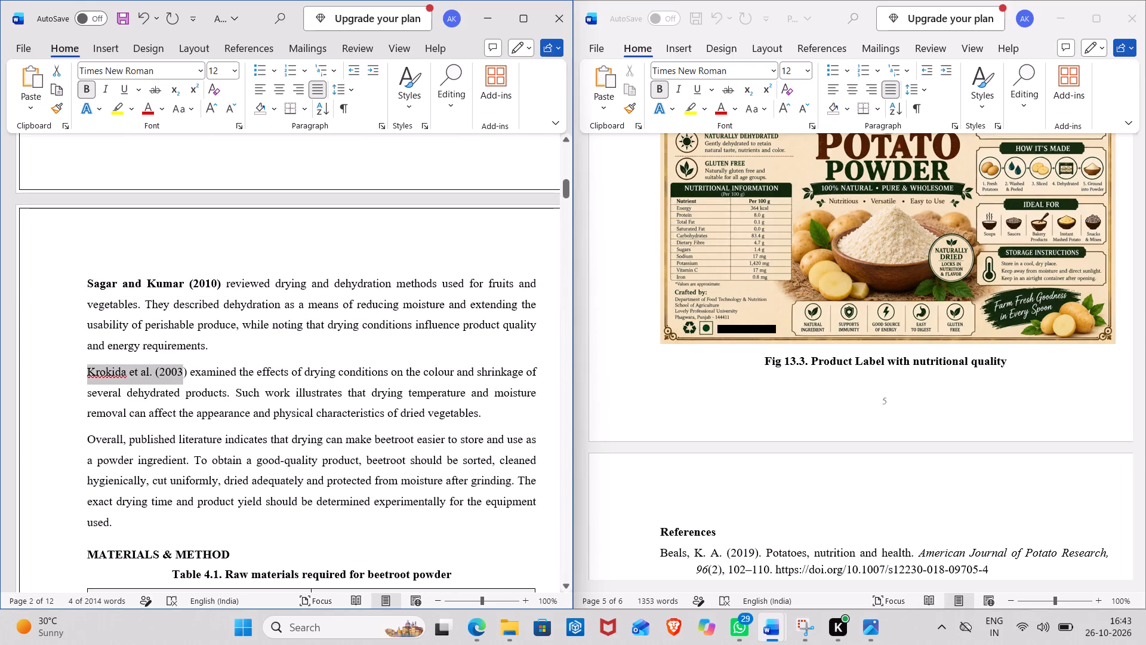
left_click_drag(181, 368, 190, 368)
left_click(201, 345)
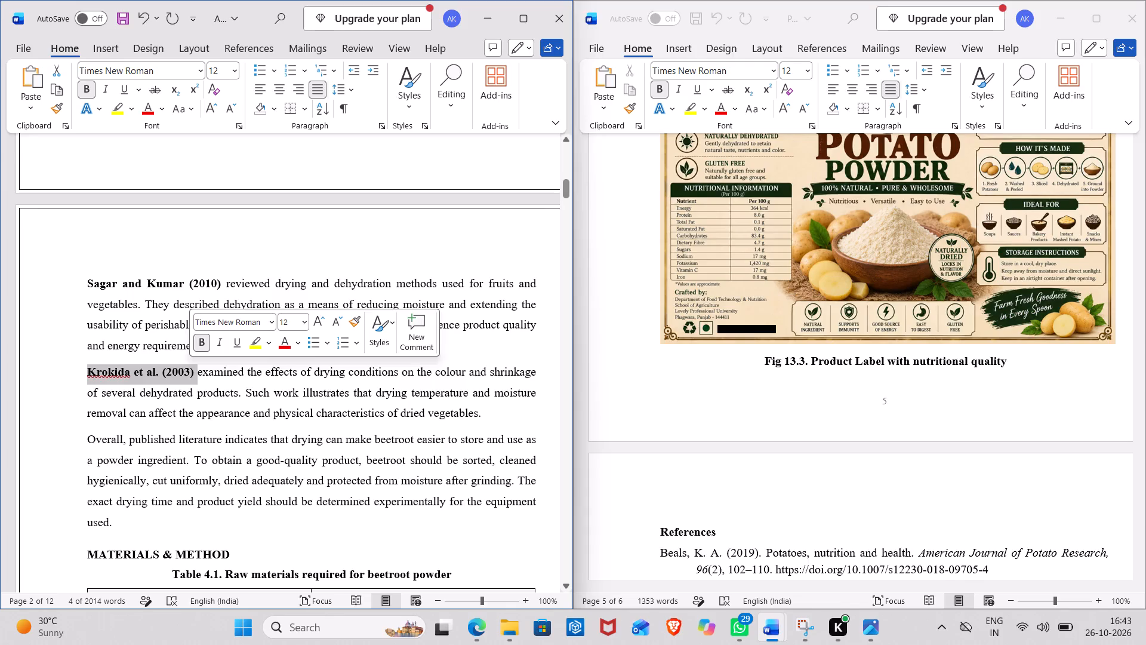
Delete the concluding "Overall, published literature indicates…" paragraph from the Review of Literature.
left_click_drag(85, 438, 272, 494)
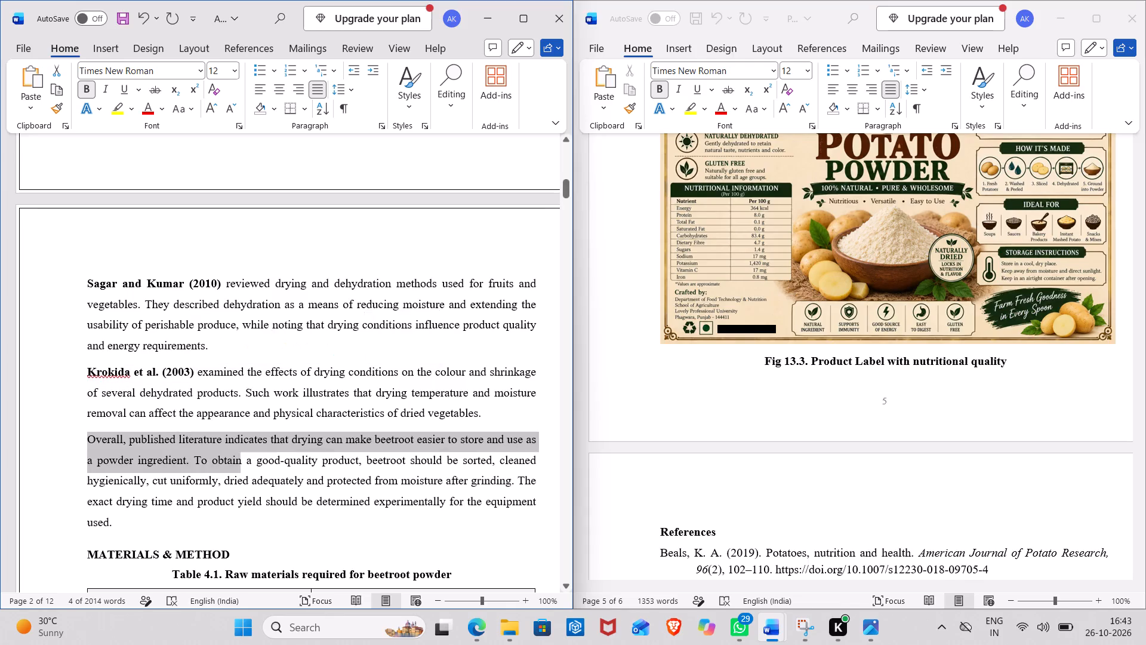
left_click_drag(272, 494, 268, 523)
key("BackSpace")
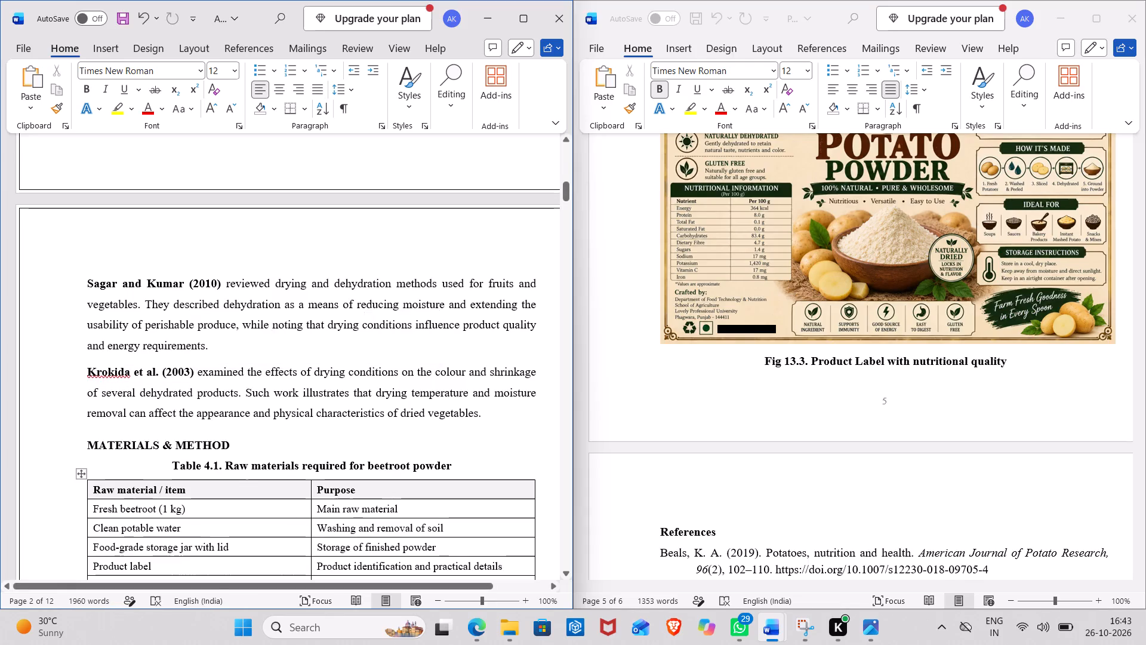
Replace "reviewed" with "repored" after the Sagar and Kumar (2010) citation.
scroll(268, 523, "up", 4)
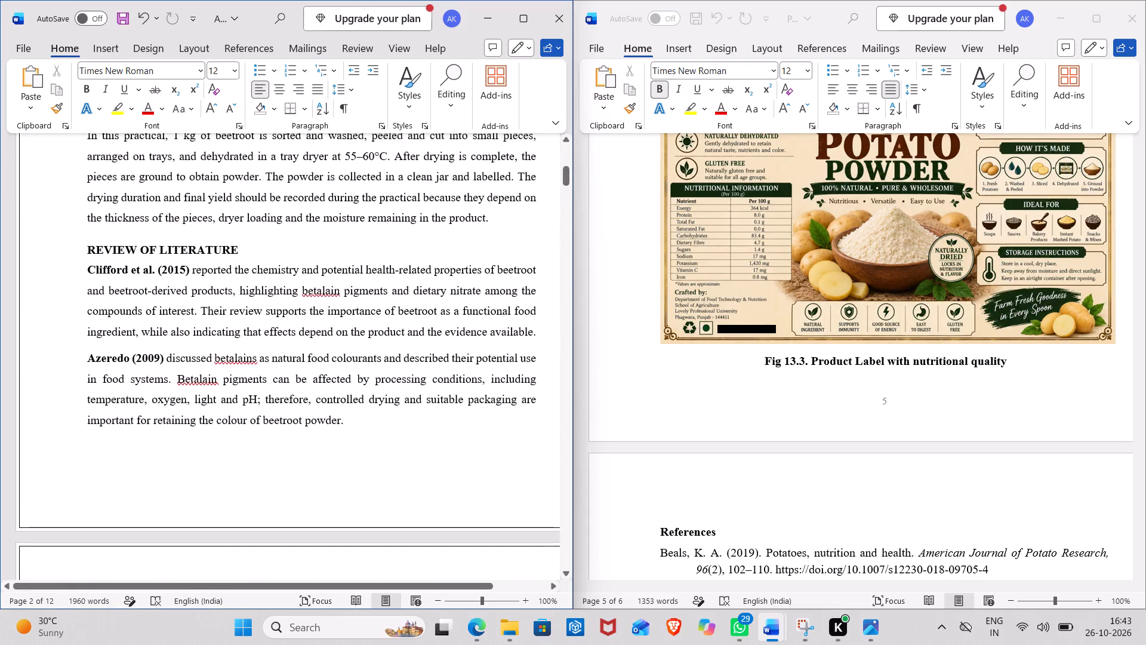
scroll(268, 523, "down", 2)
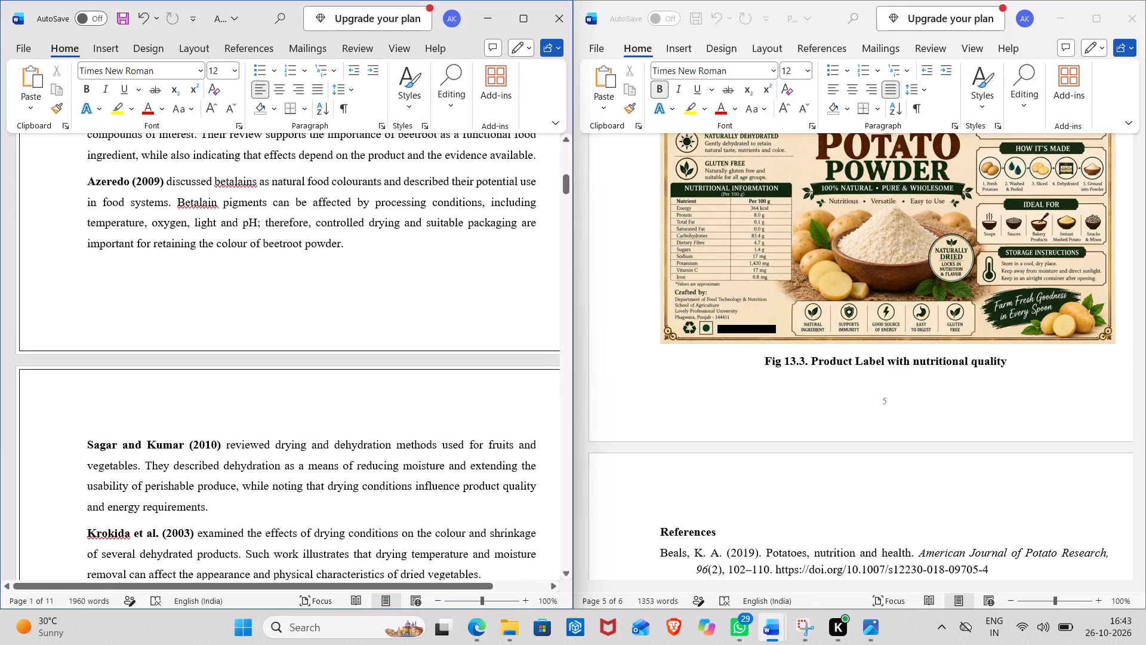
left_click_drag(270, 445, 236, 444)
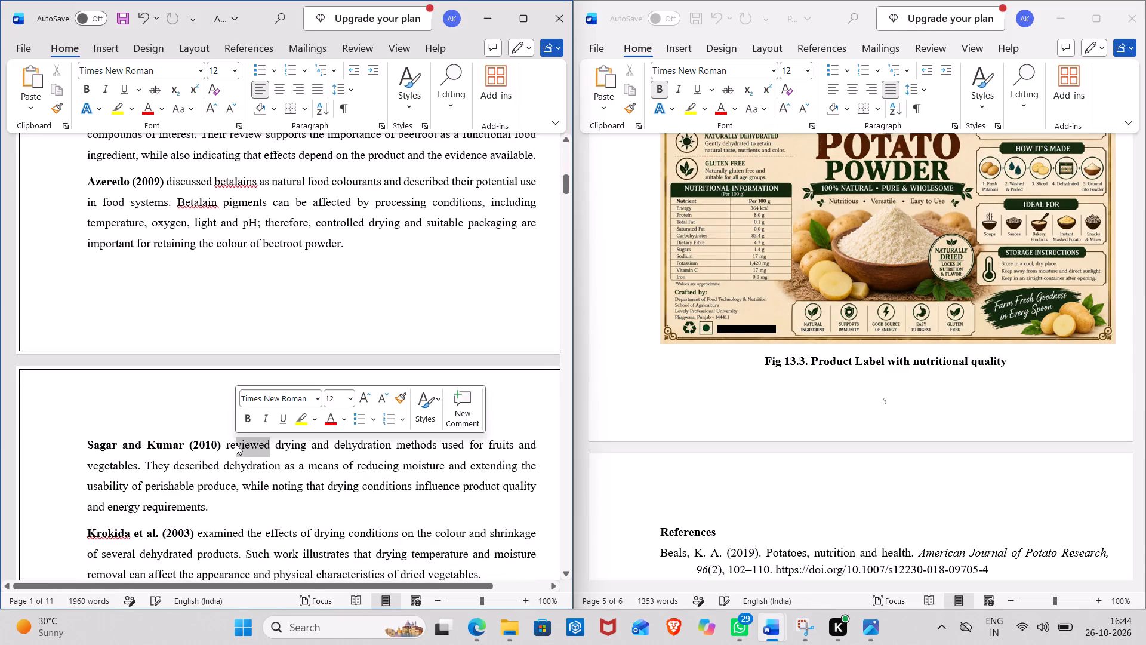
key("BackSpace")
type("pored")
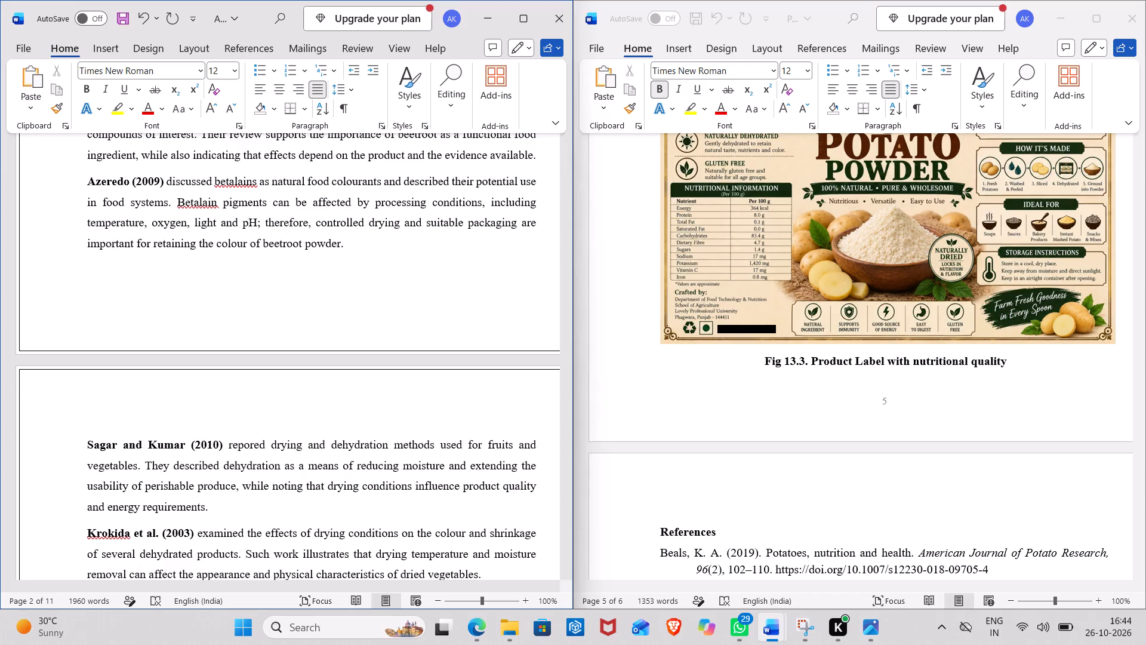
Delete the Purpose column from Table 4.1, leaving only the raw material / item column.
scroll(236, 444, "down", 2)
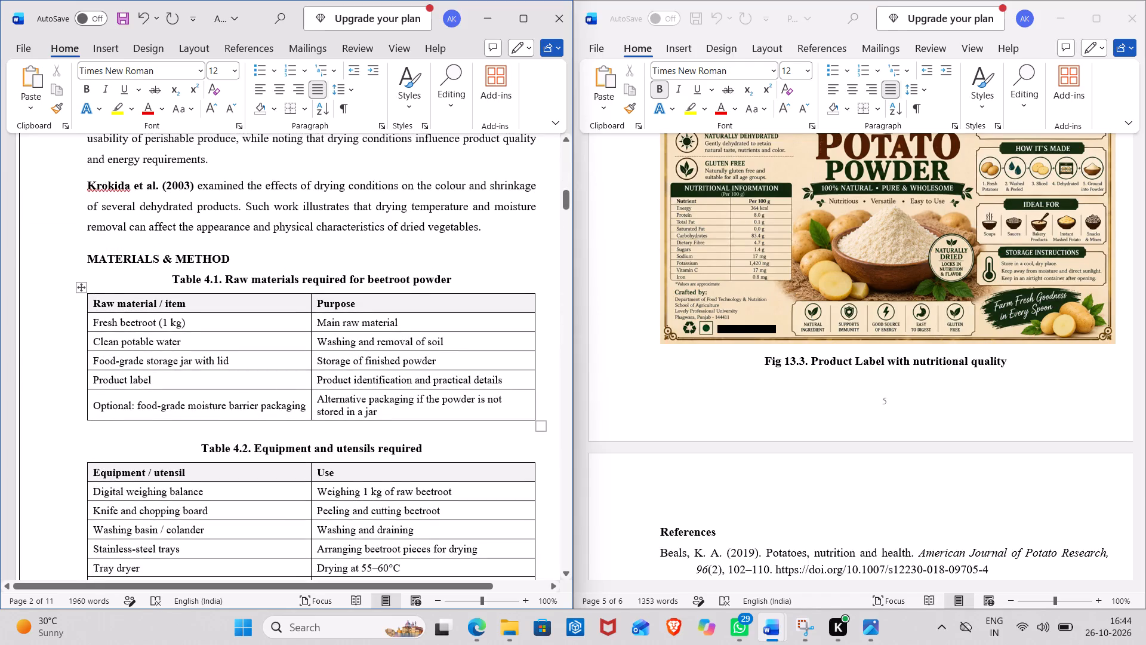
left_click_drag(317, 301, 458, 374)
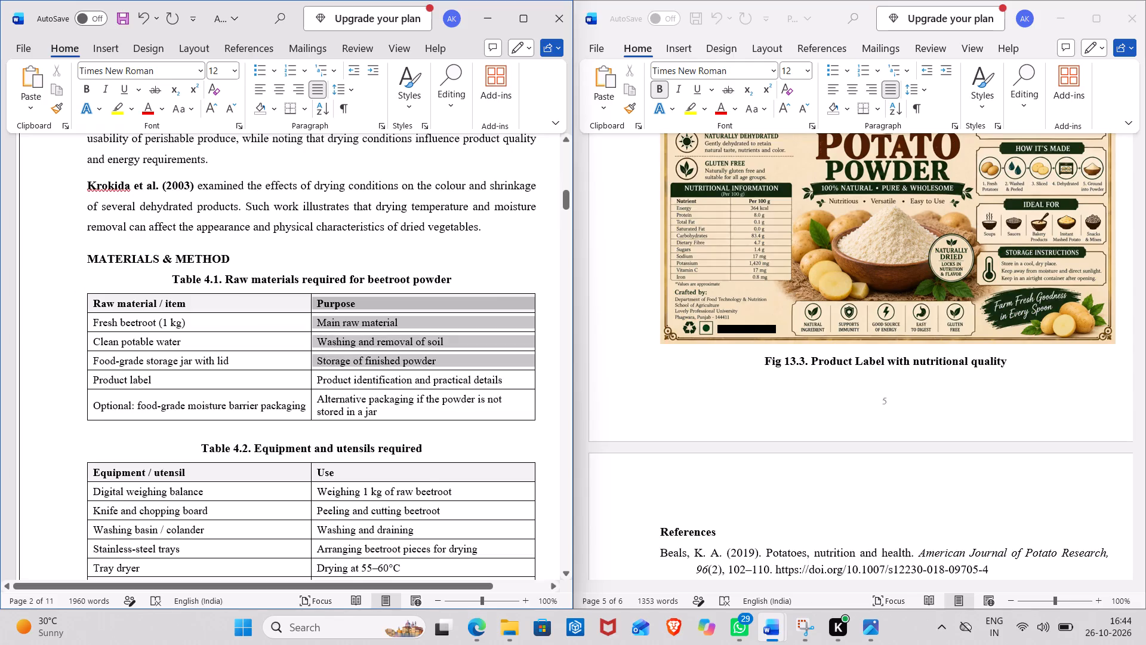
left_click_drag(458, 374, 461, 406)
key("BackSpace")
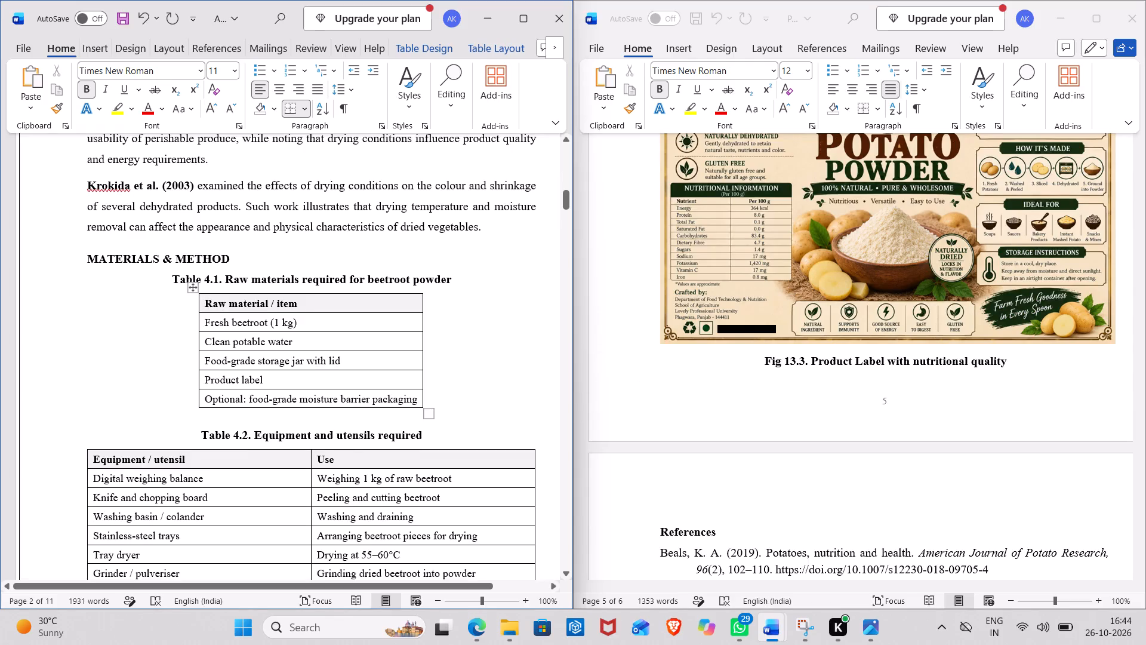
Delete the Use column from Table 4.2, leaving only the equipment / utensil column.
scroll(461, 406, "down", 1)
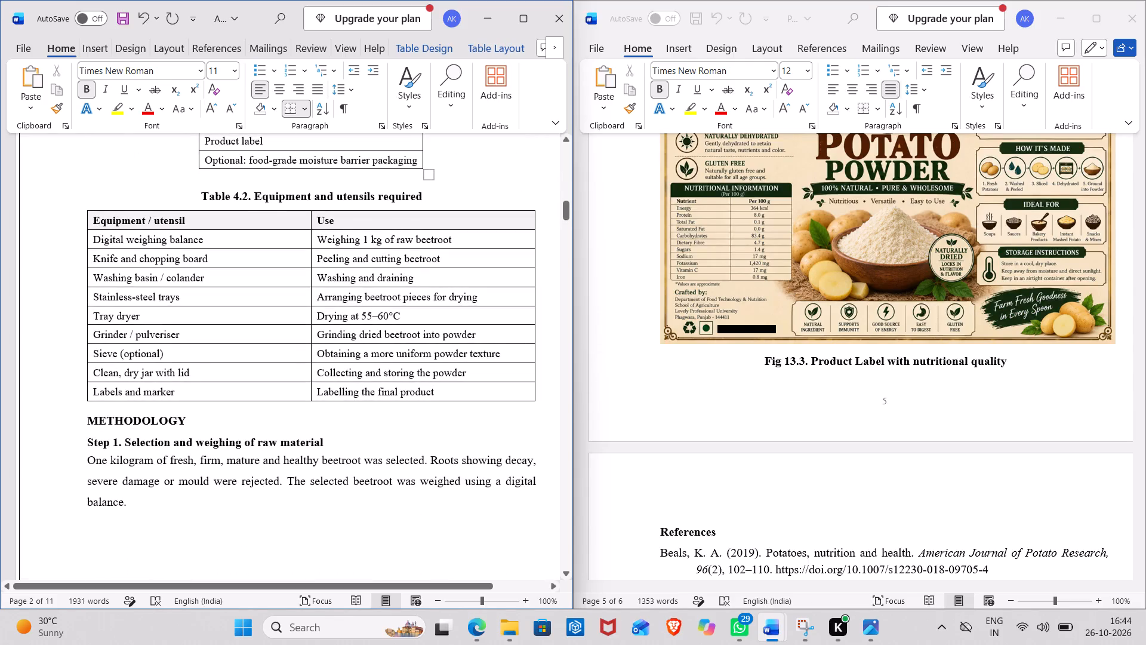
left_click_drag(321, 222, 486, 386)
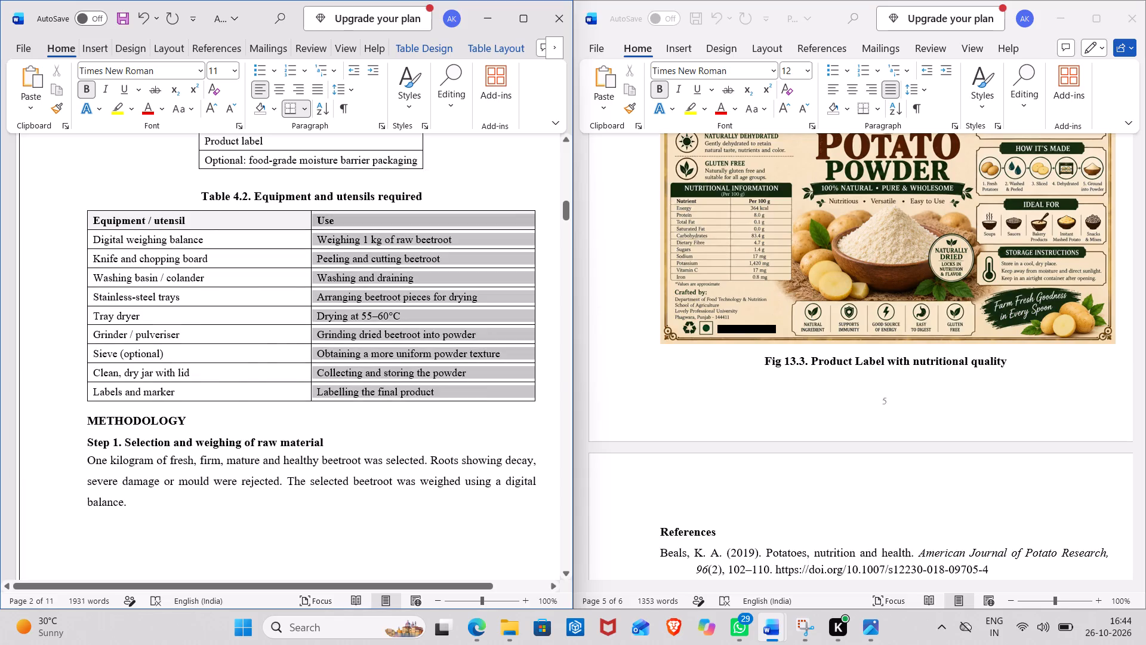
left_click_drag(486, 386, 486, 390)
key("BackSpace")
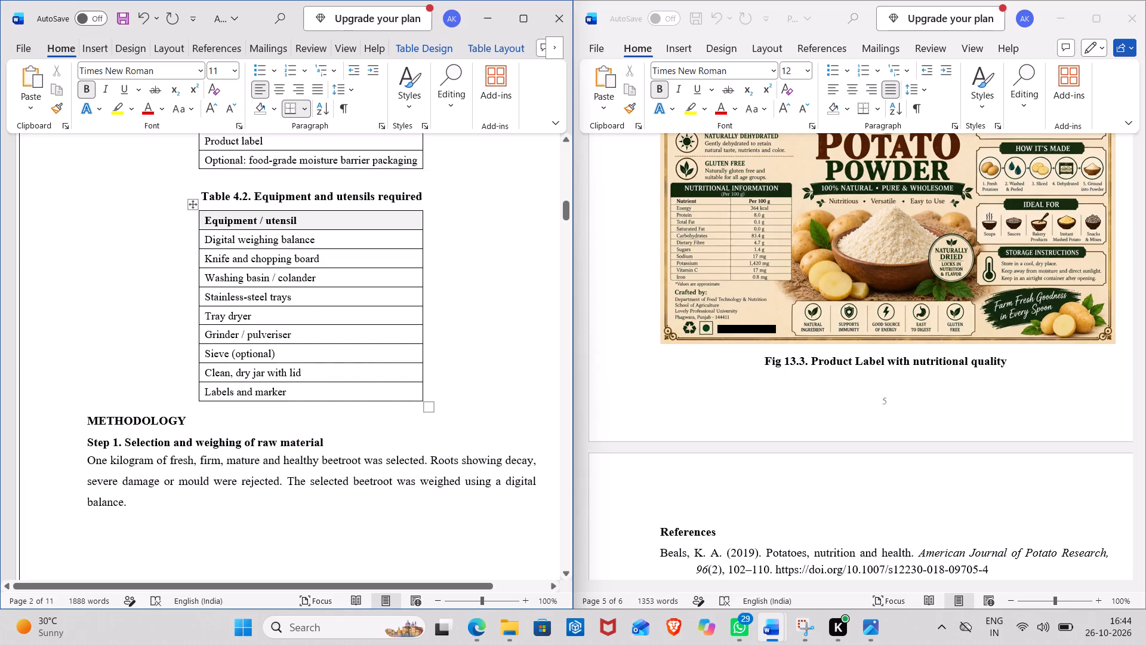
scroll(486, 390, "up", 2)
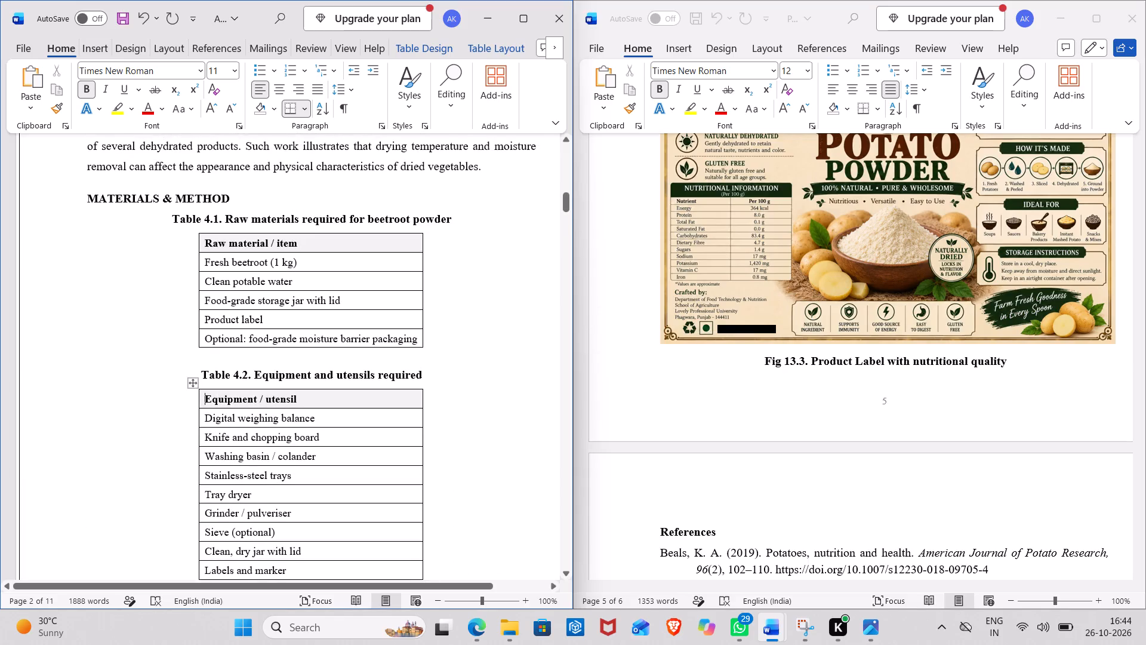
Change the Step 3 heading to "Peeling and Cutting", moving the word "Cutting" from the Step 4 heading and leaving no blank line beneath.
scroll(359, 336, "down", 4)
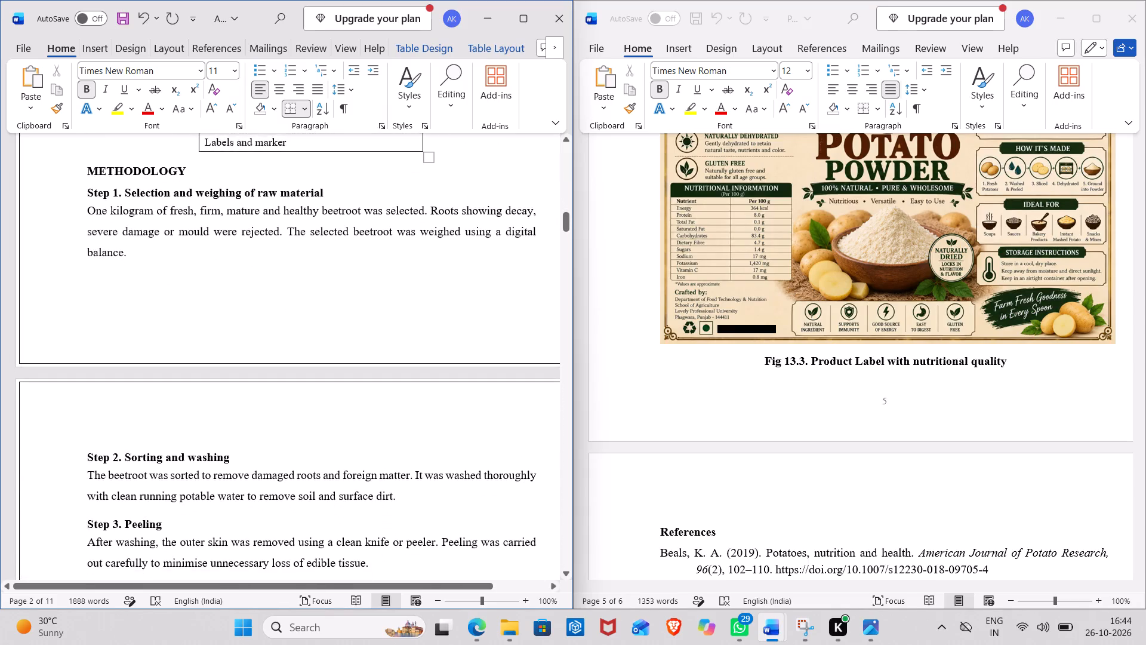
scroll(359, 336, "down", 1)
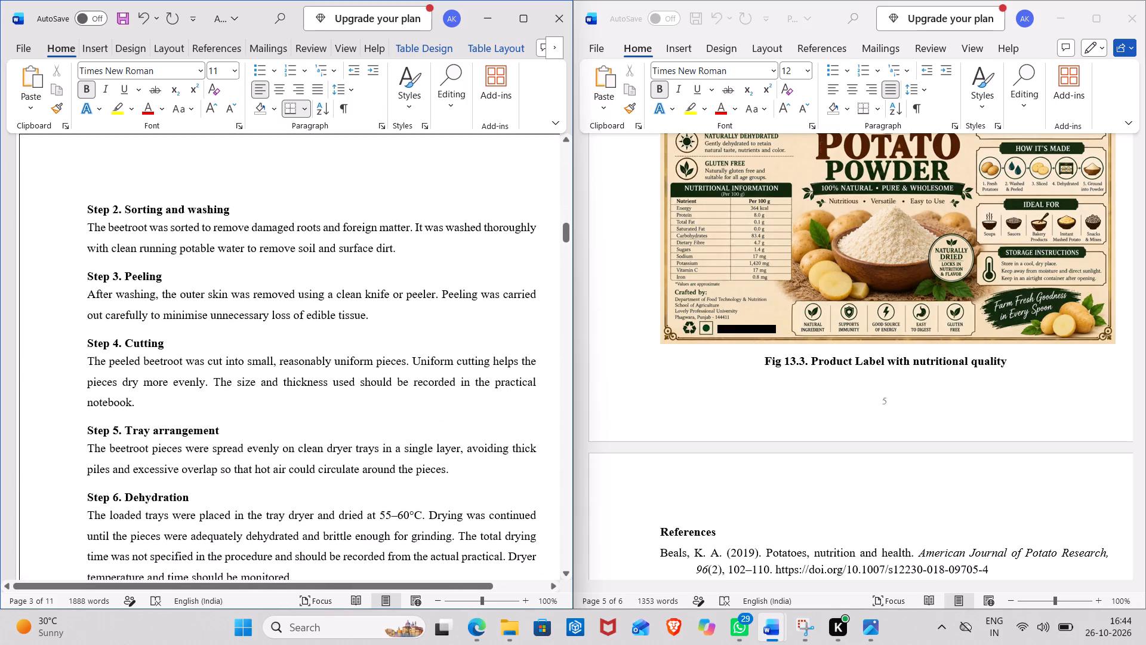
left_click(168, 275)
key("space")
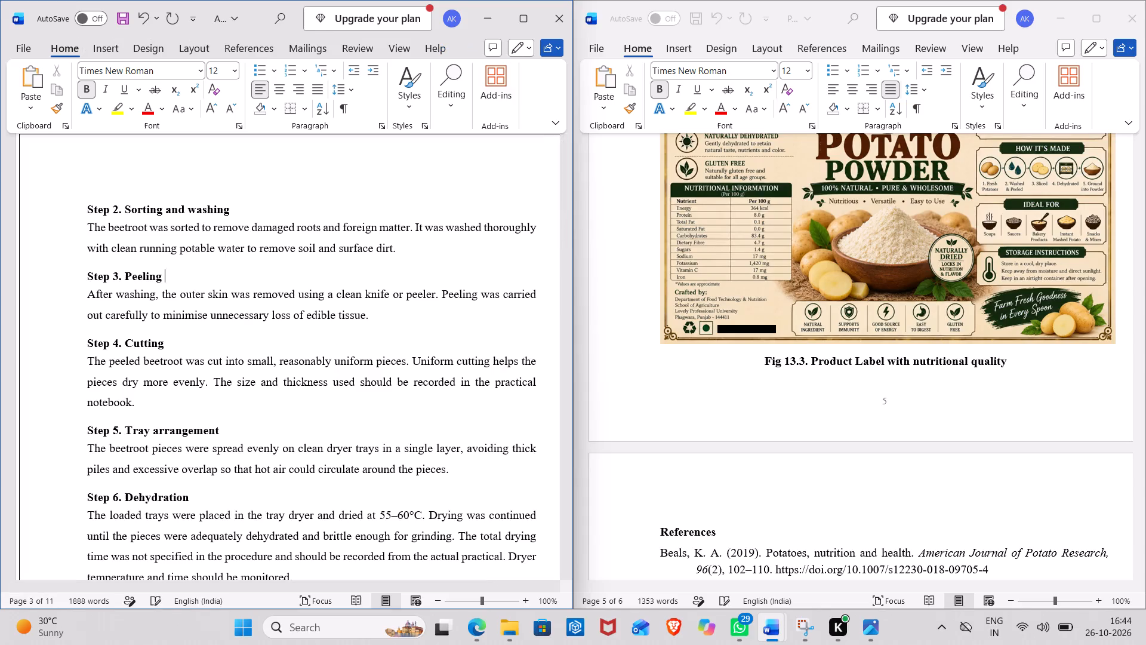
type("and")
key("space")
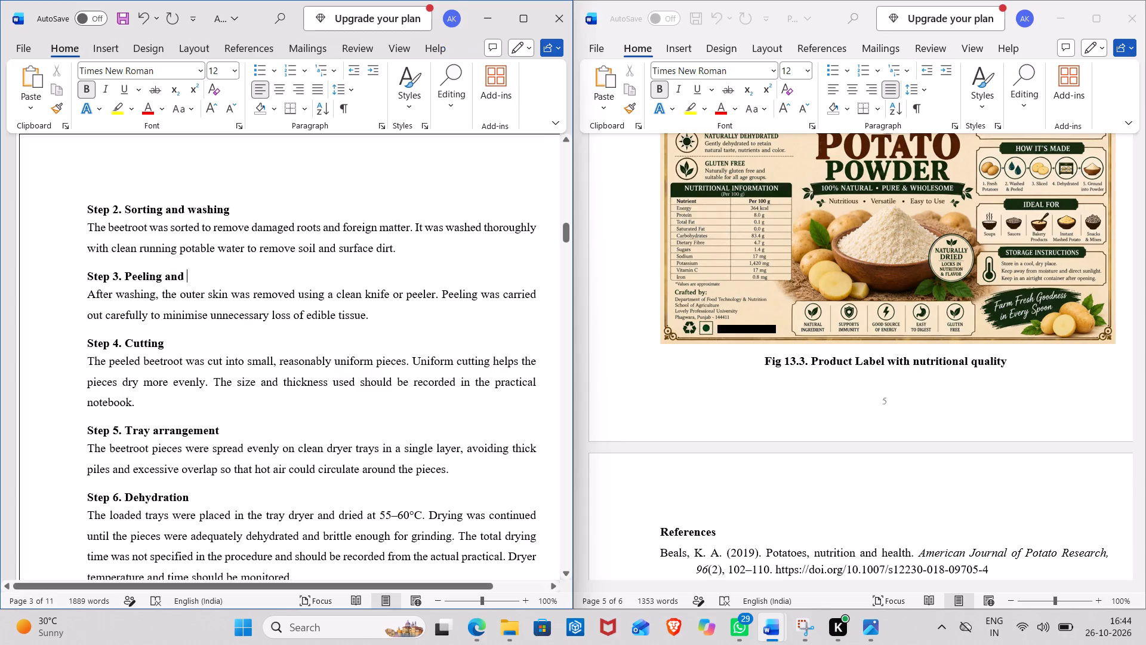
left_click_drag(125, 340, 174, 345)
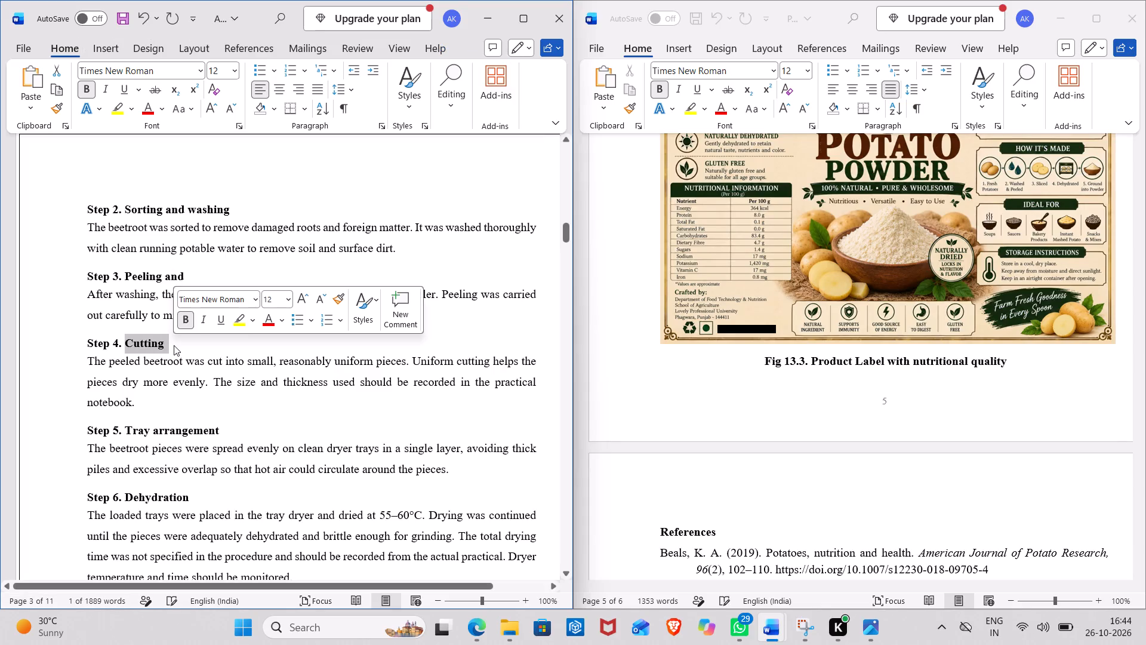
key("ctrl+x")
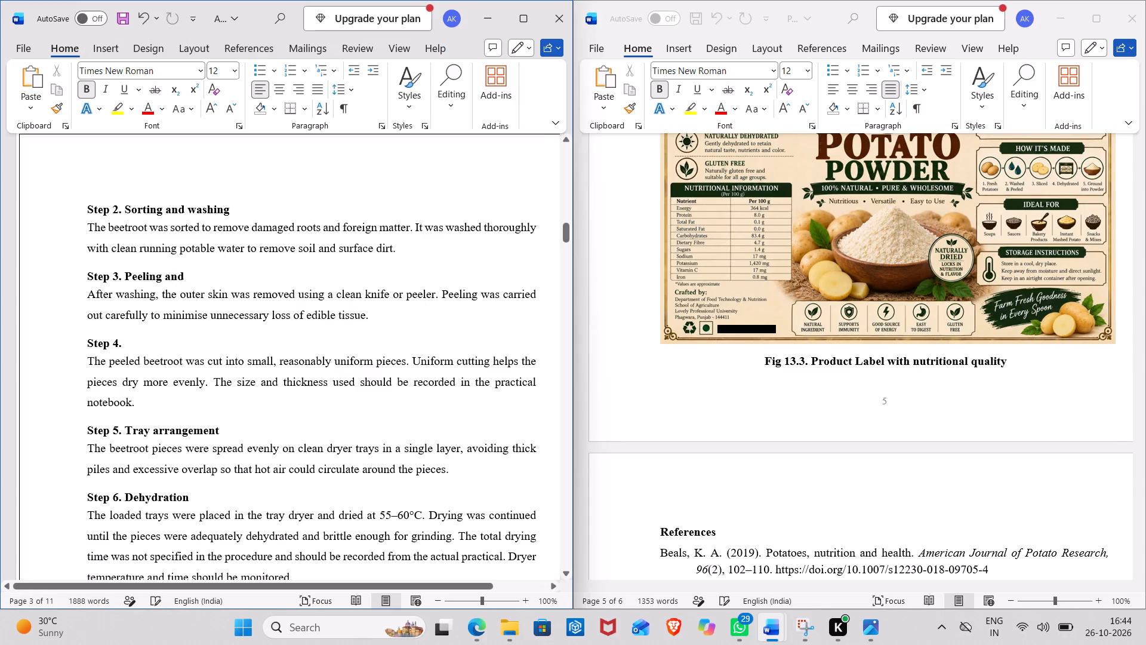
left_click(186, 279)
key("ctrl+v")
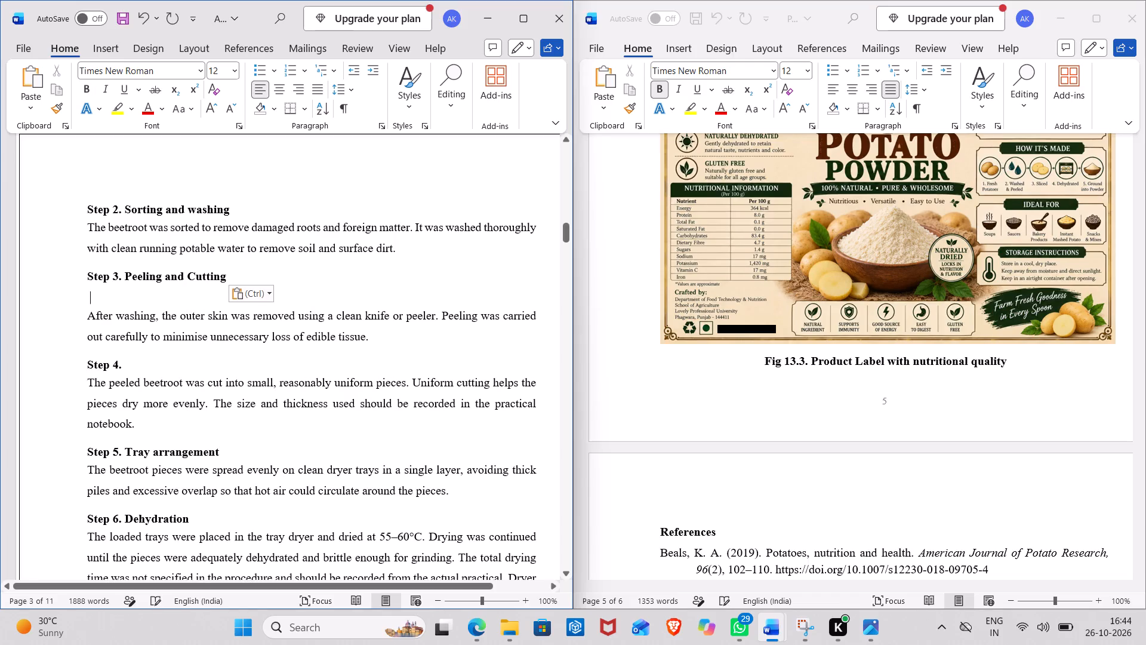
key("Right")
key("BackSpace")
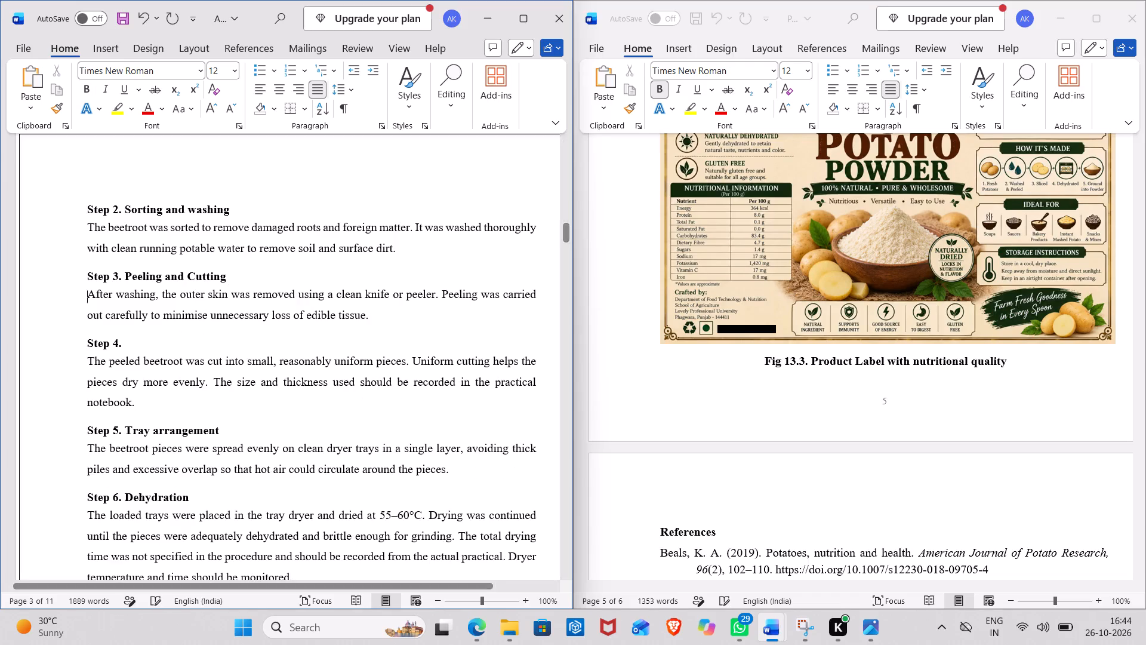
Delete the leftover "Step 4." heading and join its beetroot-cutting paragraph to the end of the Step 3 paragraph.
left_click_drag(132, 346, 92, 338)
key("BackSpace")
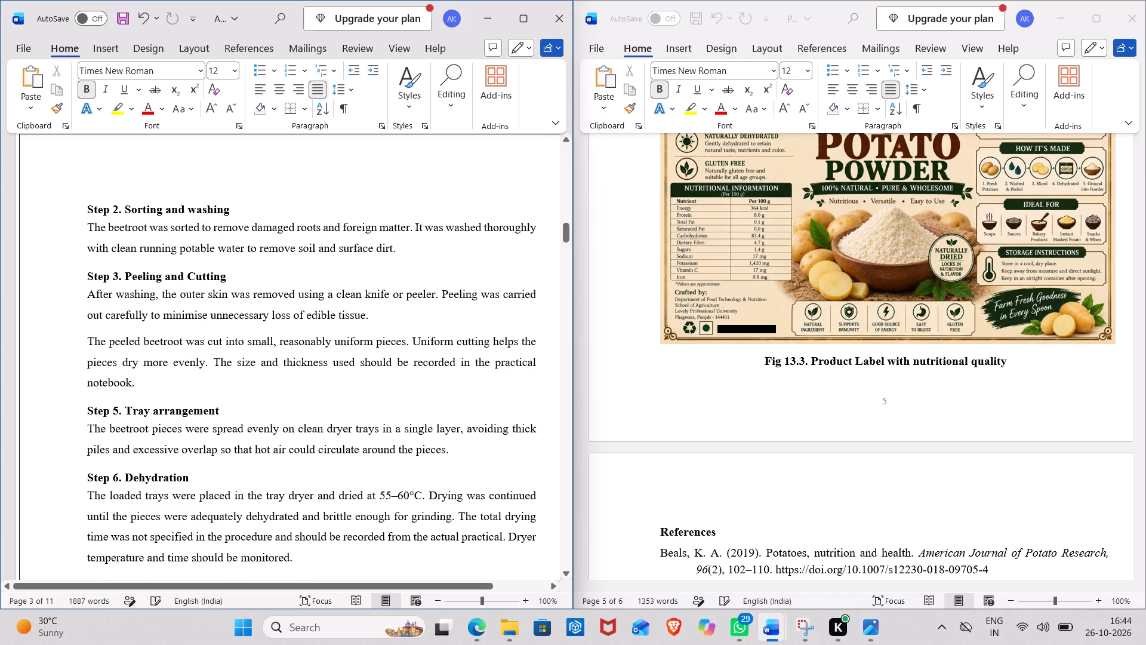
key("BackSpace")
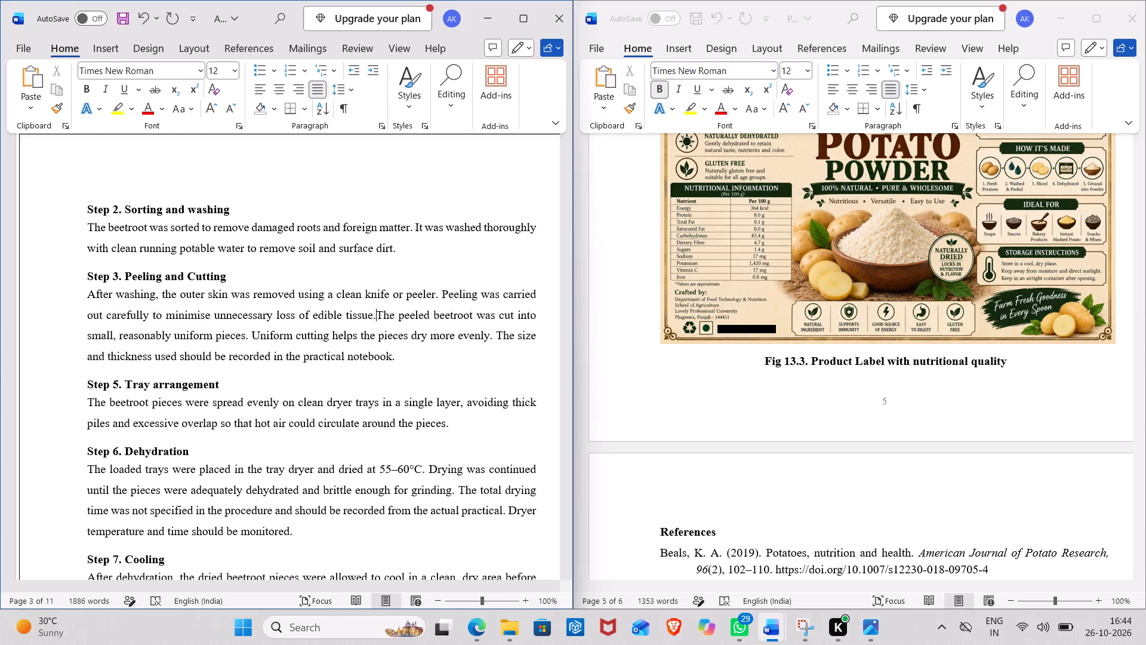
Renumber the Tray arrangement heading as Step 4 and the Dehydration heading as Step 5.
scroll(92, 338, "down", 1)
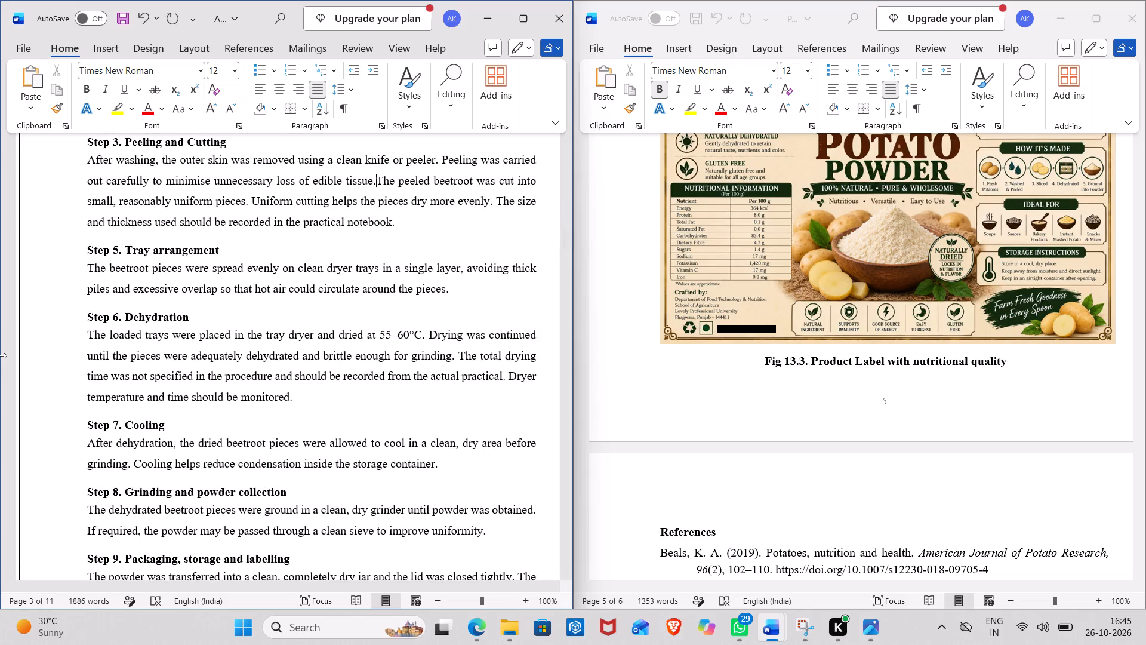
scroll(251, 308, "down", 1)
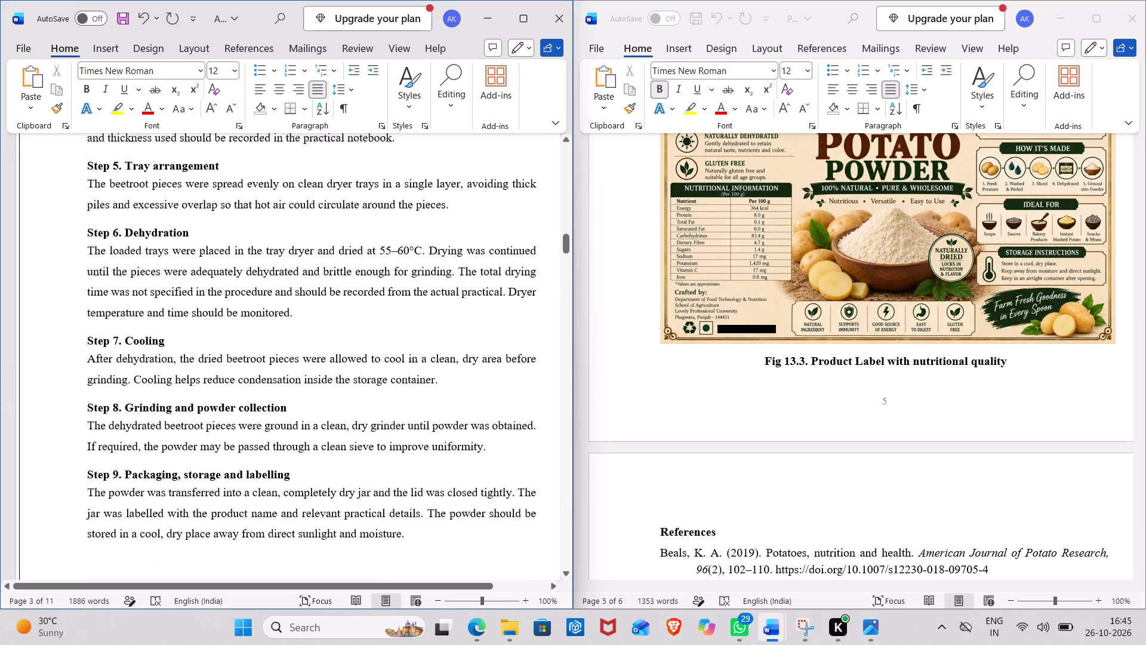
scroll(251, 308, "down", 1)
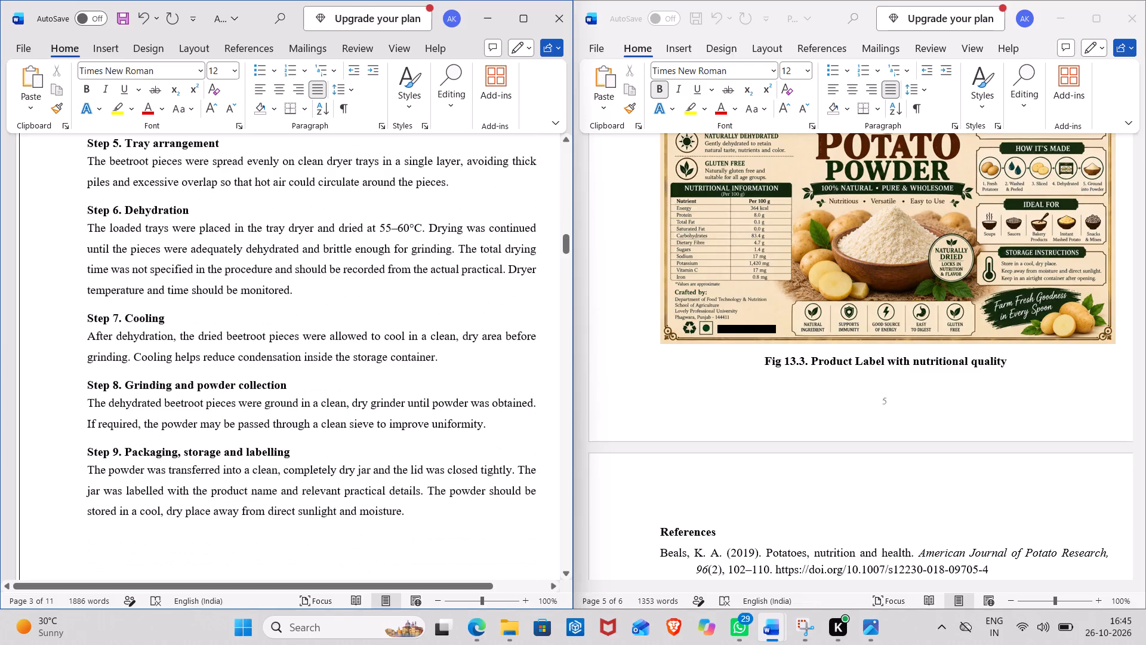
scroll(251, 308, "down", 1)
scroll(251, 308, "up", 1)
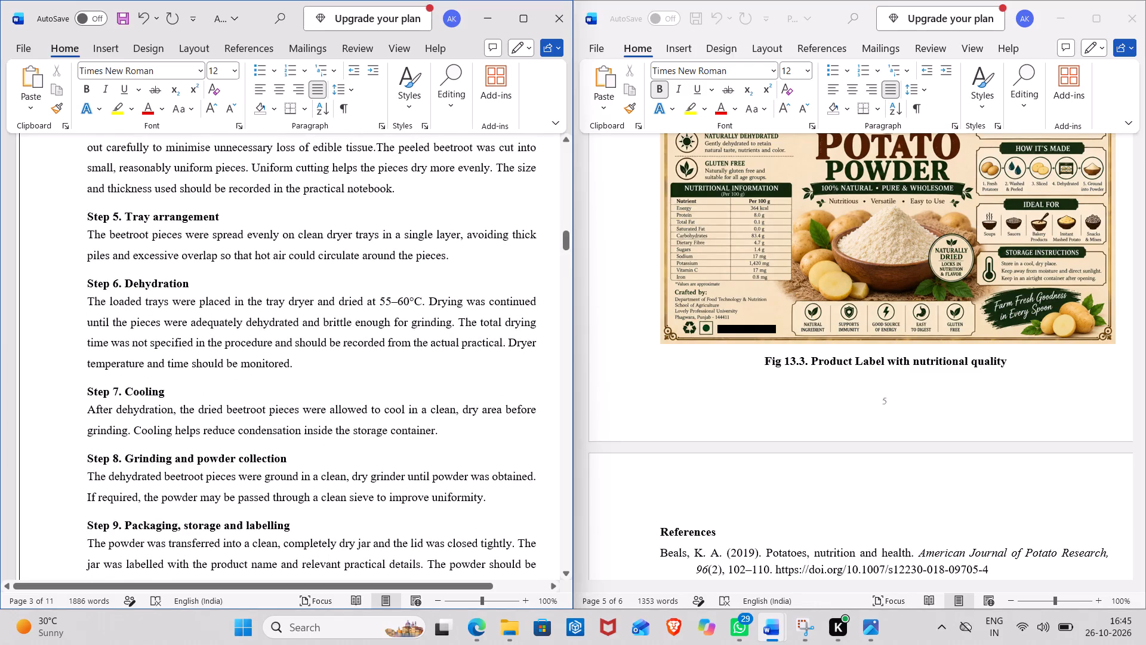
scroll(118, 213, "up", 2)
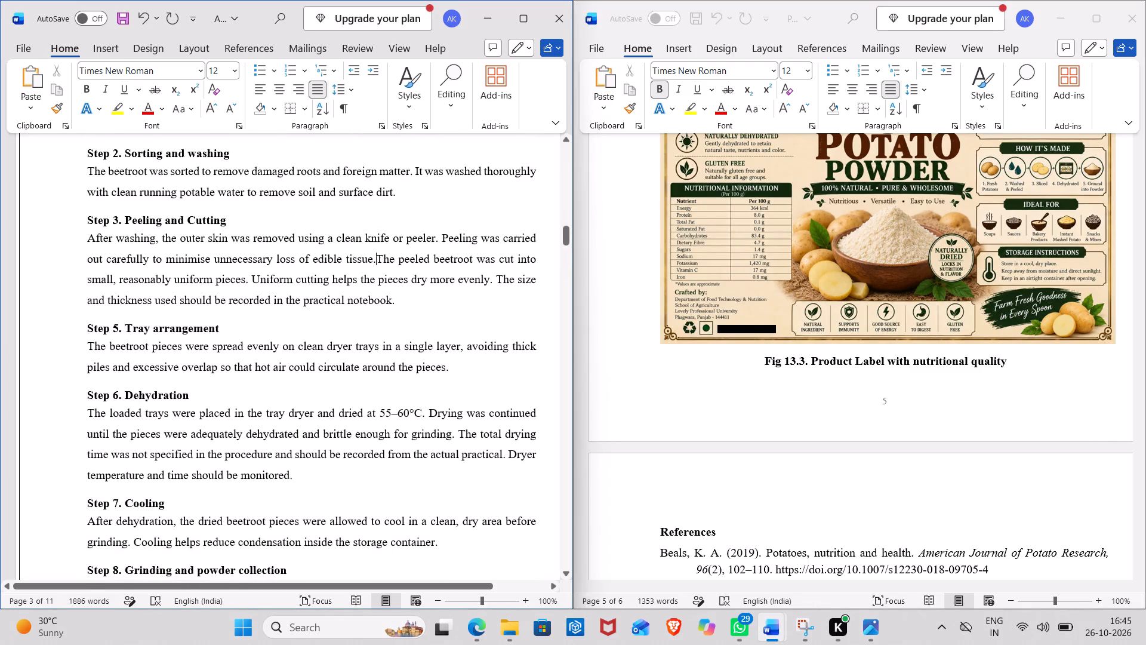
left_click(116, 324)
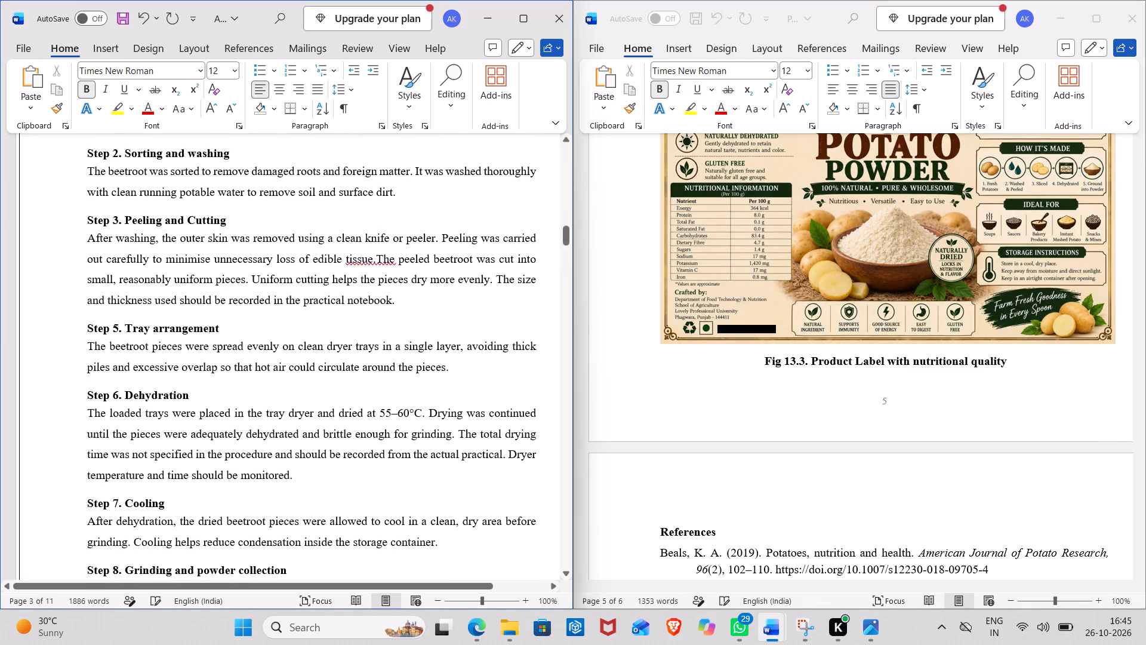
key("BackSpace")
key("4")
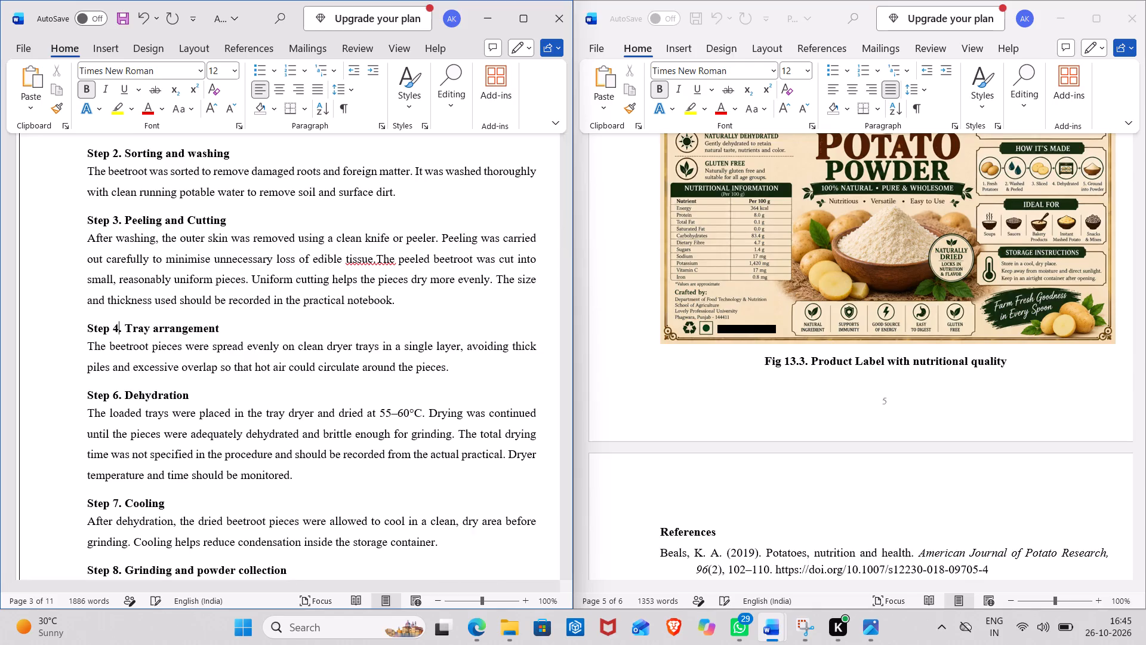
left_click(118, 394)
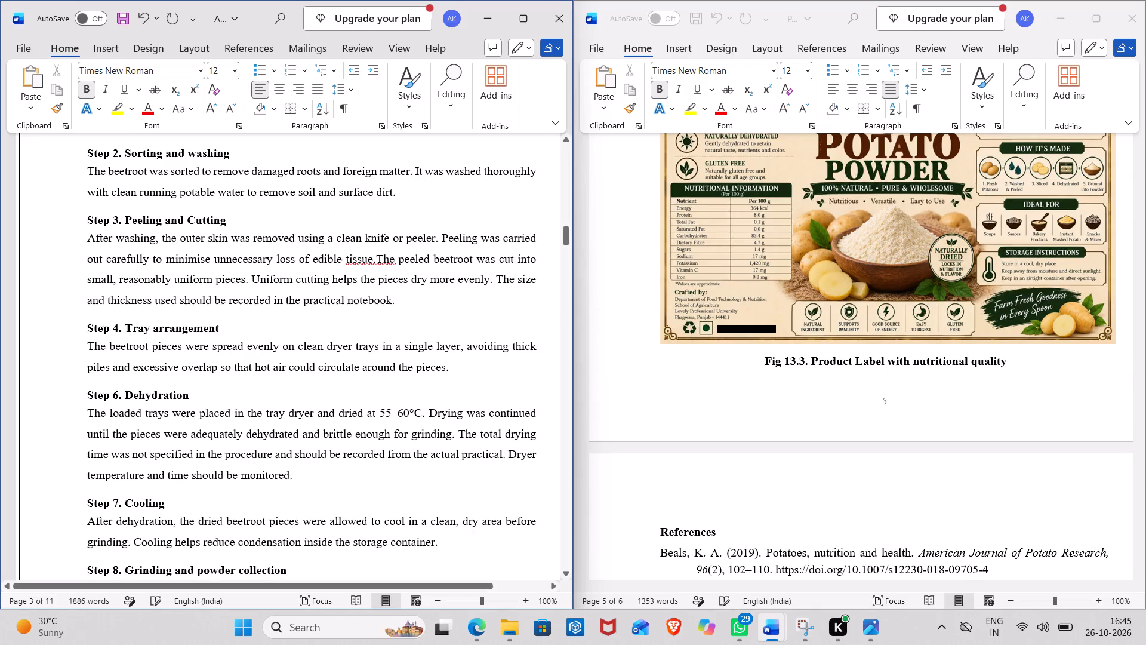
key("BackSpace")
key("5")
Renumber the Cooling heading as Step 6.
scroll(118, 394, "down", 1)
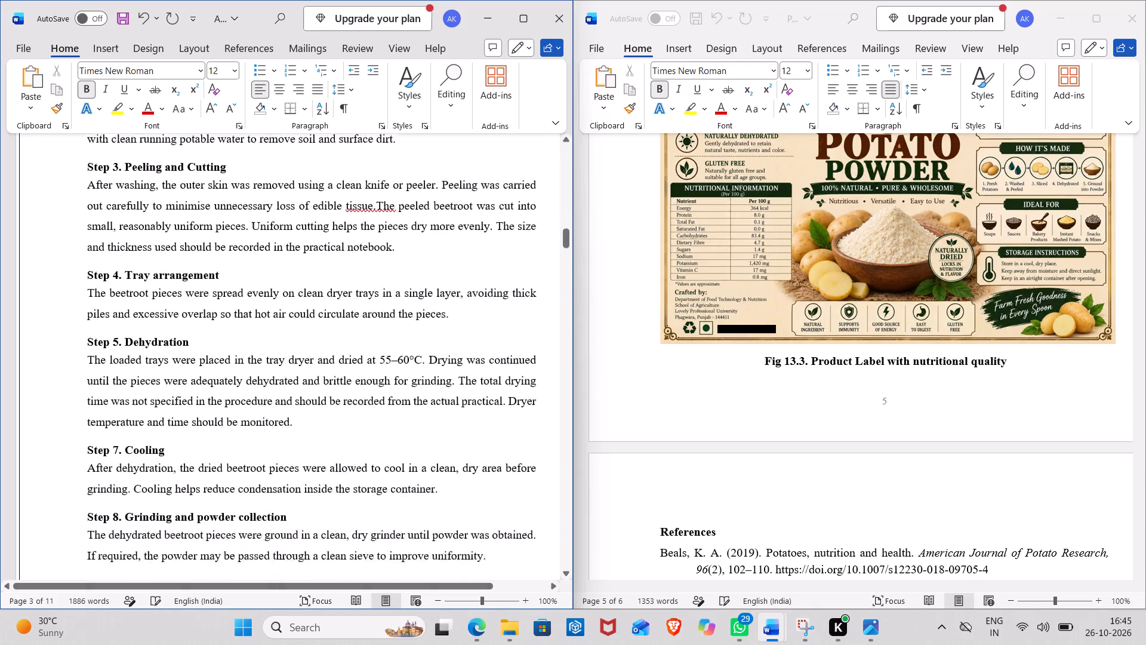
scroll(118, 394, "down", 1)
left_click(119, 408)
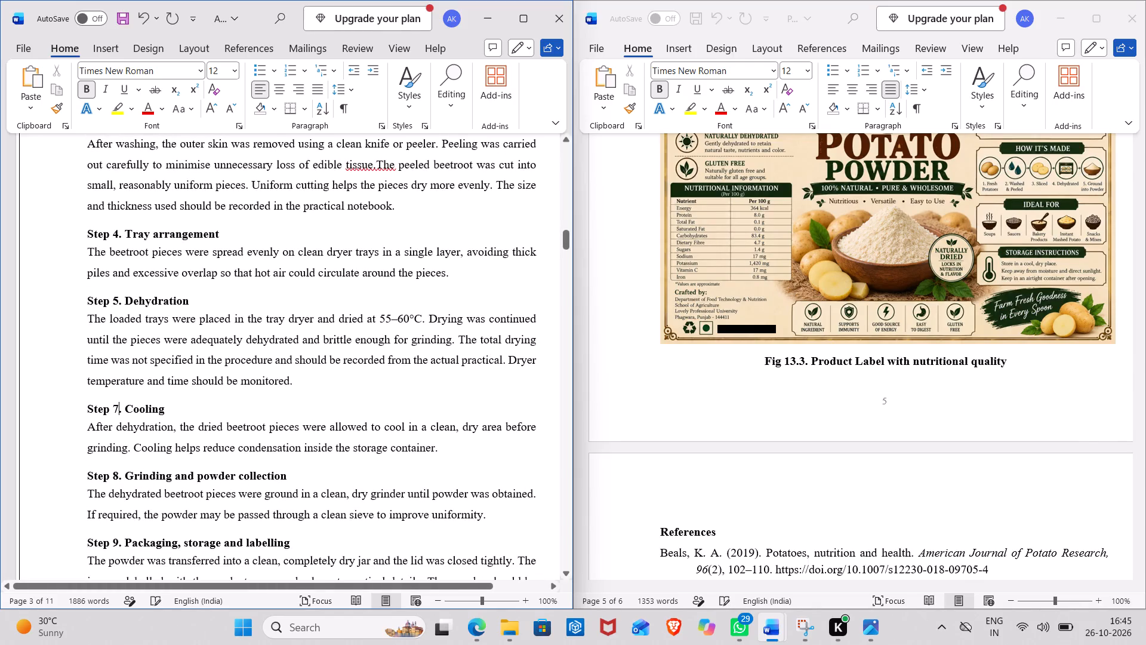
key("BackSpace")
key("6")
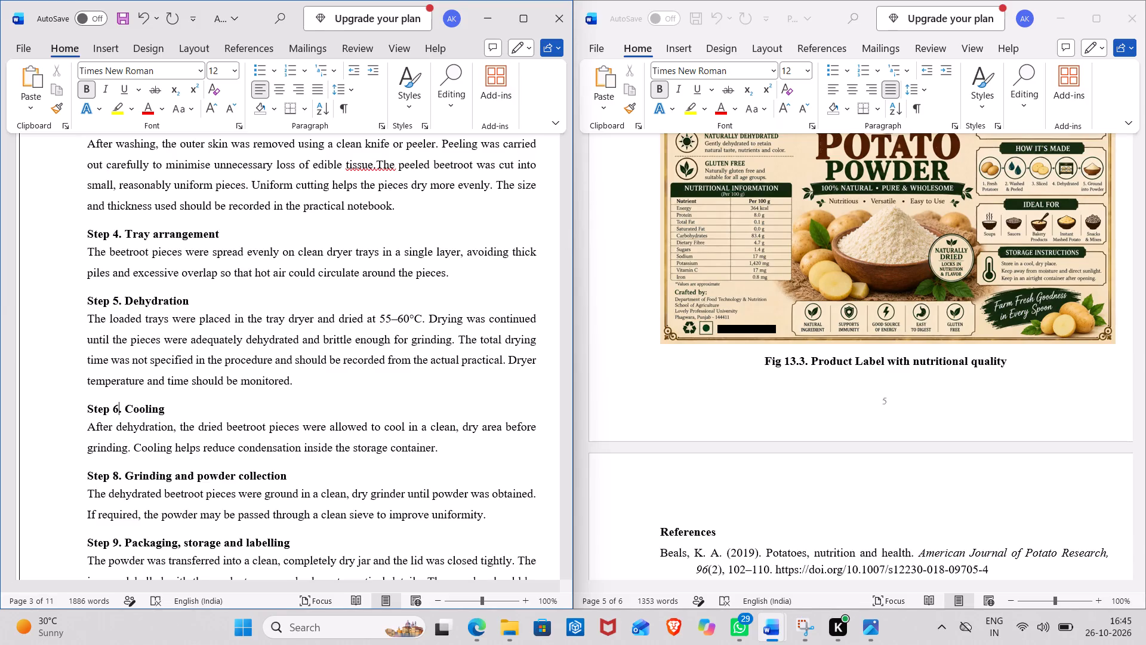
Add the word "and" after "Cooling" in the Step 6 heading.
left_click(169, 401)
key("space")
type("and")
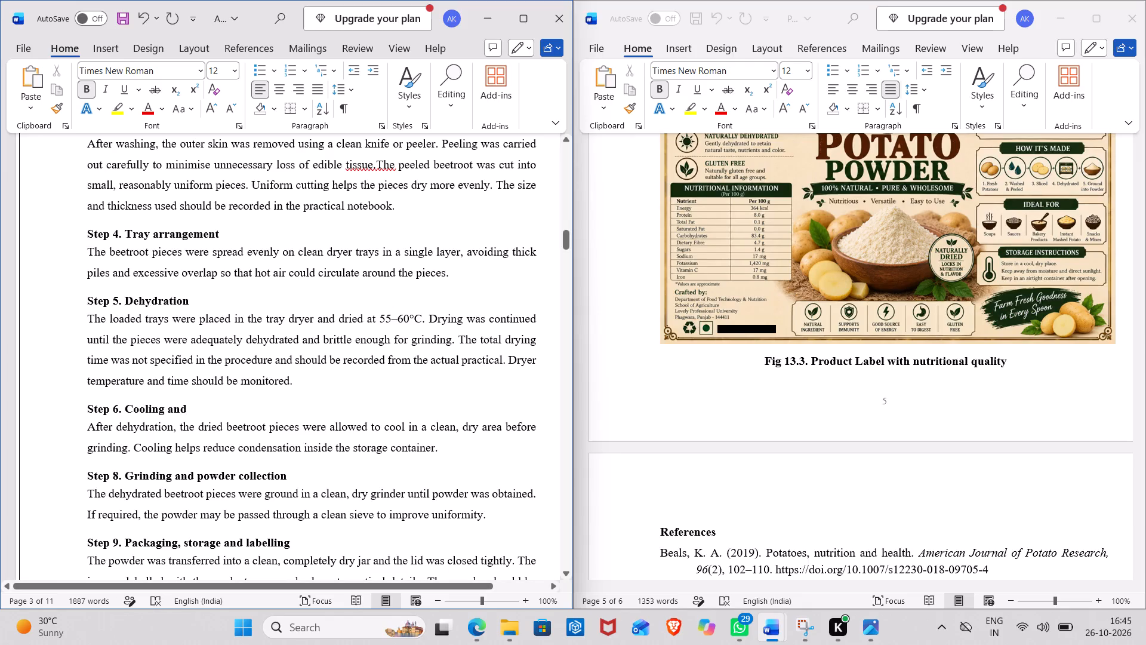
Replace the word "Grinding" in the Step 8 heading with "X".
left_click_drag(126, 472, 168, 474)
left_click_drag(168, 474, 170, 474)
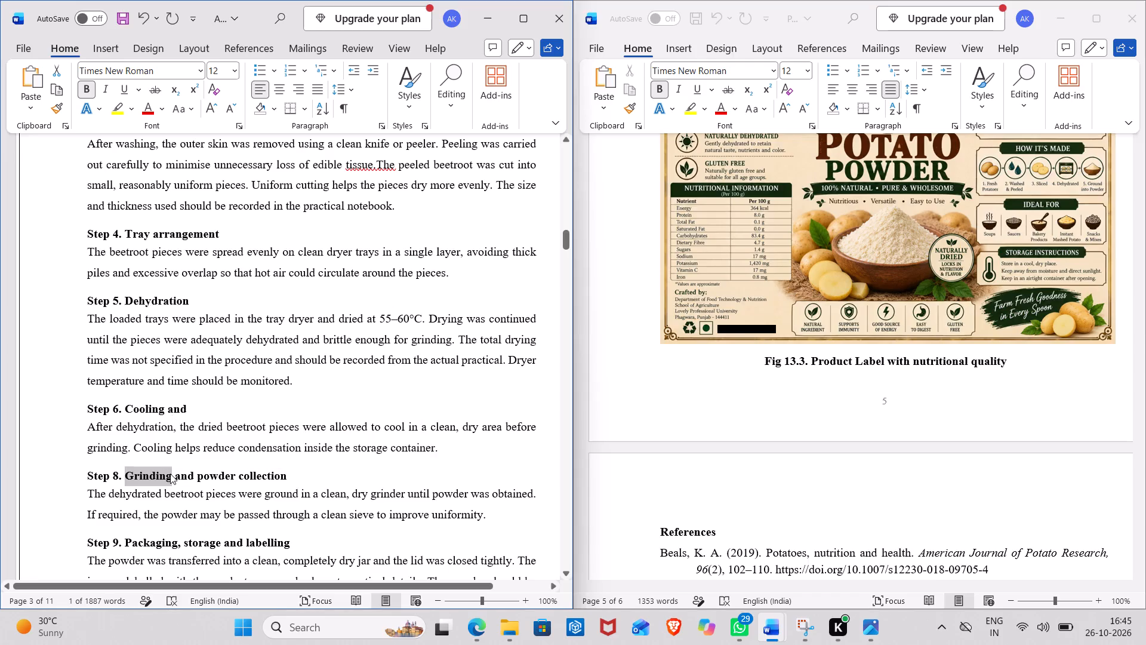
key("shift+x")
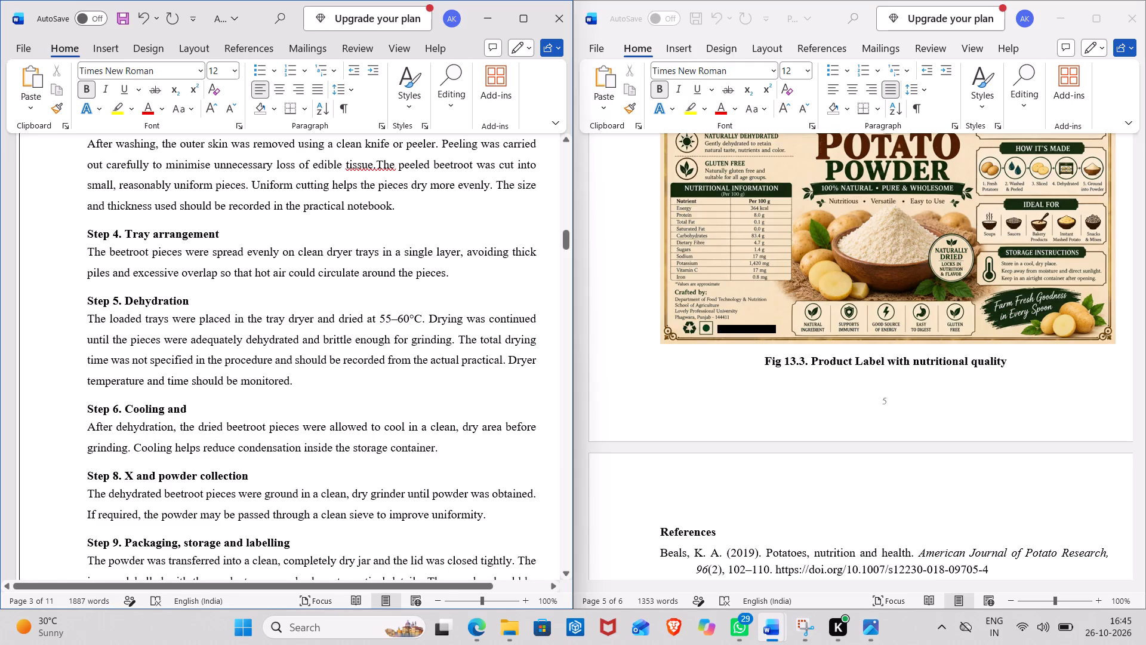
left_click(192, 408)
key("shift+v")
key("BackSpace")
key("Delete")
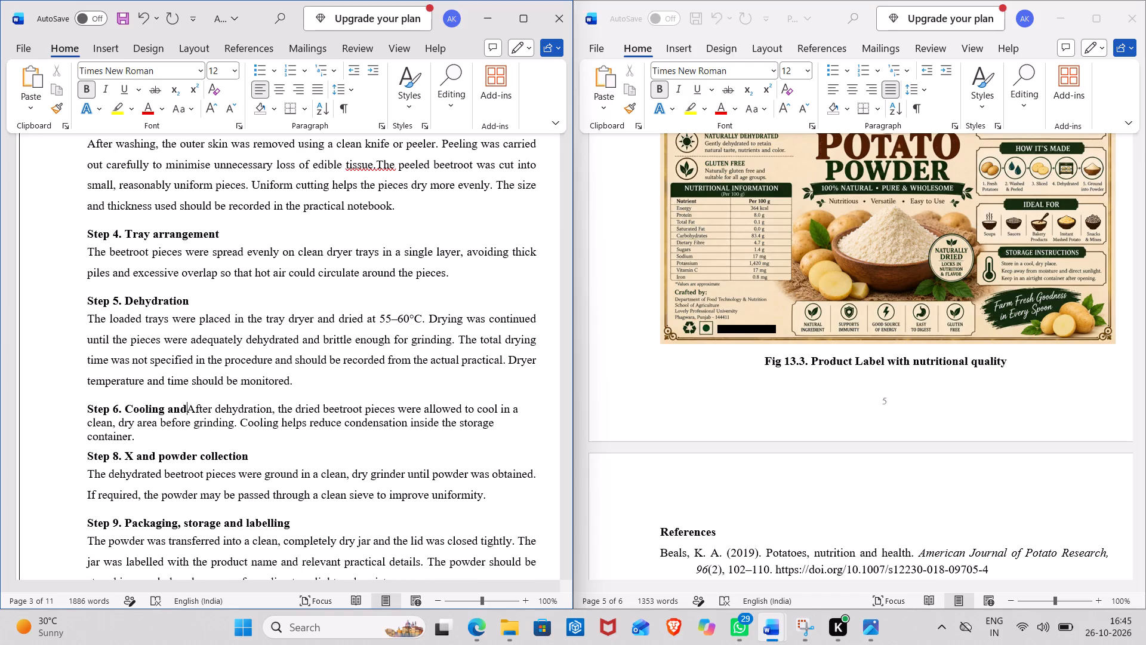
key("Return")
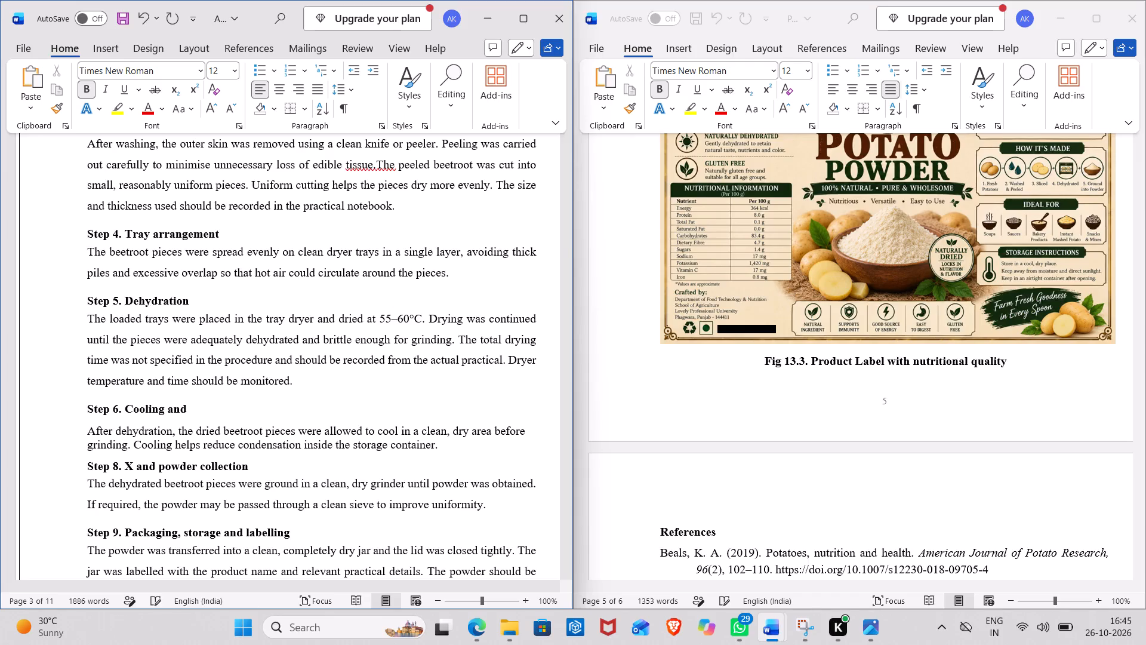
Paste the copied word "Cutting" after "Cooling and" in the Step 6 heading and remove the extra blank line beneath it.
left_click(194, 405)
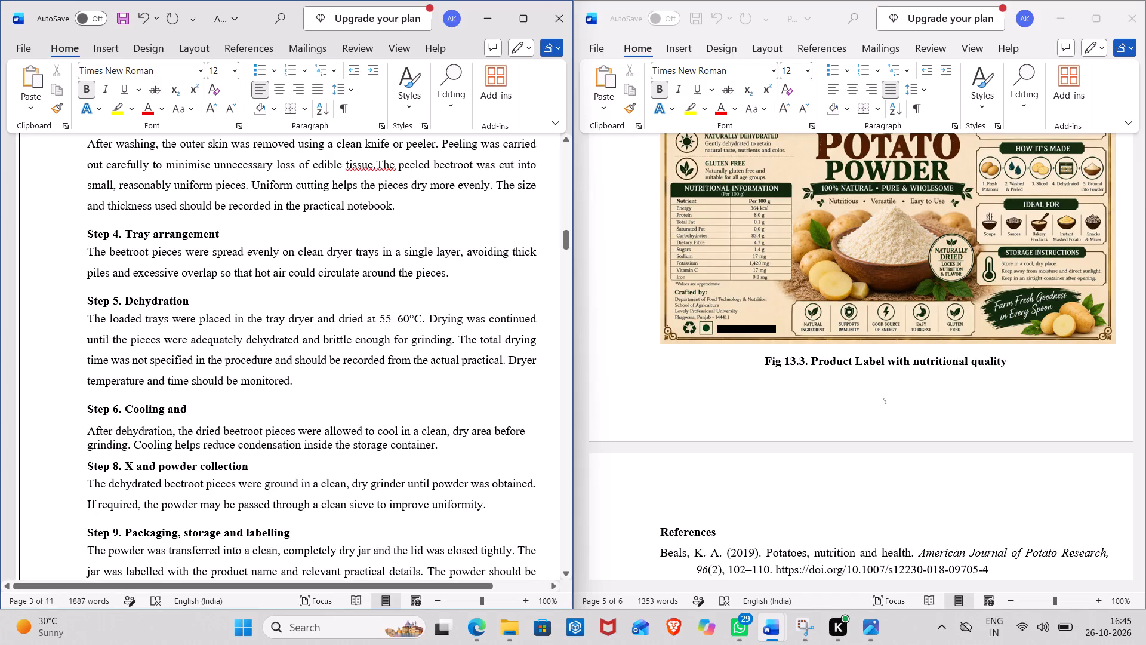
key("ctrl+v")
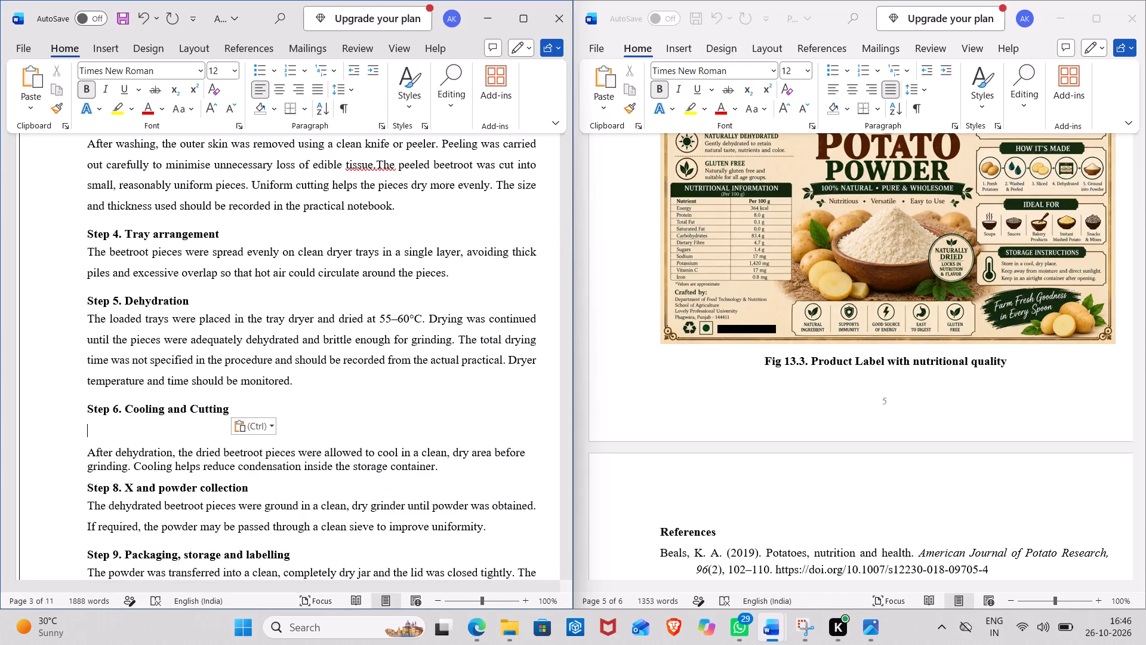
left_click(90, 459)
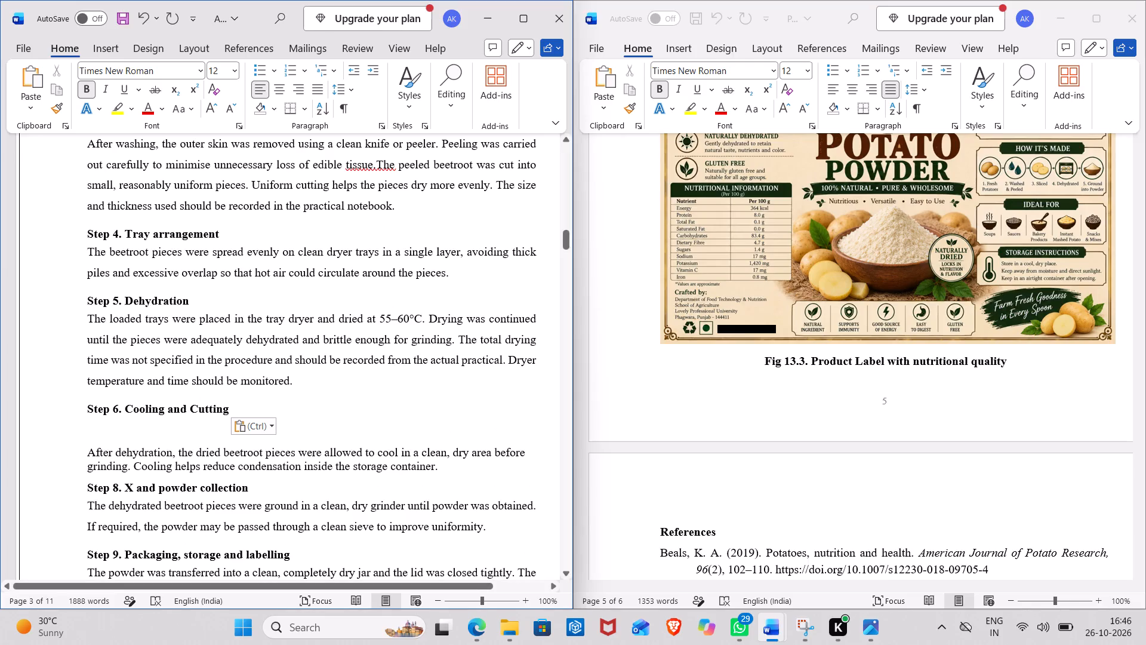
left_click(92, 451)
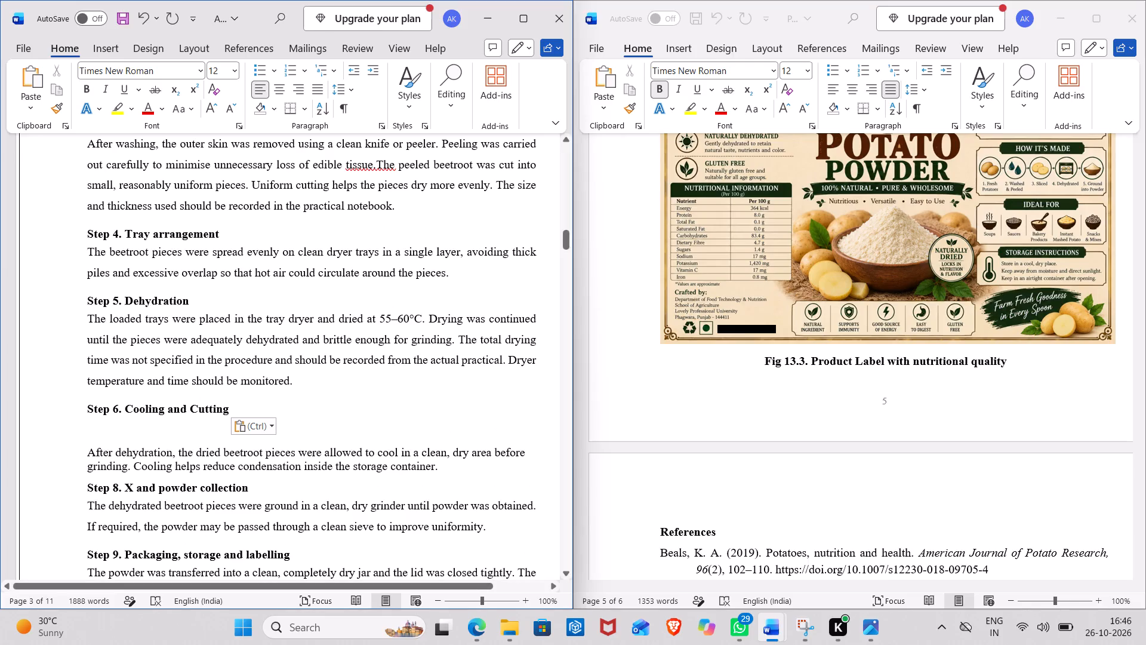
left_click(87, 451)
key("BackSpace")
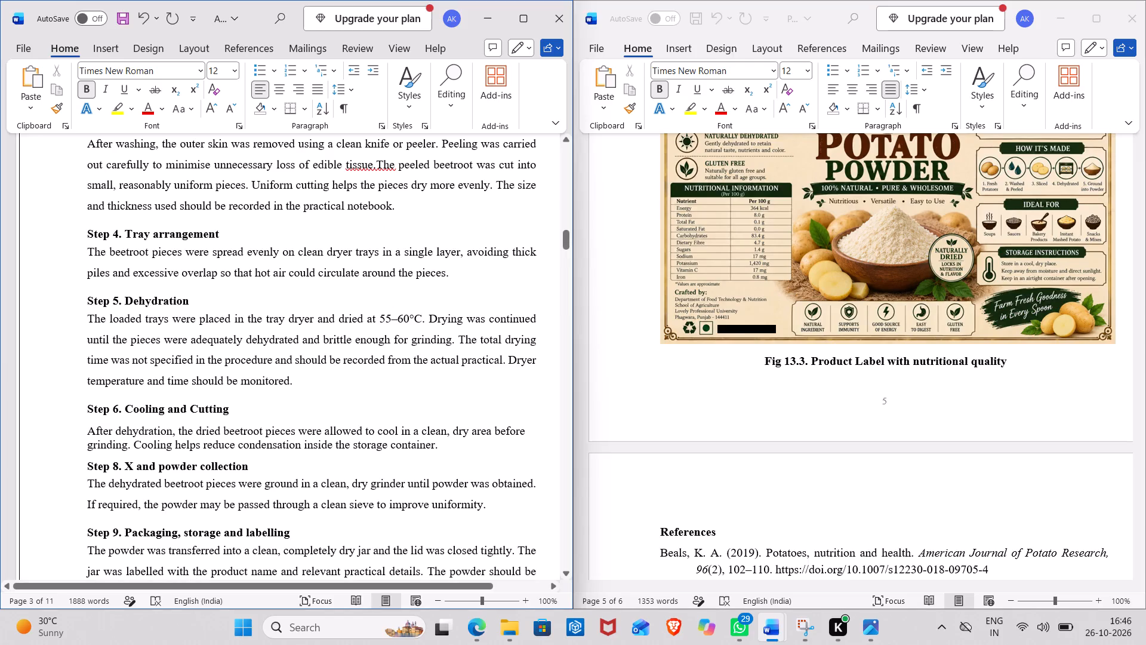
Delete the stray "X" and the space after it from the Step 8 heading, leaving "and powder collection".
left_click(135, 467)
key("BackSpace")
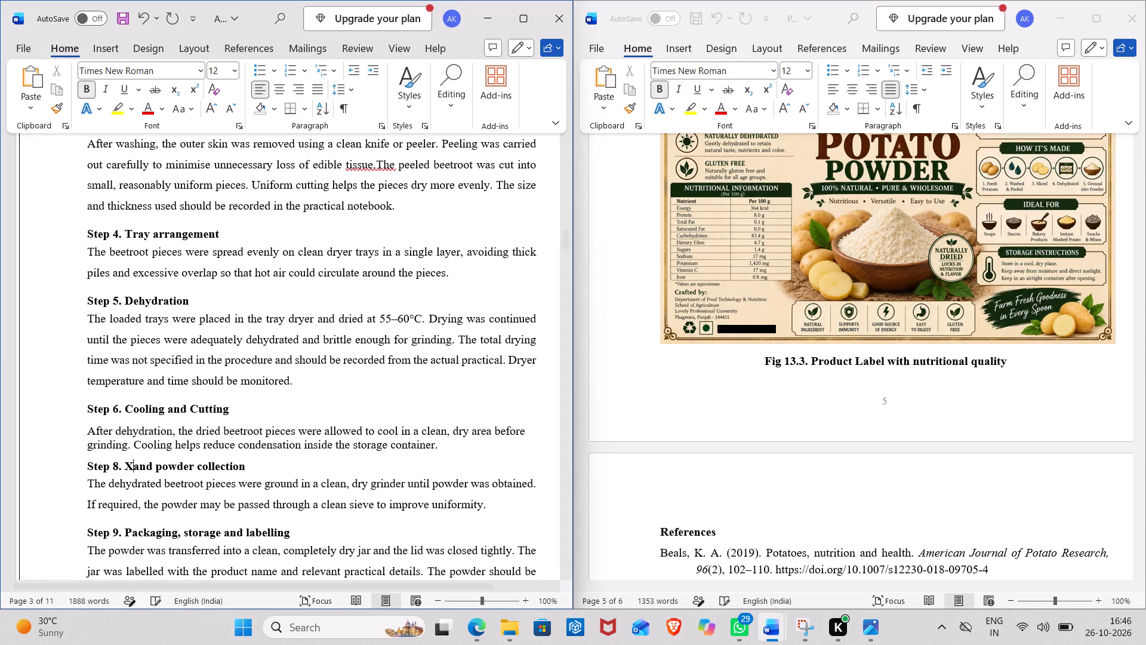
key("BackSpace")
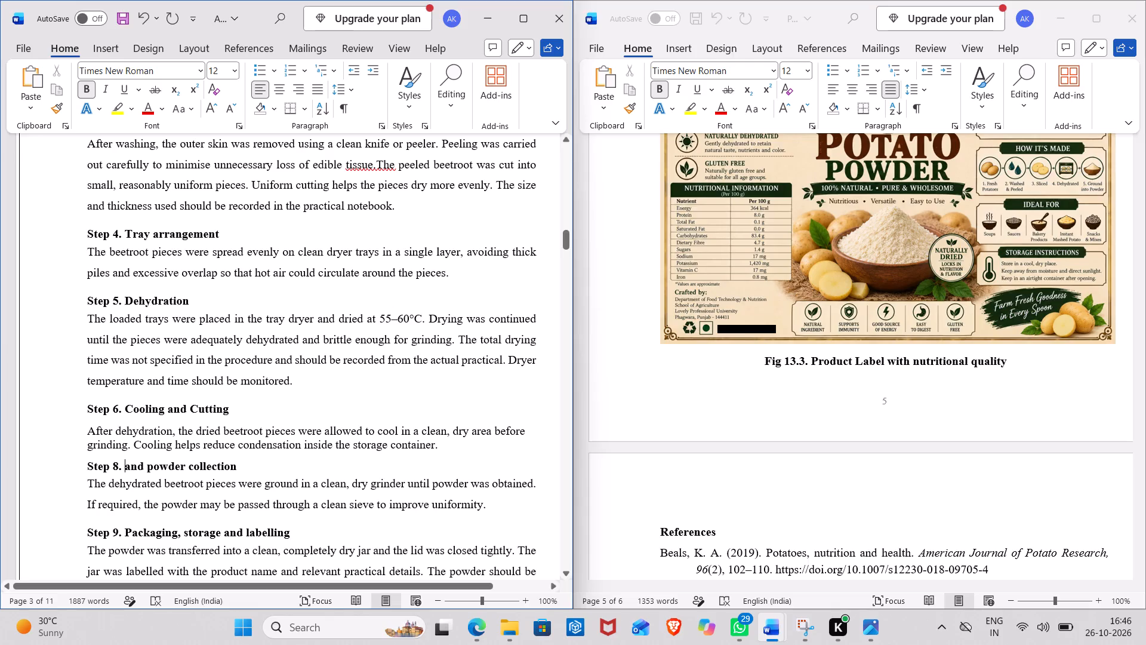
Delete the "Step 8. and powder collection" heading and join its grinding paragraph onto the end of the Step 6 paragraph.
left_click_drag(239, 466, 87, 468)
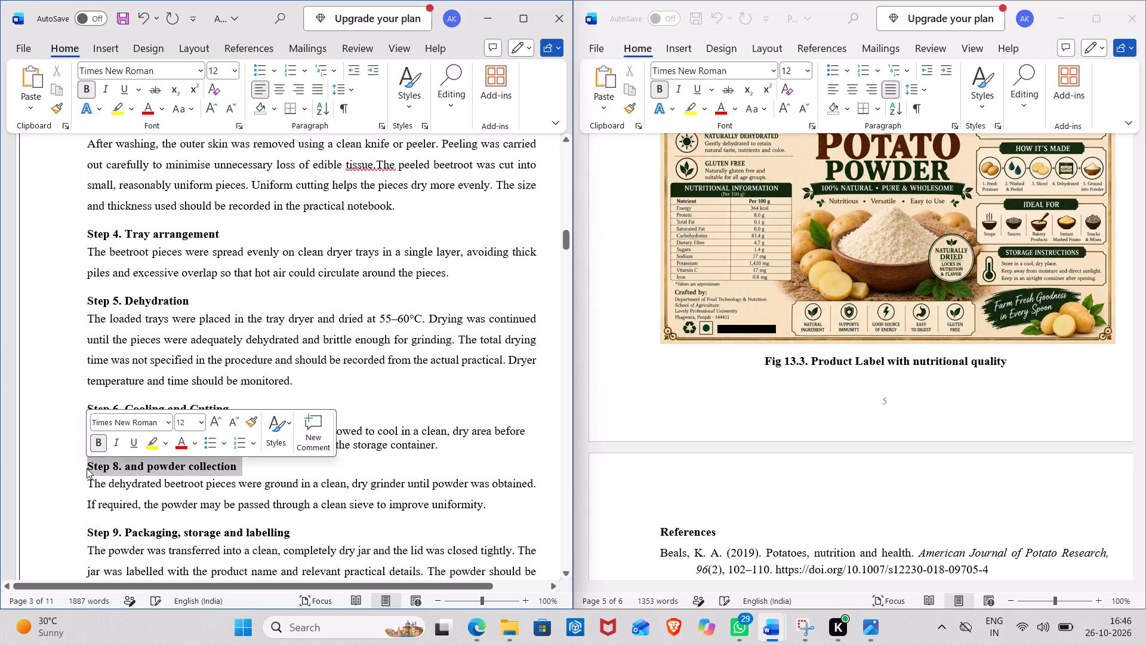
key("BackSpace")
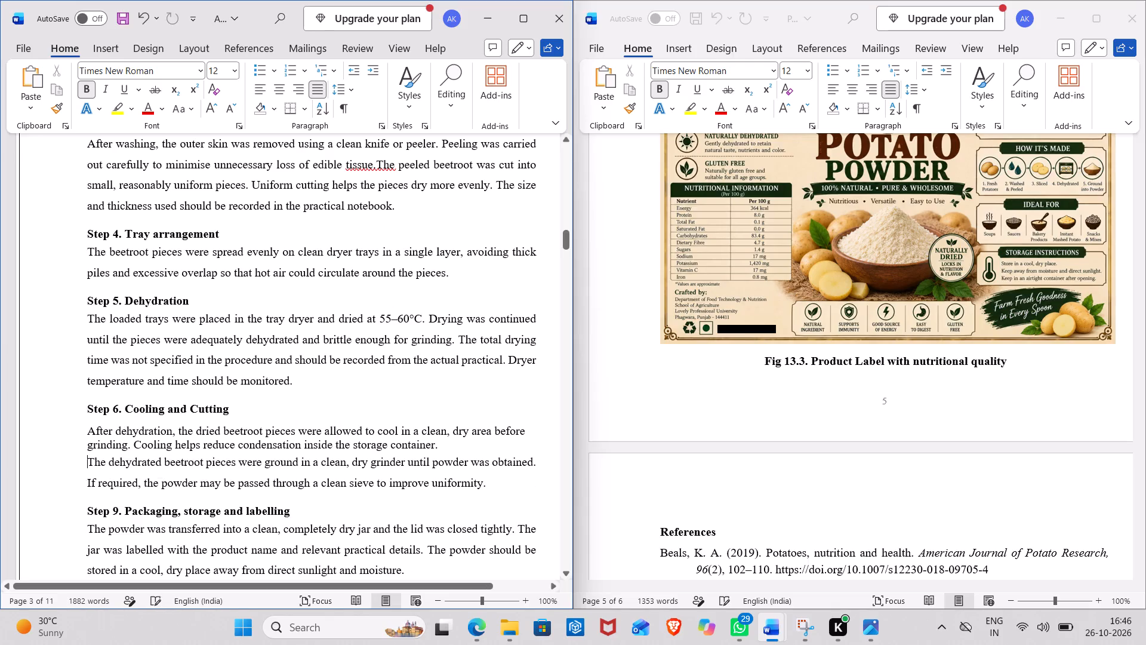
key("BackSpace")
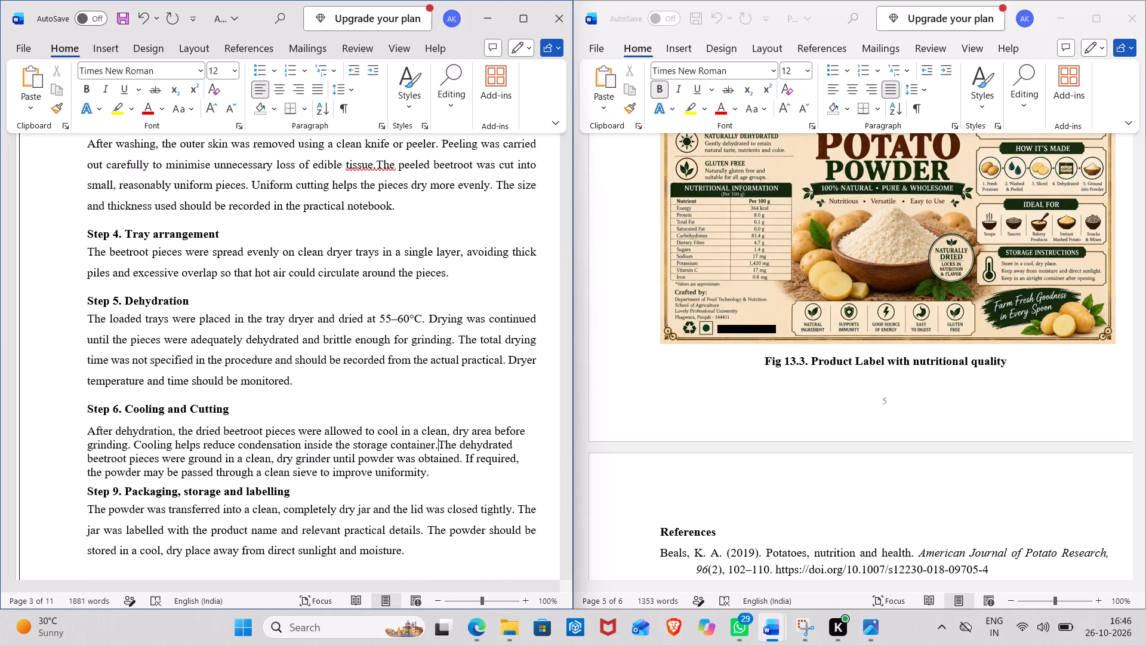
Review the methodology from Step 2 through the packaging step to check the merged text and the step numbering.
scroll(87, 468, "up", 1)
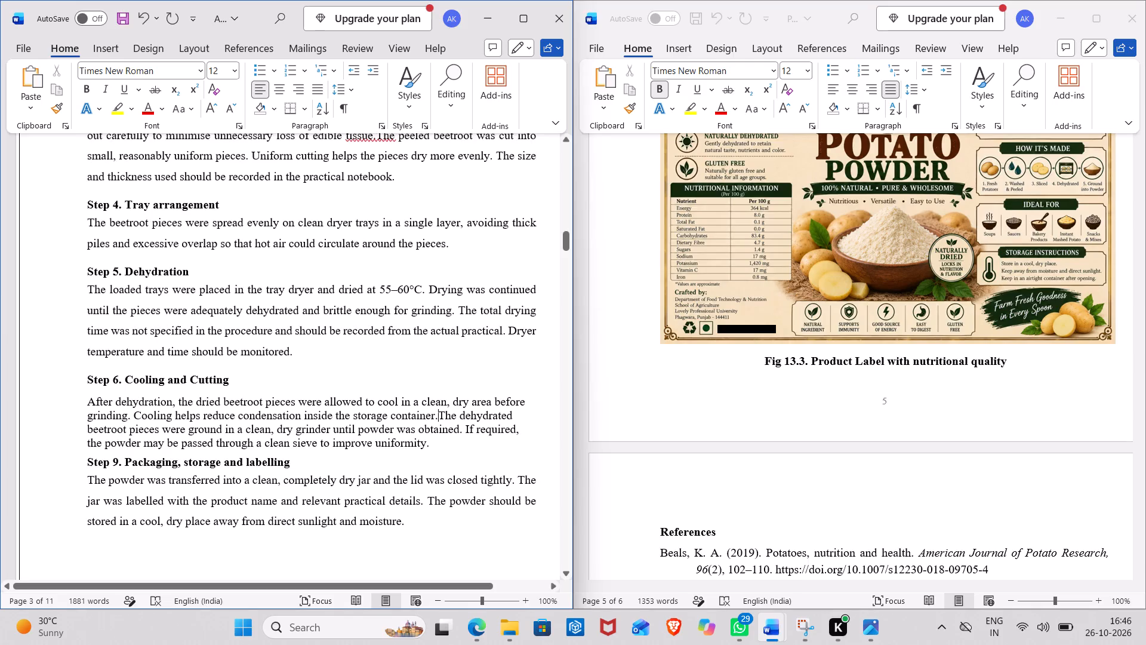
scroll(87, 468, "up", 1)
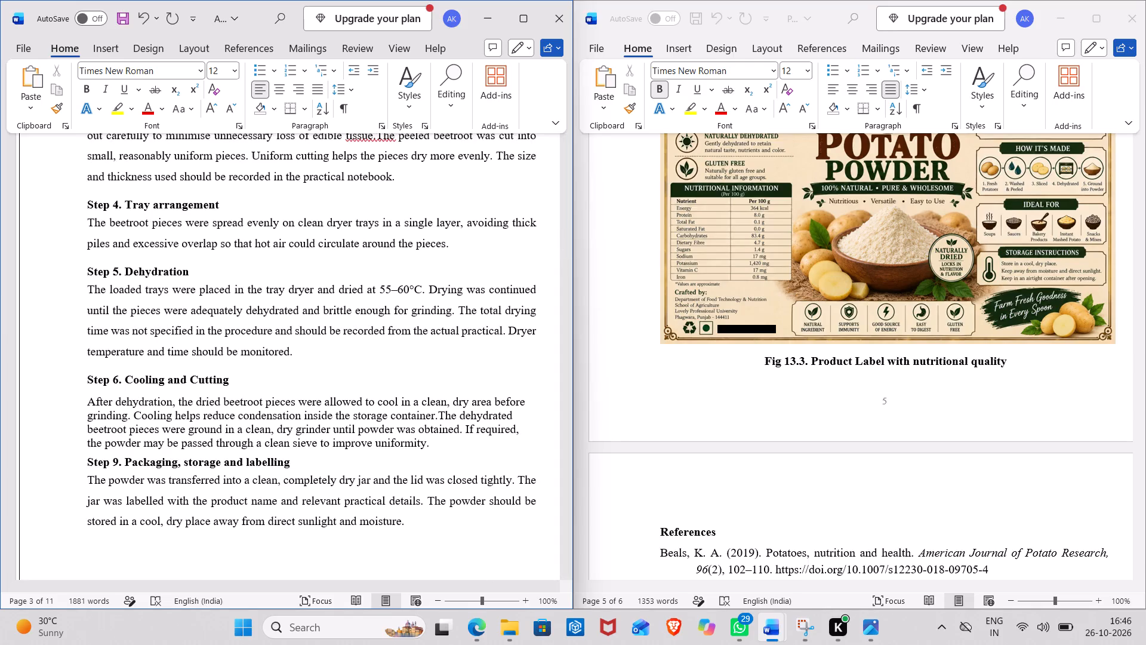
scroll(87, 468, "up", 1)
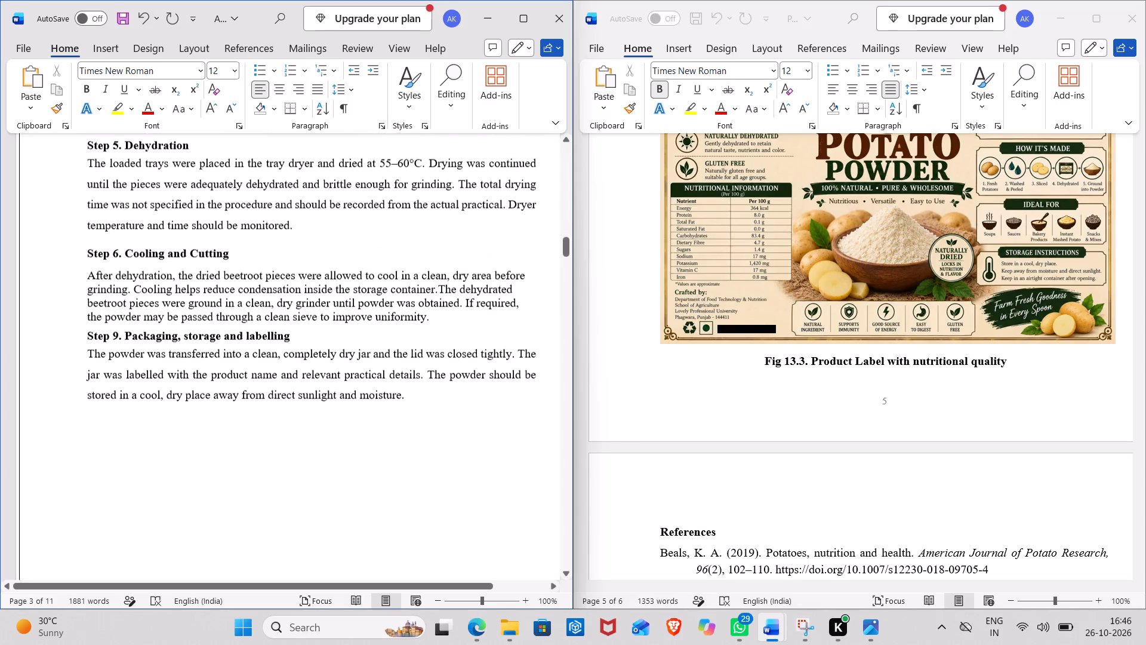
scroll(87, 468, "up", 1)
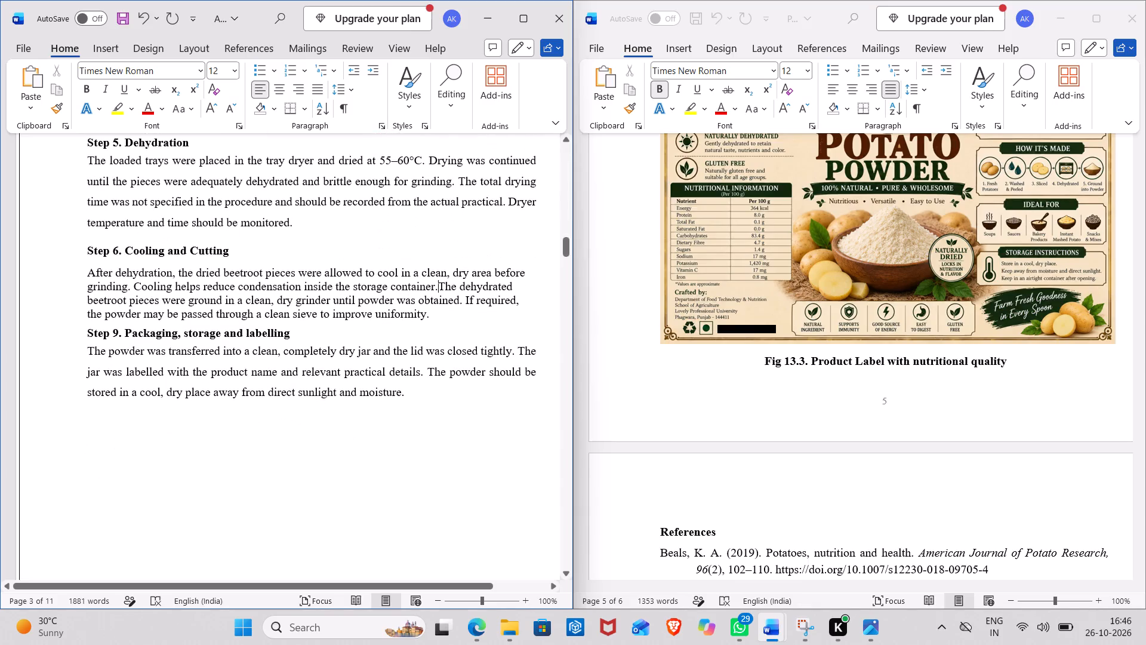
scroll(87, 468, "up", 2)
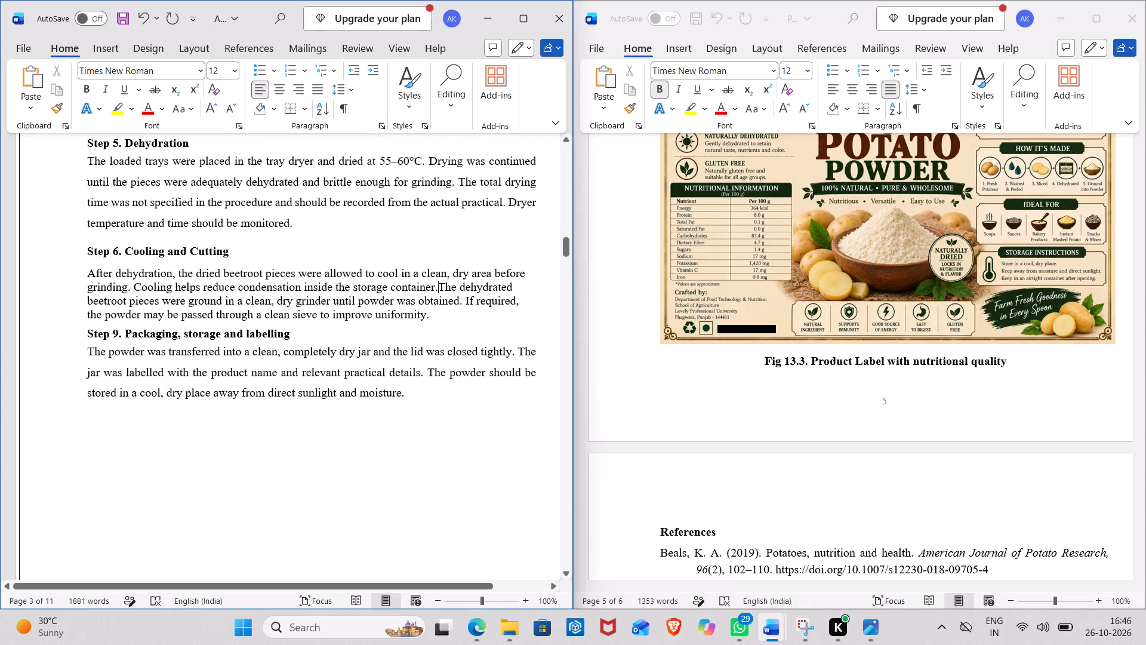
scroll(87, 468, "up", 2)
scroll(87, 468, "down", 1)
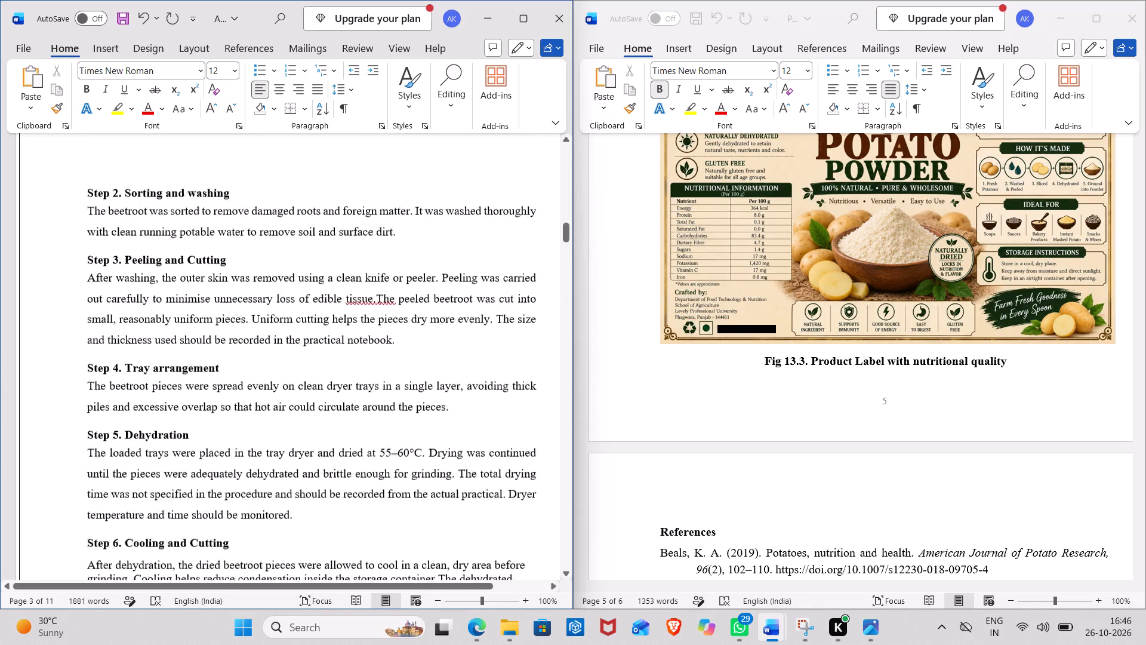
scroll(87, 468, "down", 2)
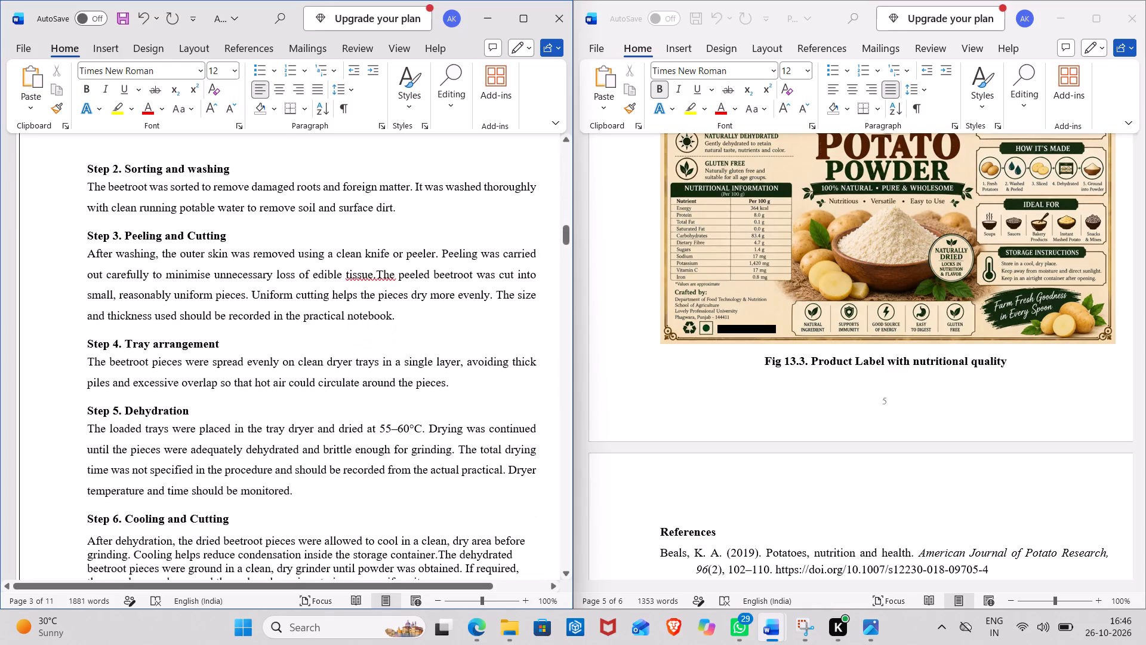
scroll(87, 468, "down", 2)
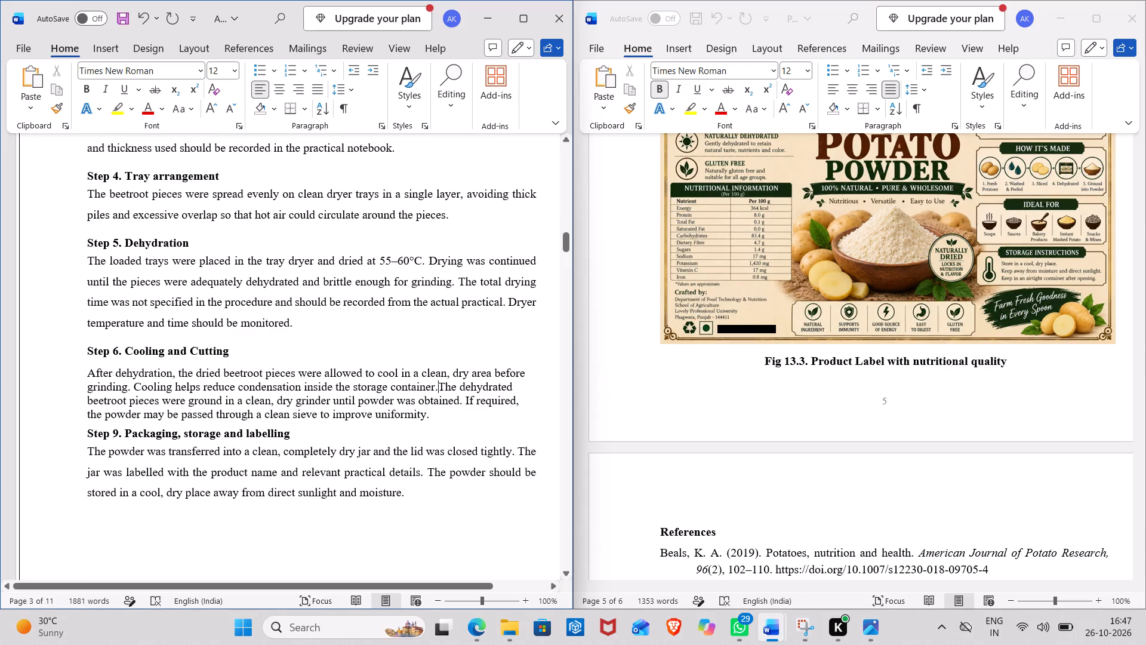
scroll(87, 468, "down", 1)
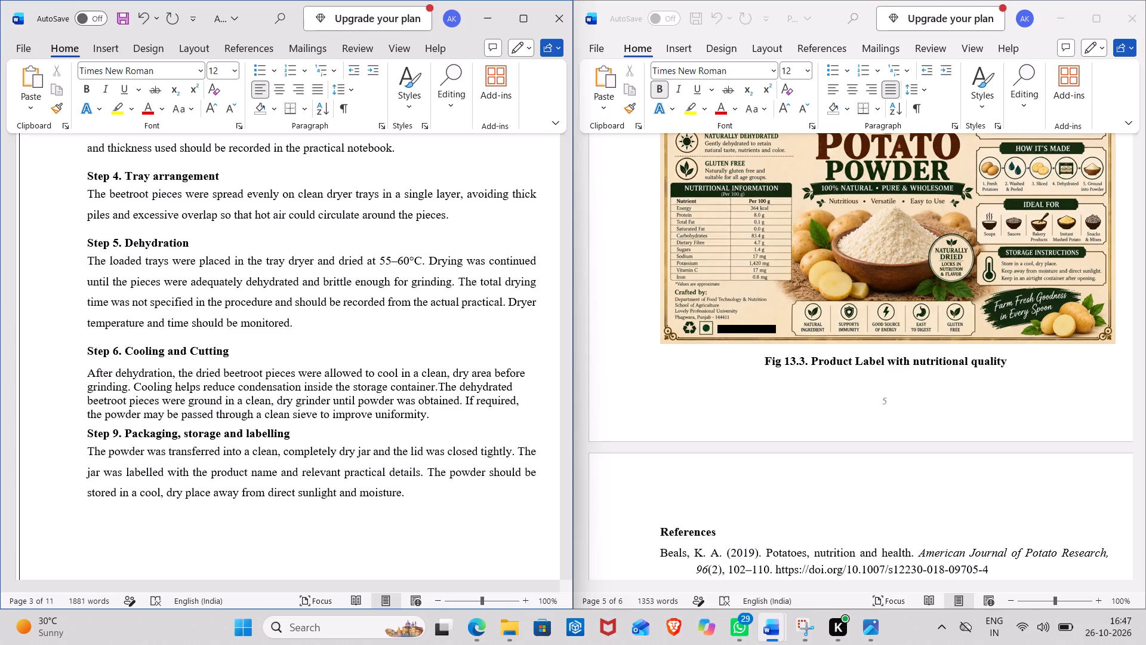
scroll(87, 468, "down", 2)
scroll(87, 468, "up", 2)
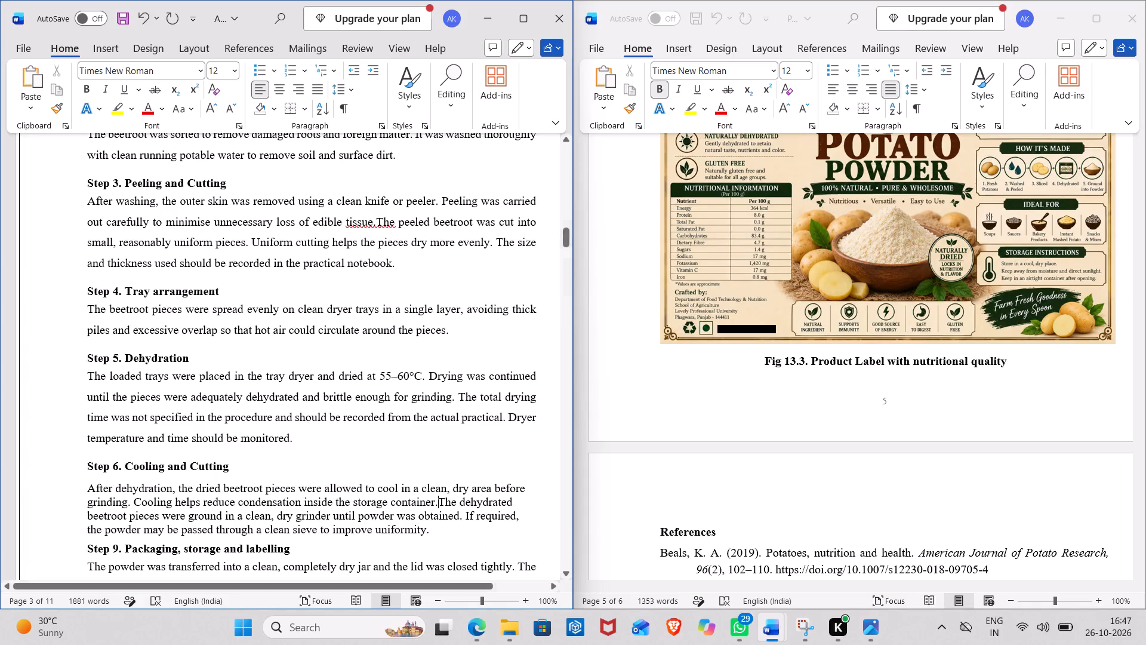
scroll(162, 294, "down", 1)
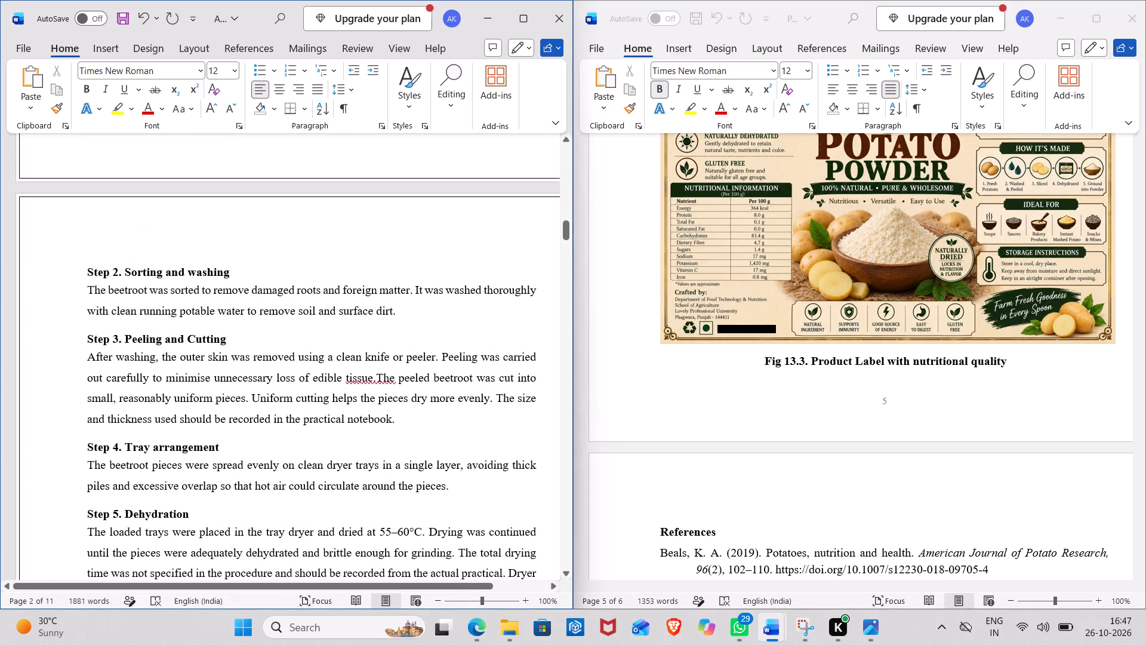
scroll(162, 294, "down", 1)
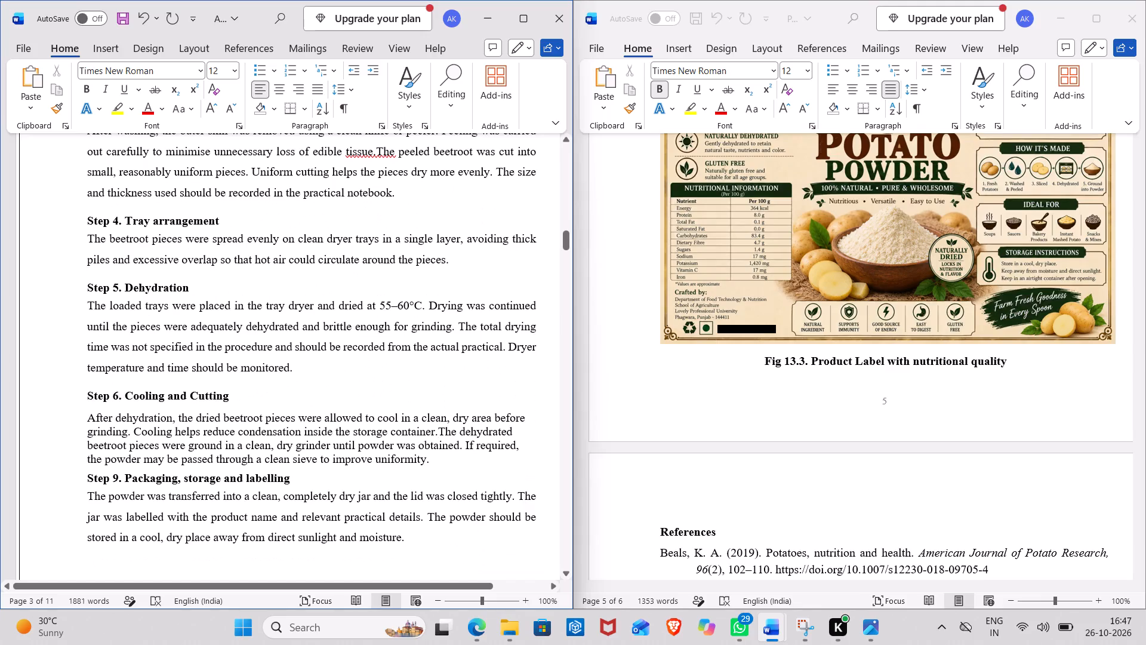
scroll(162, 294, "down", 2)
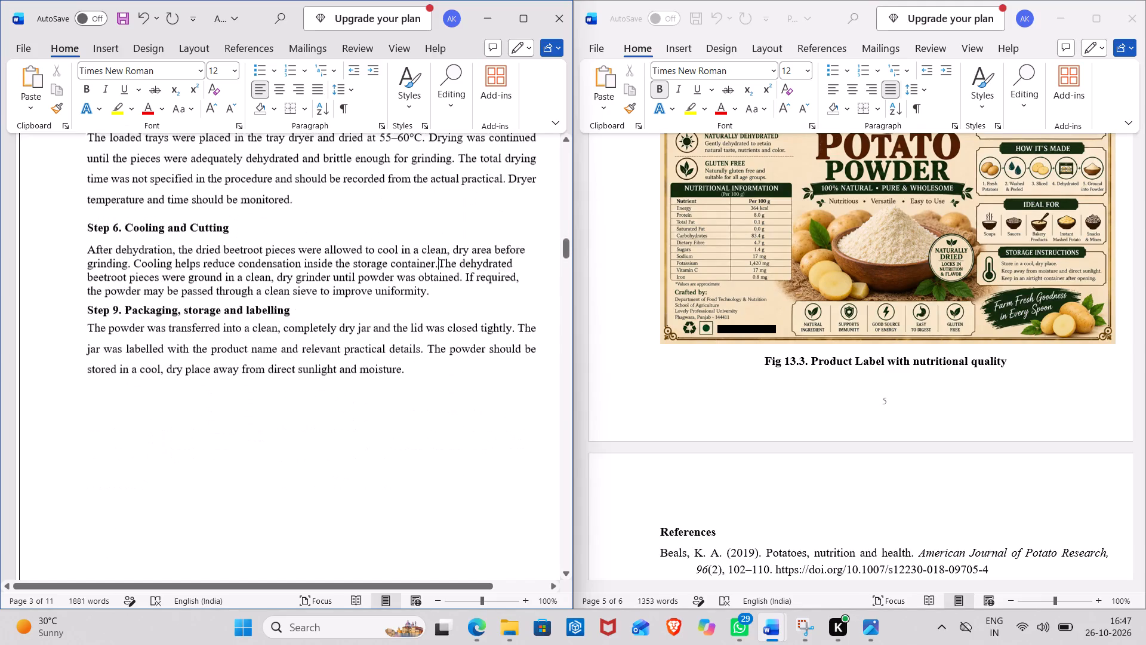
scroll(162, 294, "down", 2)
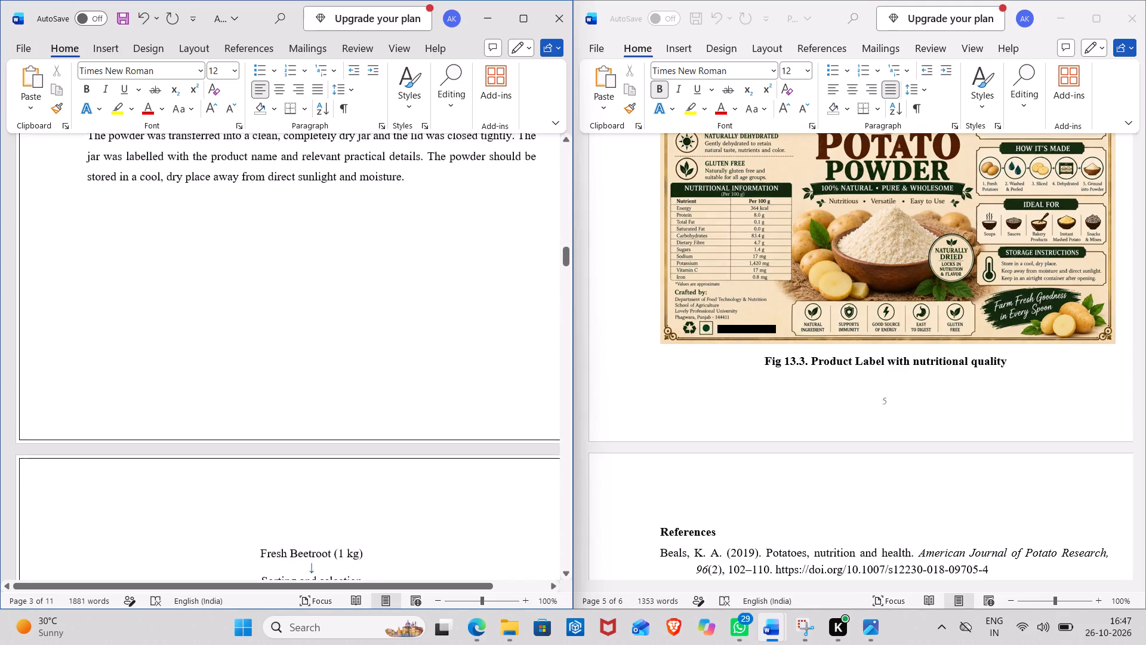
Renumber the "Packaging, storage and labelling" heading as Step 7.
scroll(162, 294, "up", 1)
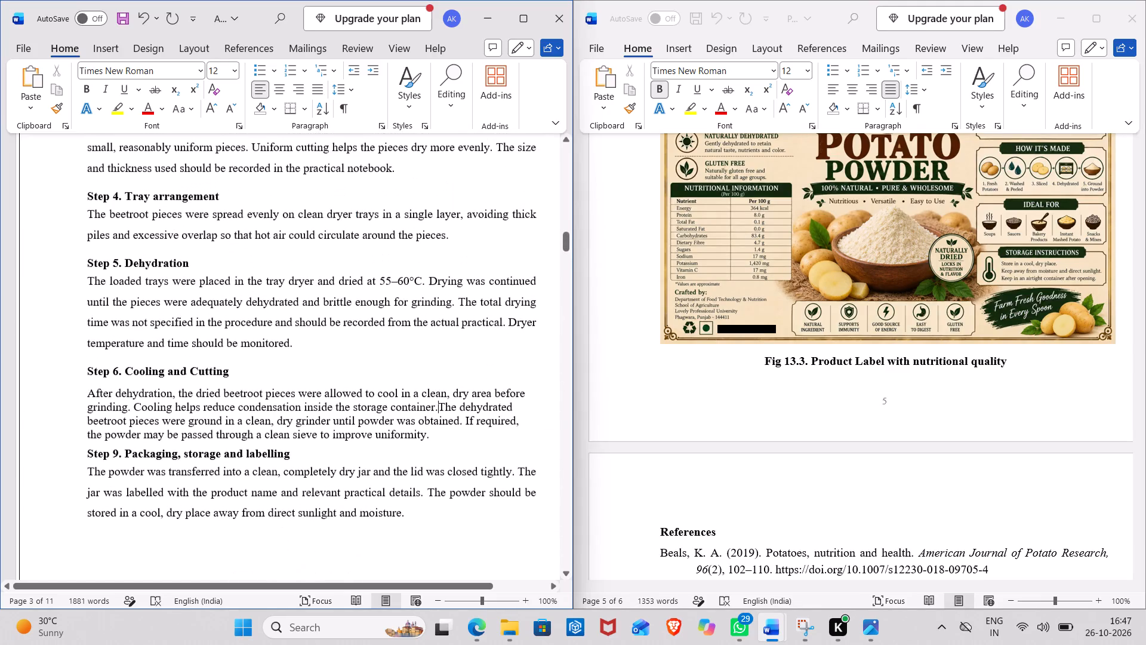
scroll(162, 294, "up", 1)
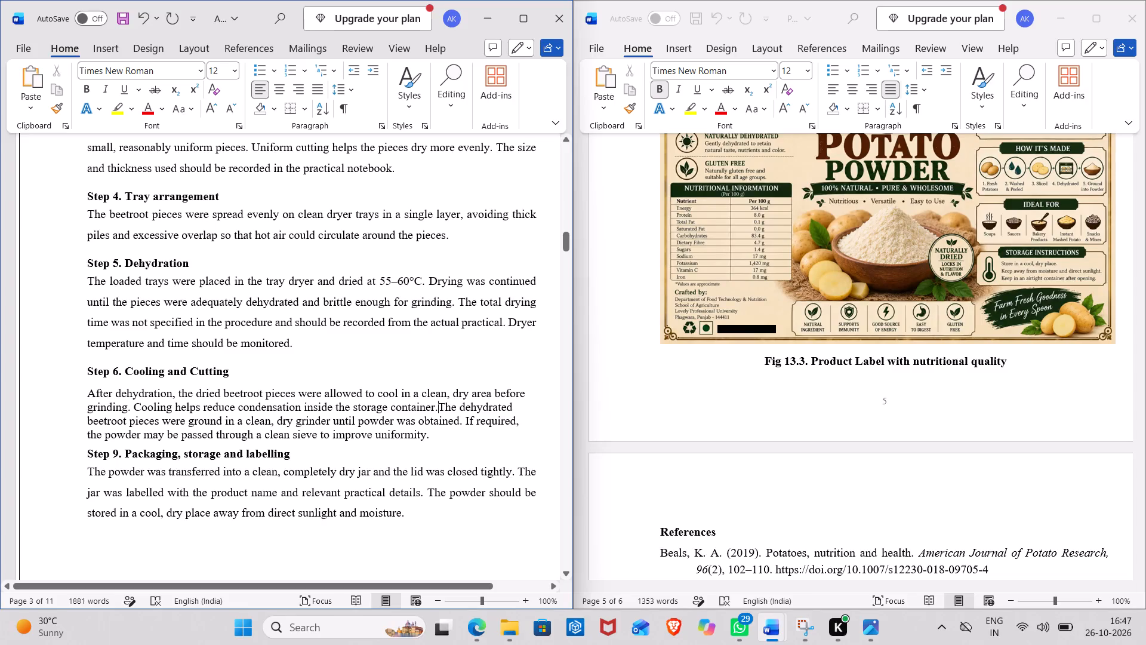
left_click(120, 451)
key("BackSpace")
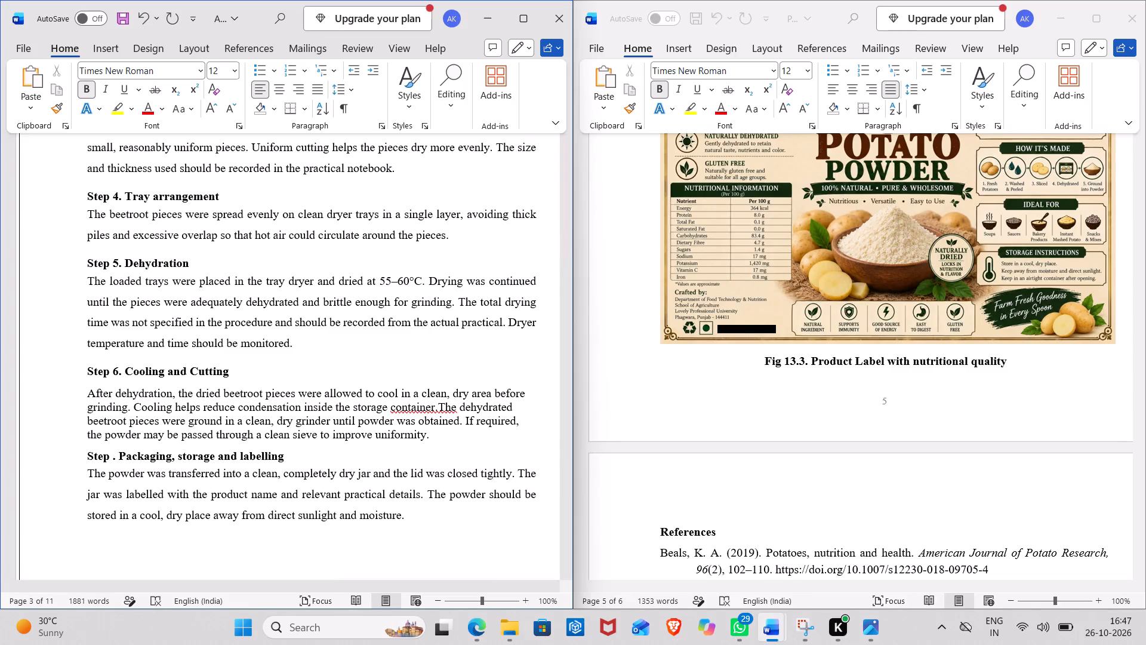
key("7")
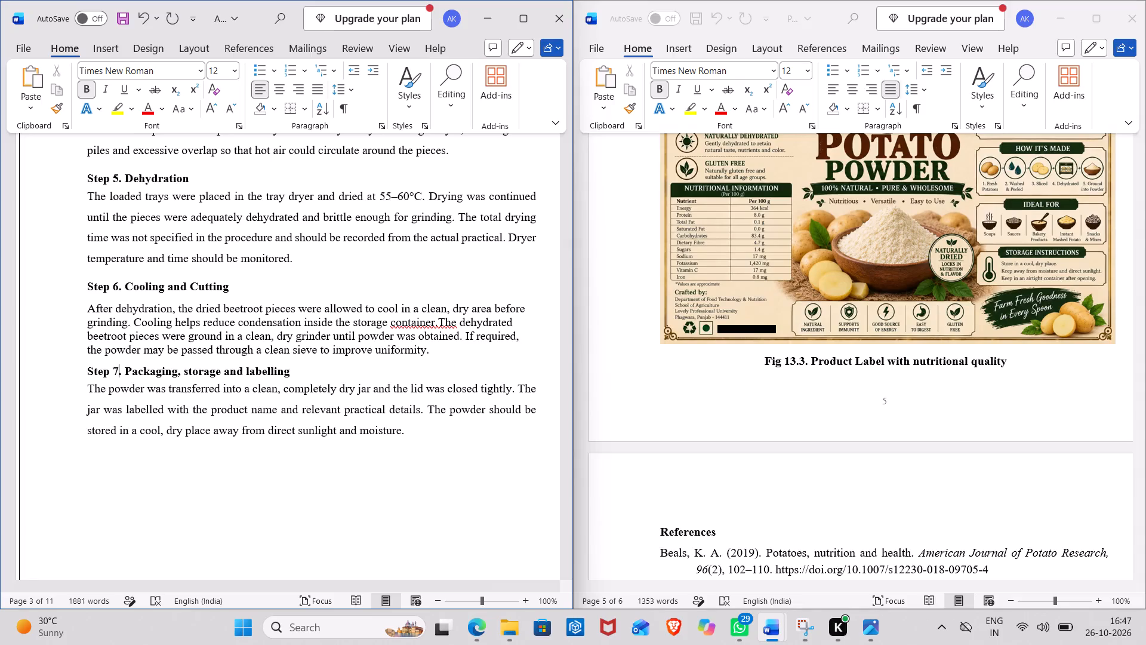
Insert the missing space between "tissue." and "The" in the Step 3 paragraph.
scroll(120, 451, "up", 2)
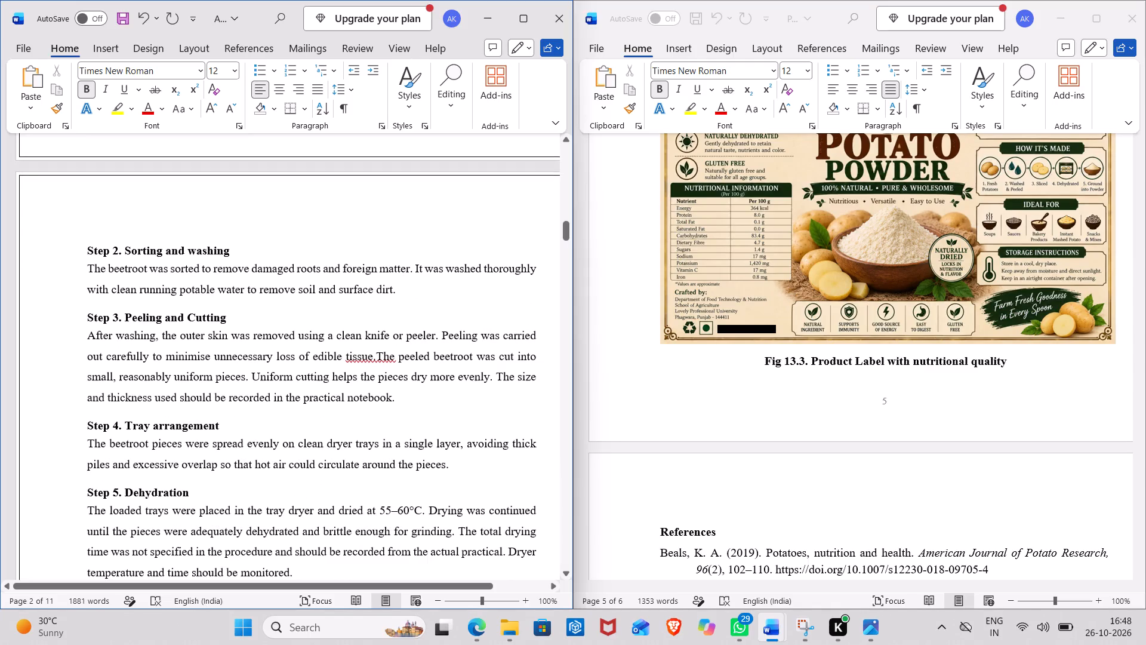
left_click(375, 356)
key("space")
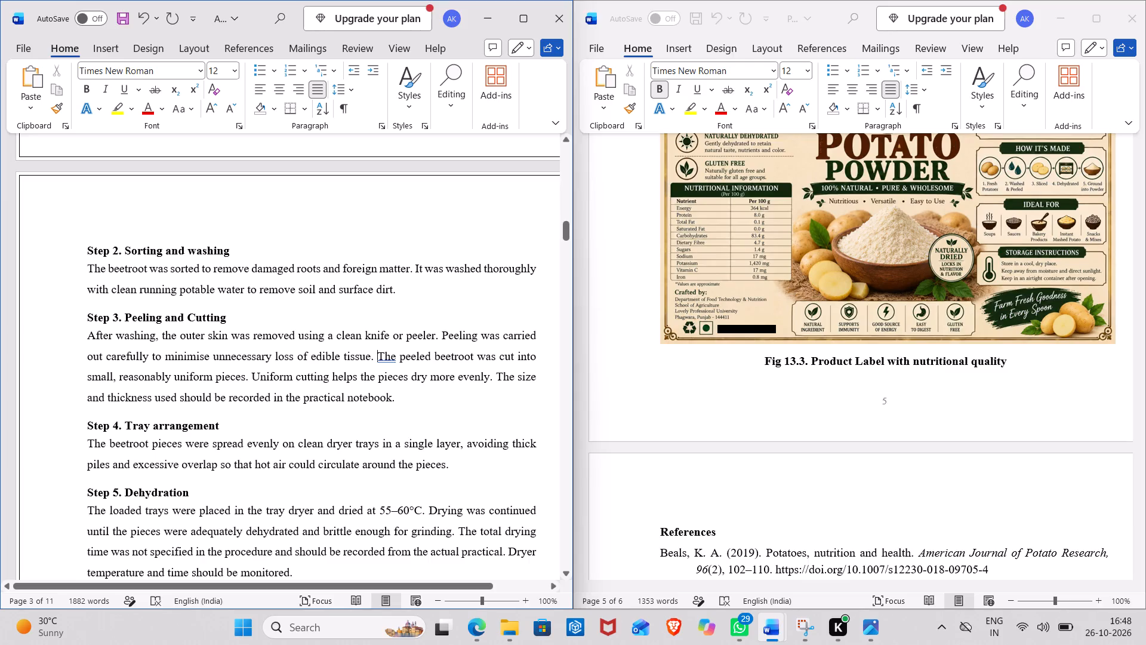
Examine the beetroot flow chart and the photograph placeholder table, and look back over the methodology steps.
scroll(411, 403, "down", 1)
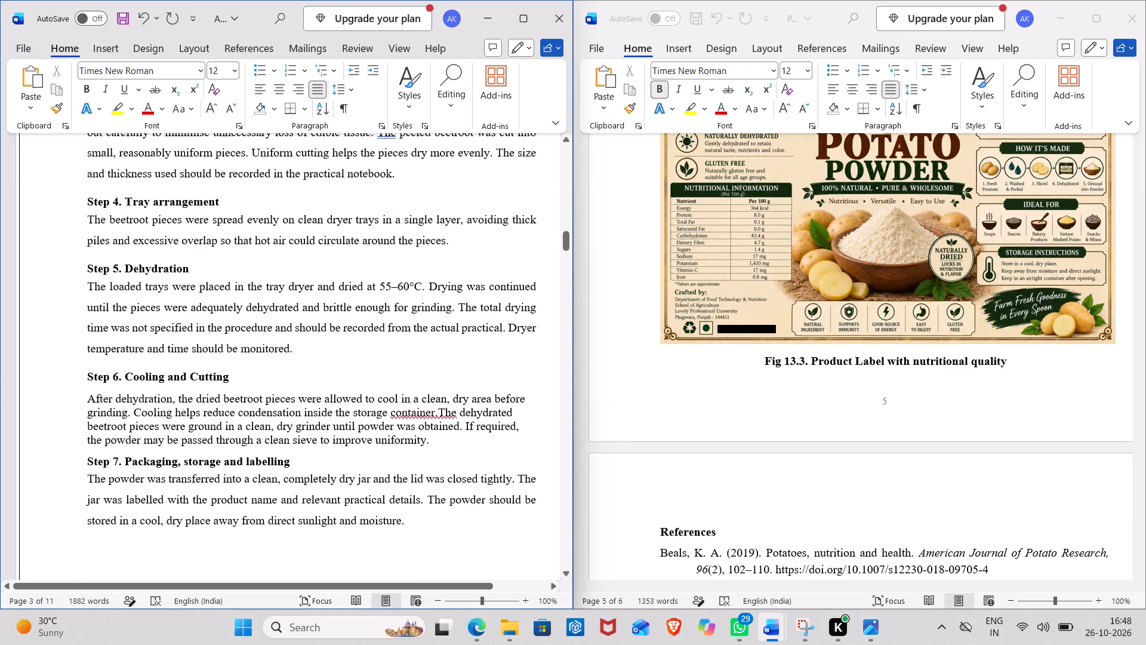
scroll(411, 403, "down", 6)
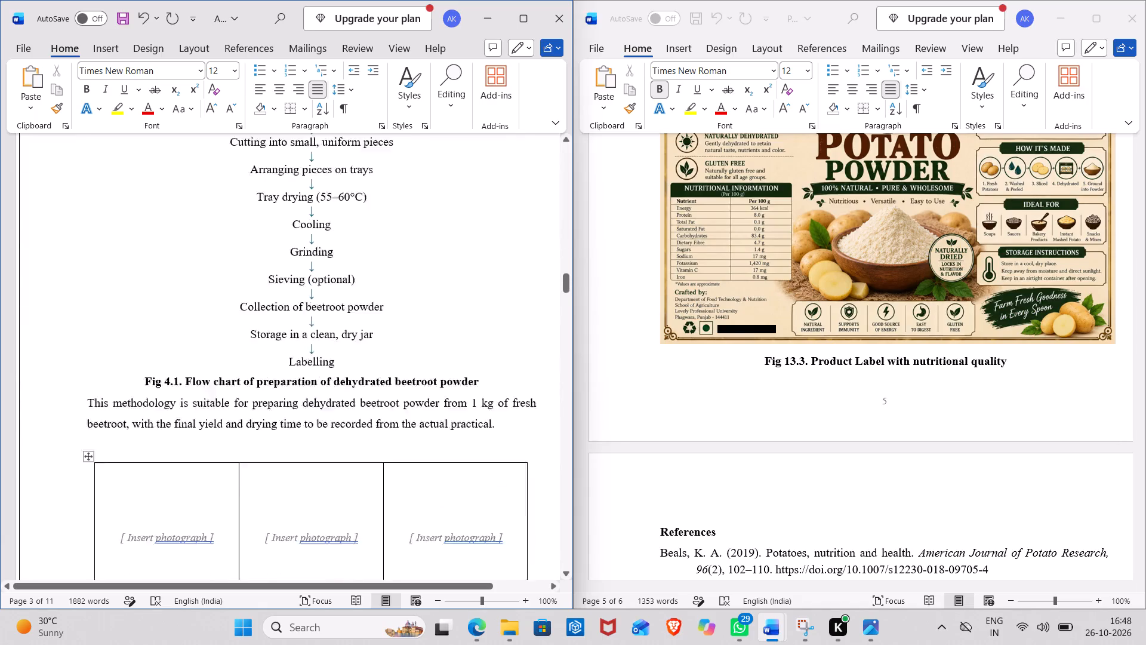
scroll(411, 403, "down", 2)
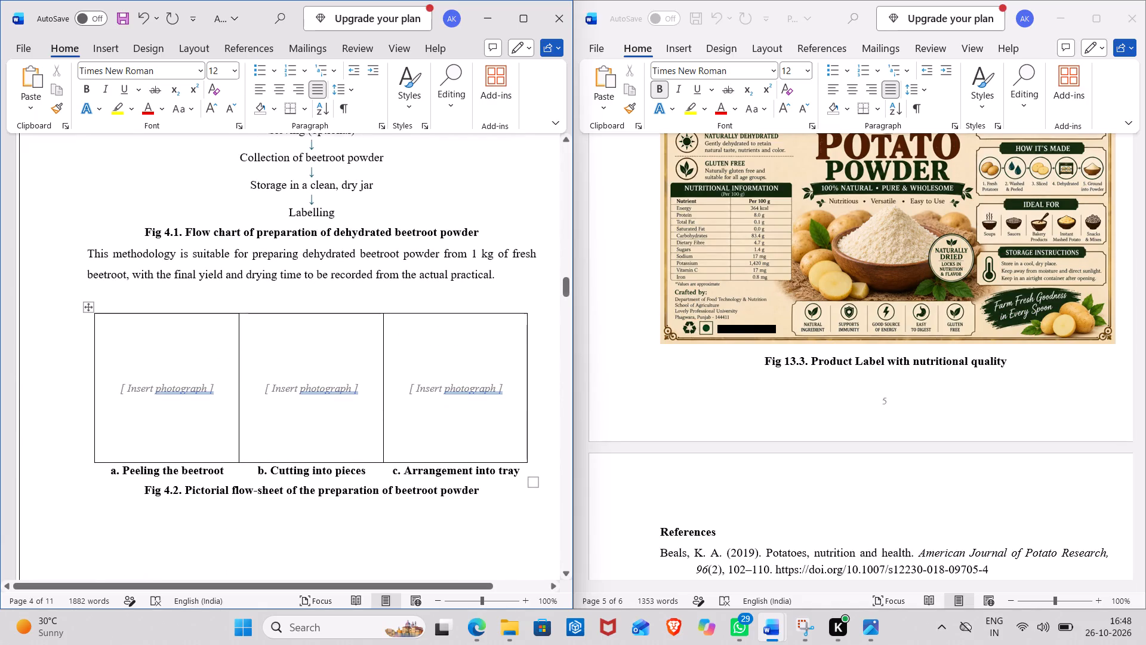
scroll(411, 403, "down", 1)
left_click(204, 399)
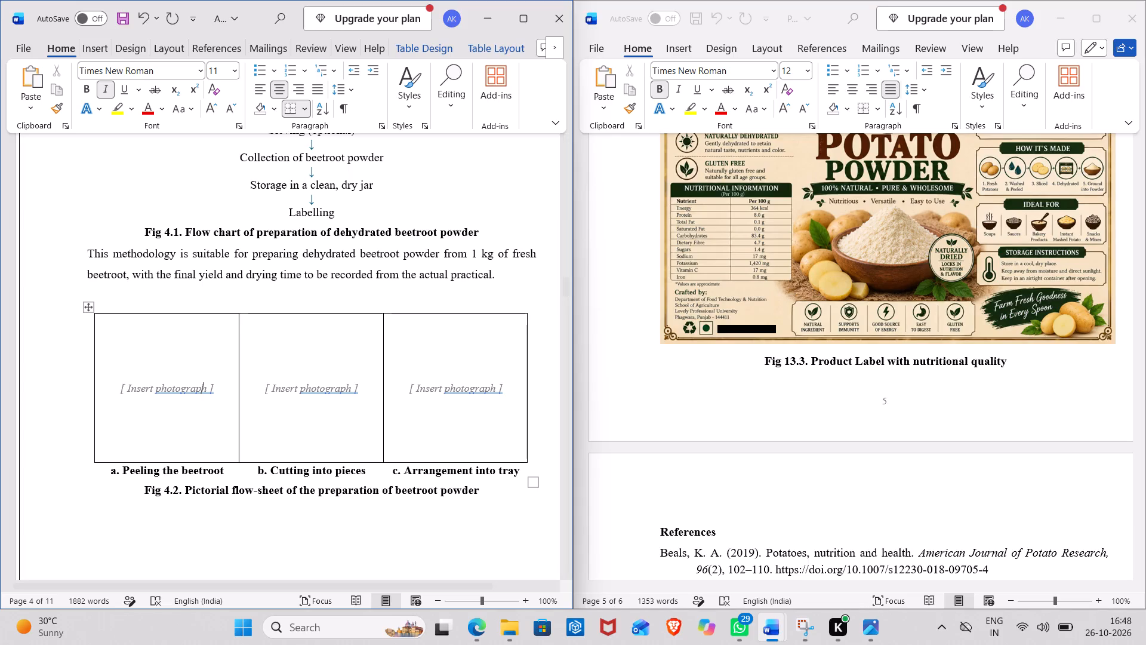
scroll(204, 399, "up", 3)
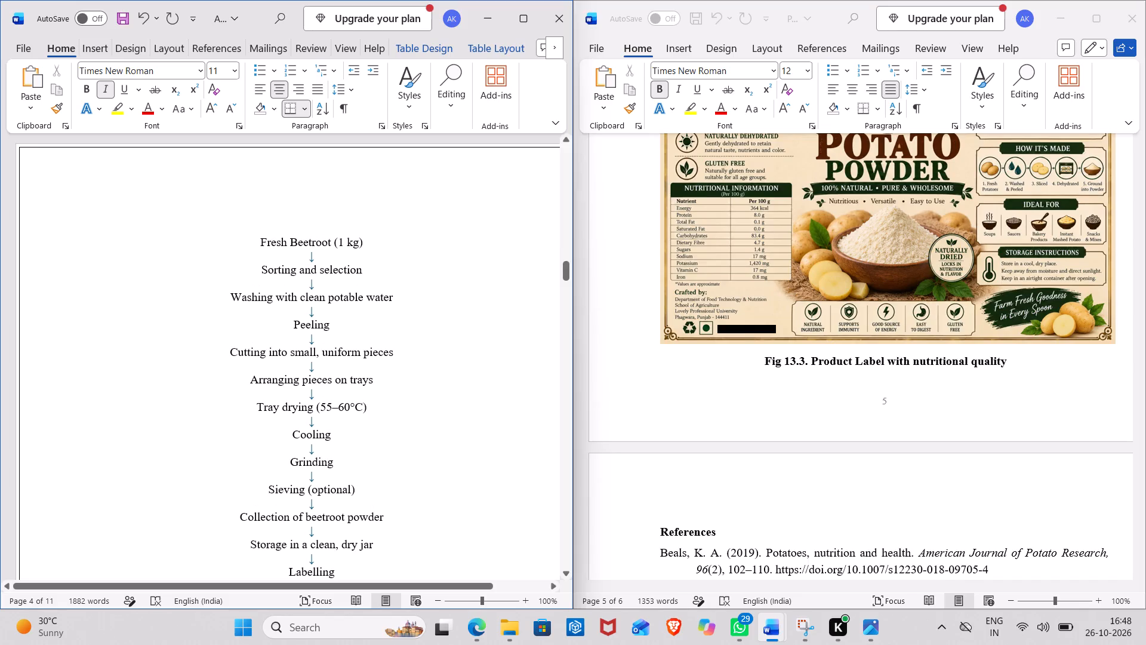
scroll(204, 399, "up", 4)
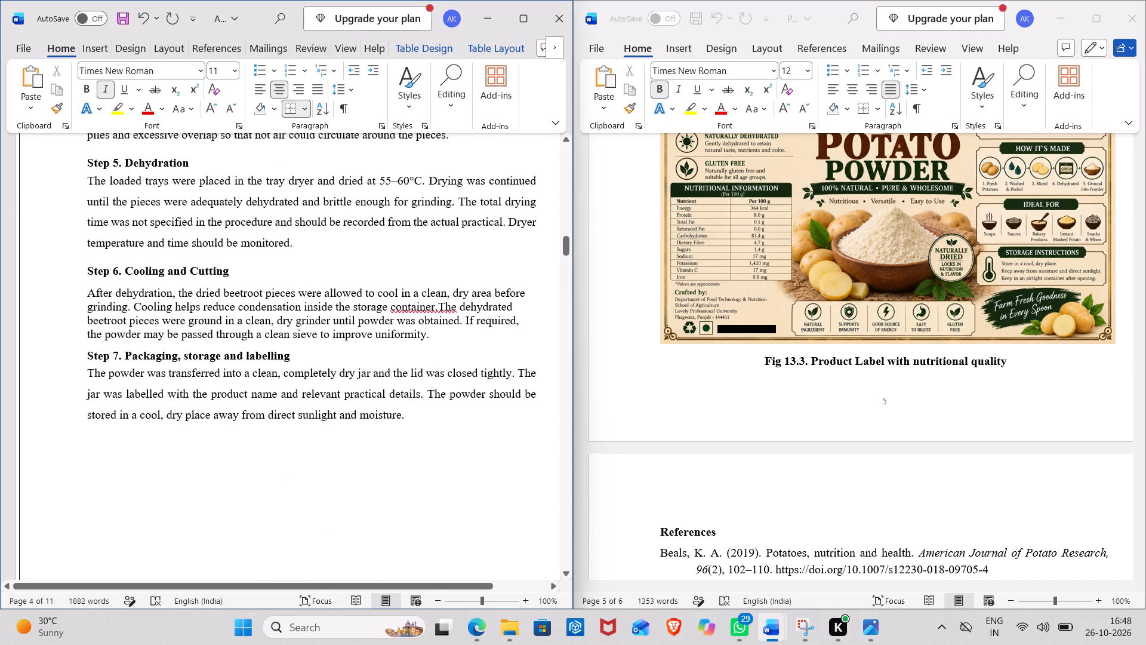
scroll(204, 399, "up", 1)
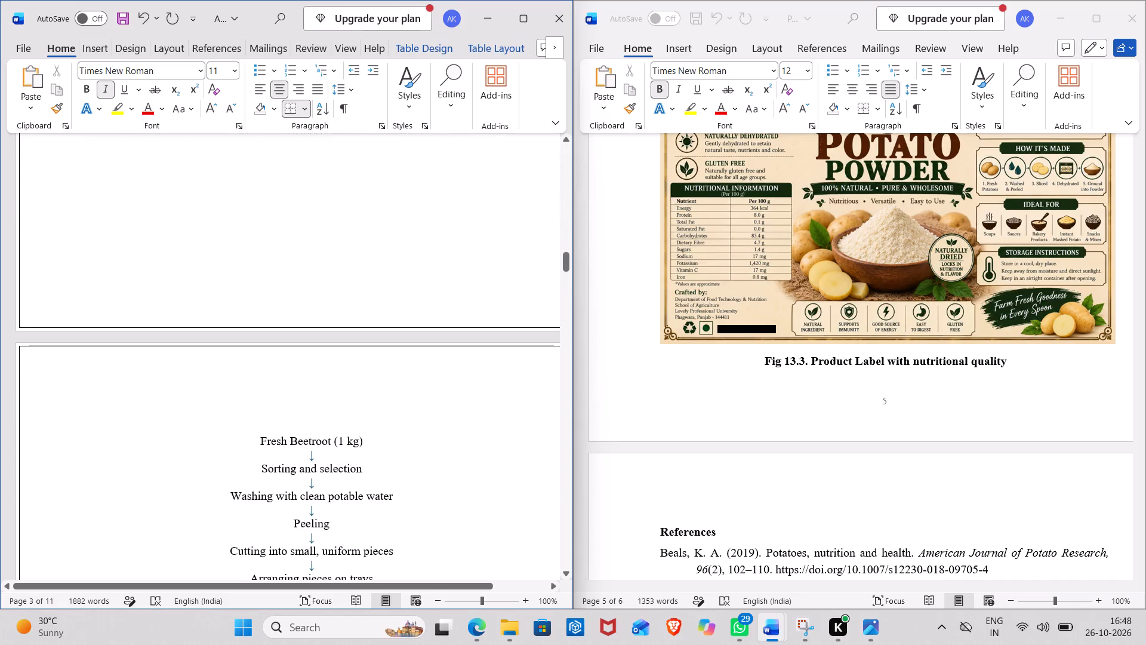
scroll(204, 399, "up", 1)
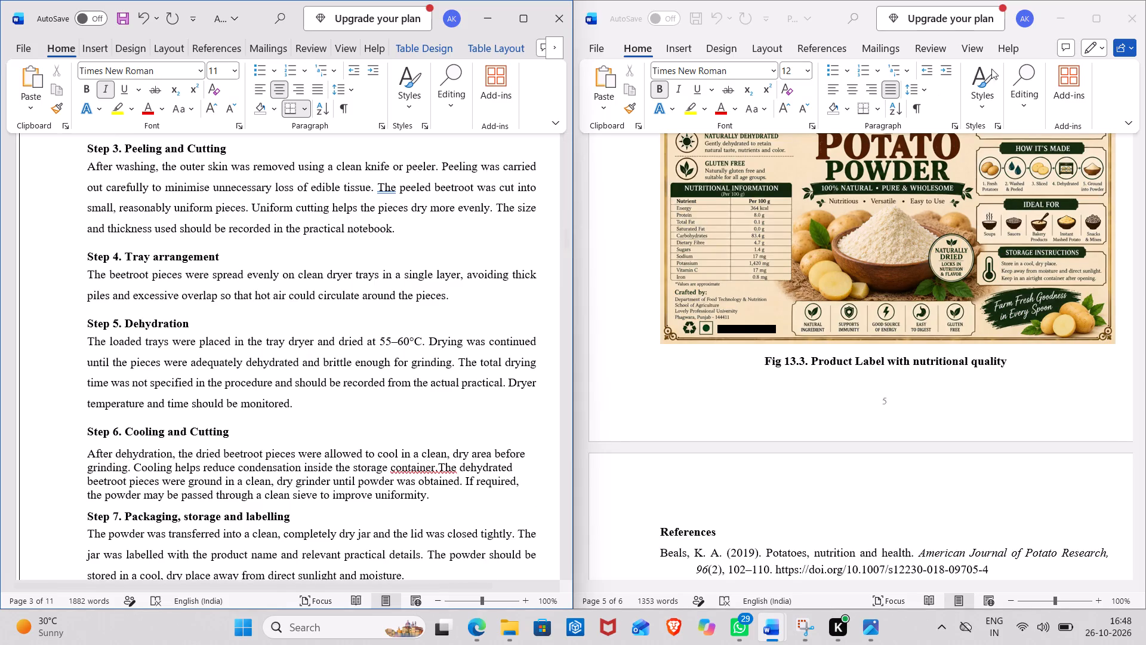
Add a Box page border with a ½ pt solid line to the whole potato powder report.
left_click(715, 47)
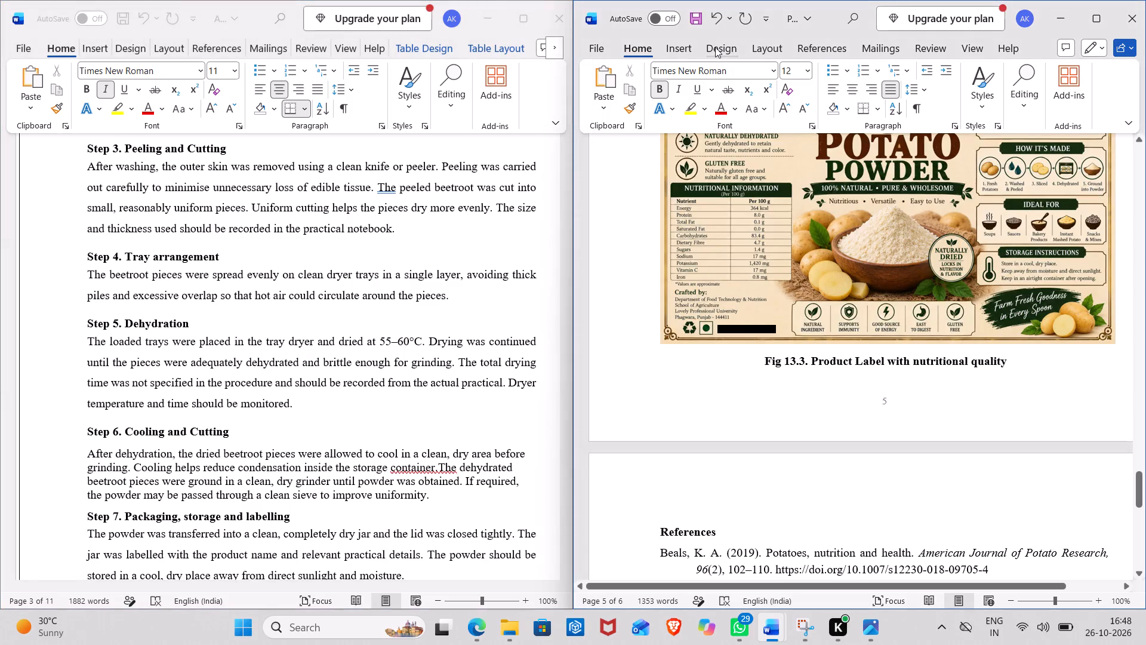
left_click(715, 47)
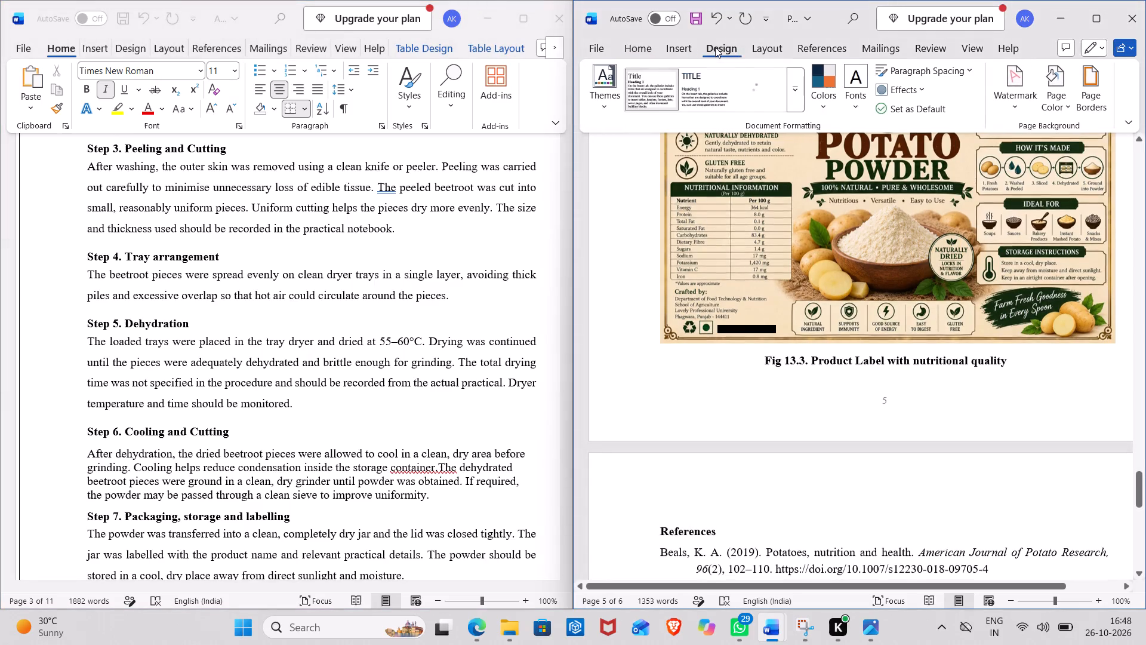
left_click(1106, 90)
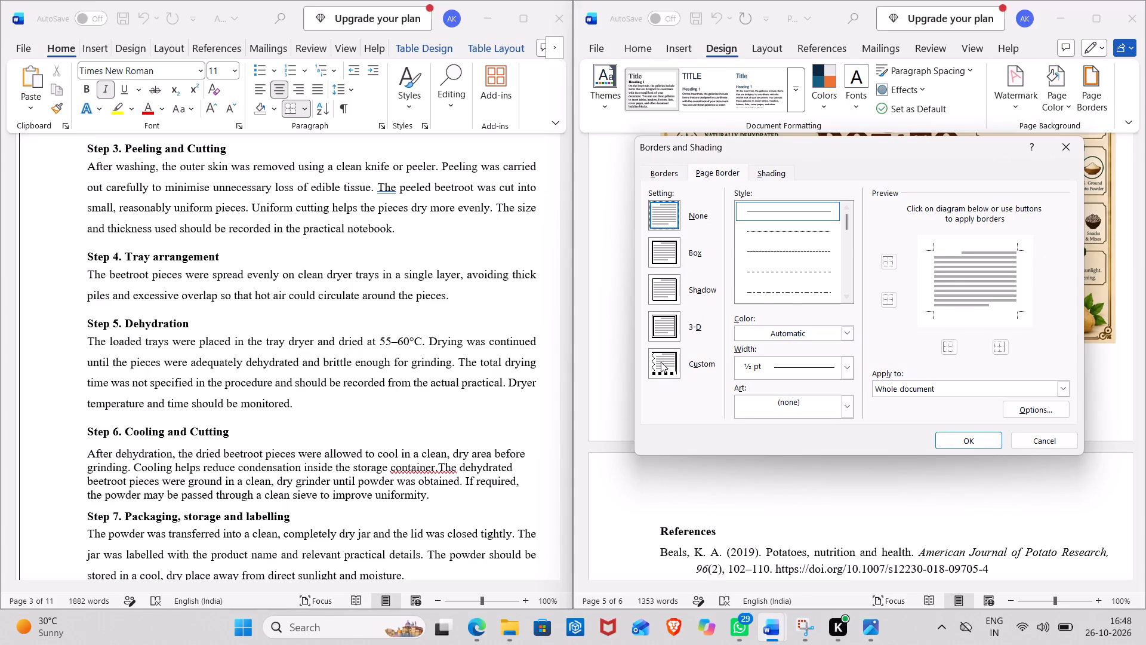
left_click(657, 260)
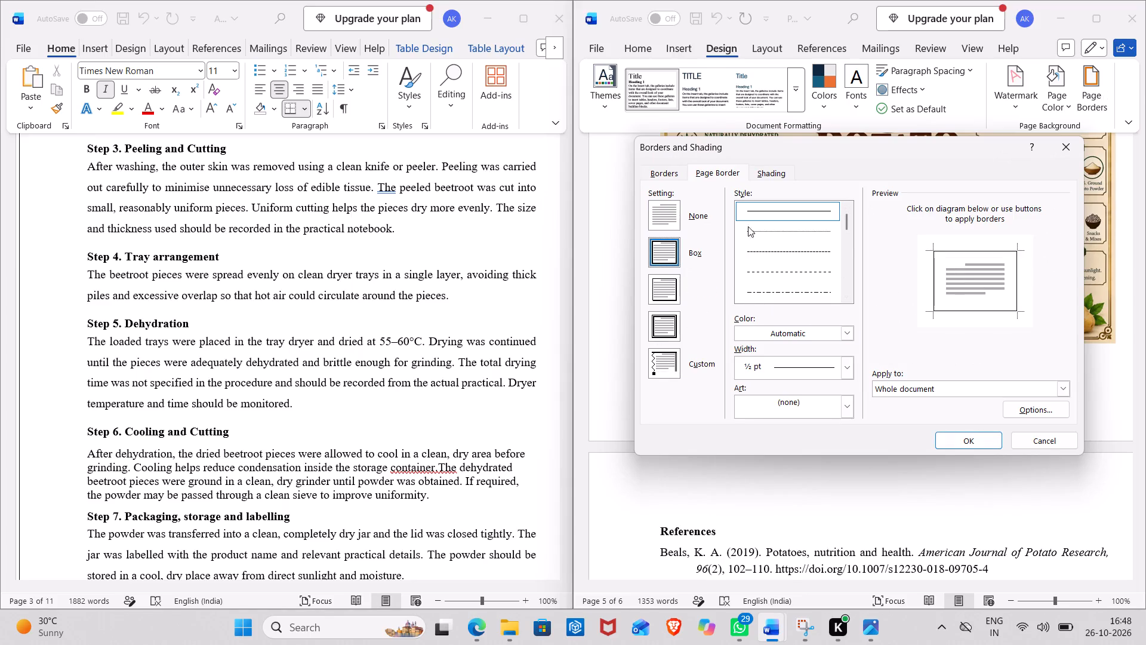
left_click(940, 443)
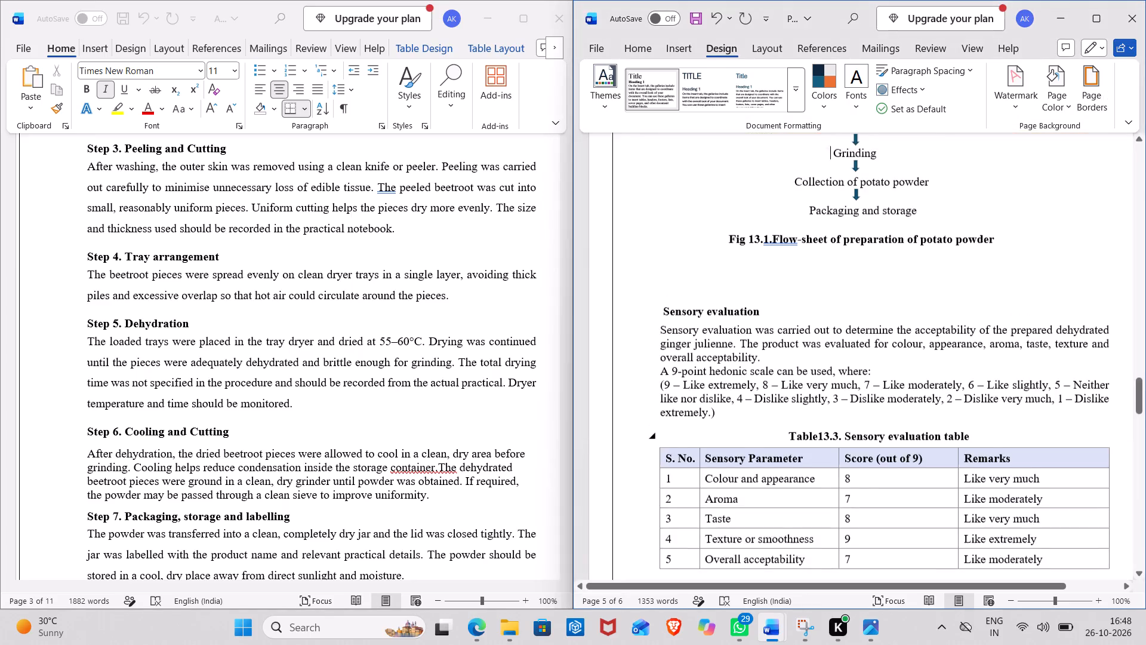
Look through the pages of the potato powder report to check the page border and layout.
scroll(940, 443, "down", 11)
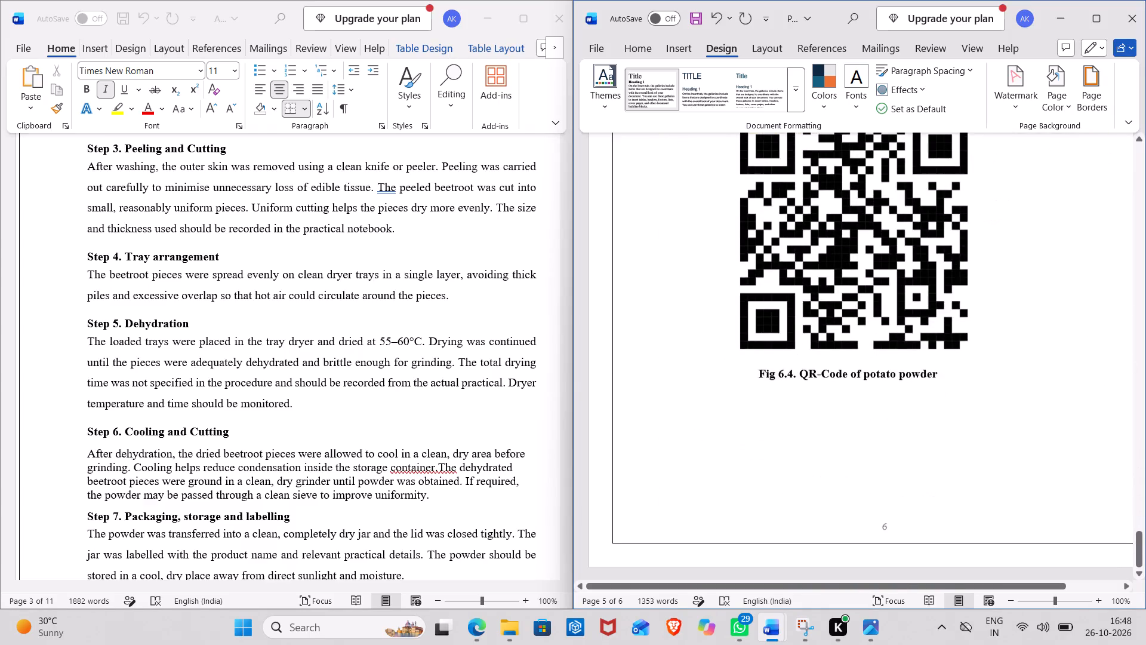
scroll(940, 443, "up", 7)
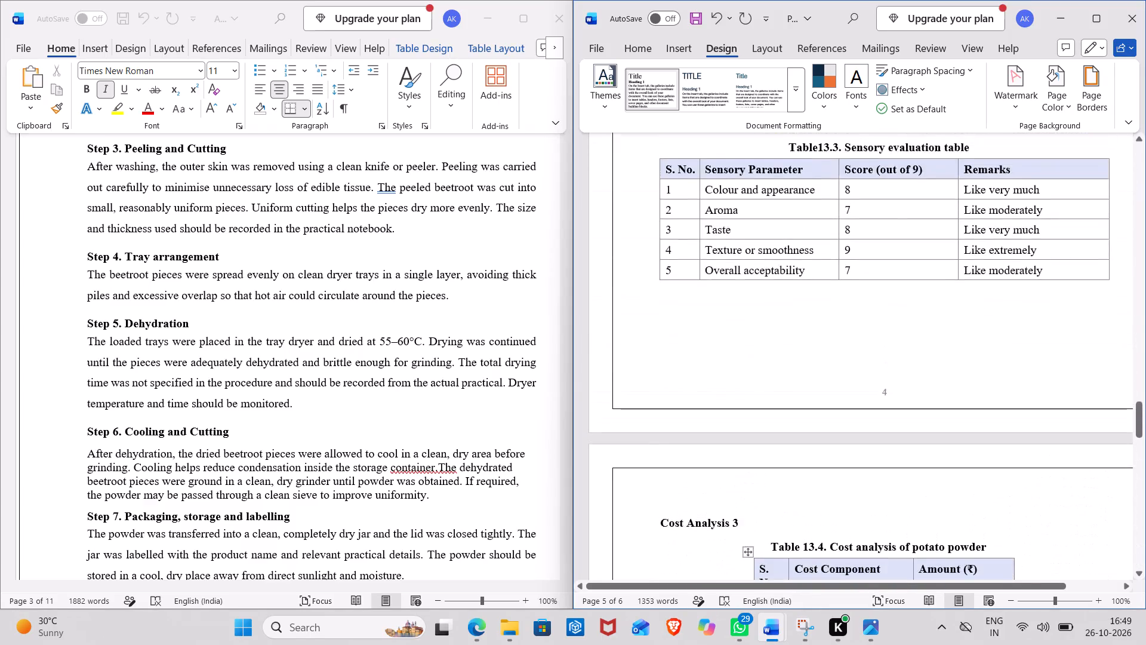
scroll(940, 443, "up", 8)
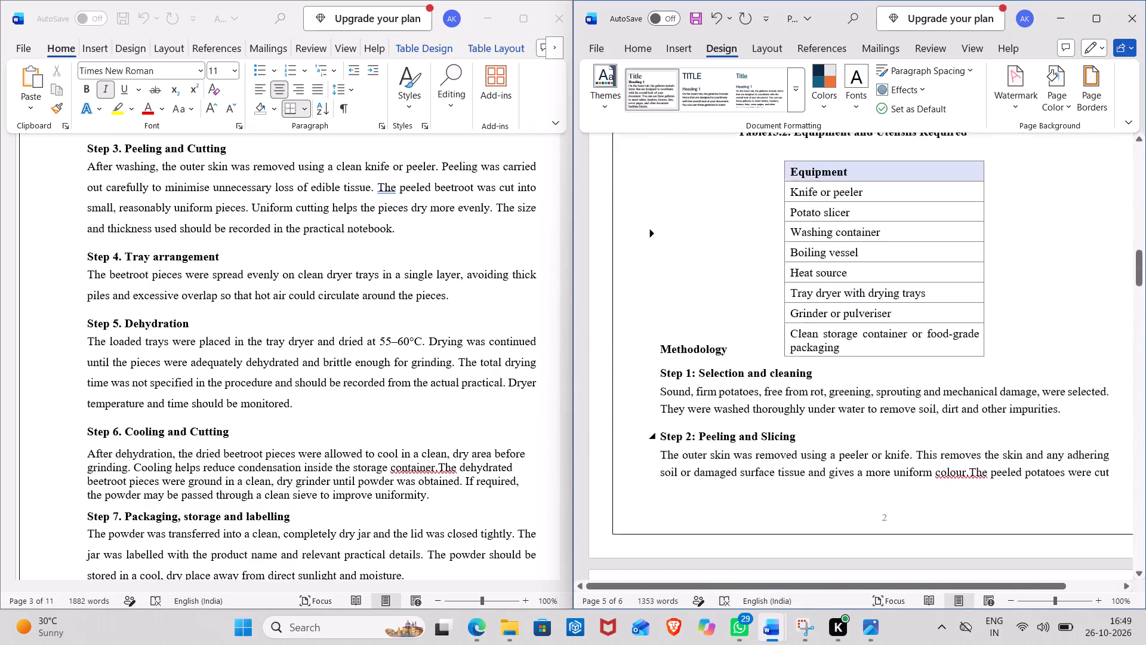
scroll(940, 443, "up", 4)
scroll(940, 443, "down", 2)
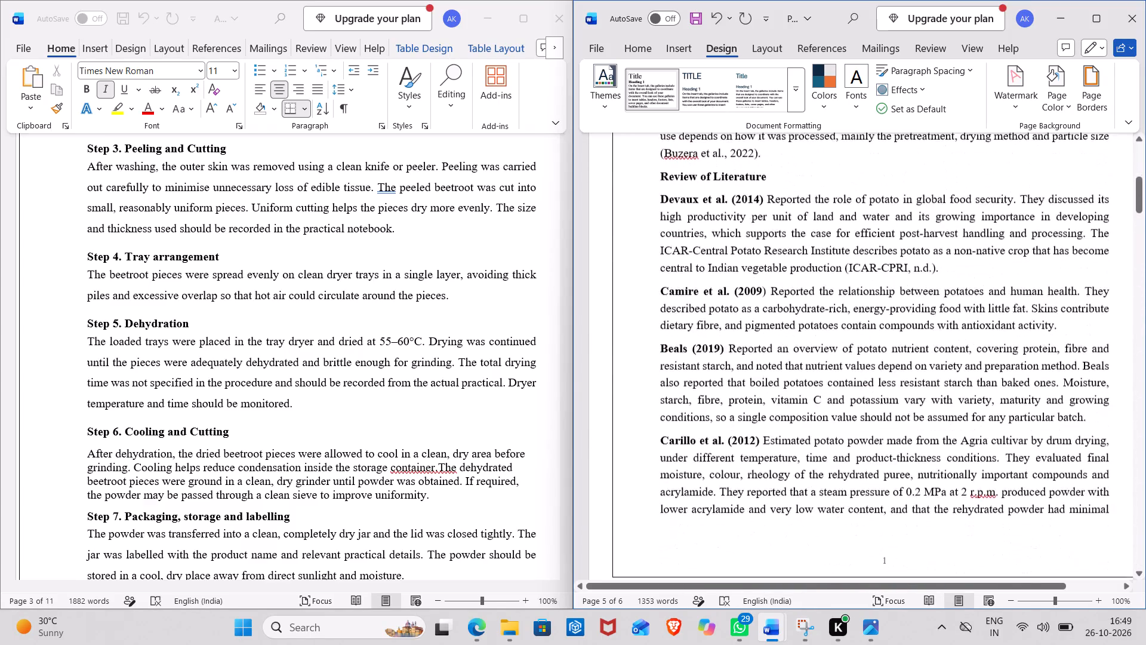
scroll(940, 443, "down", 1)
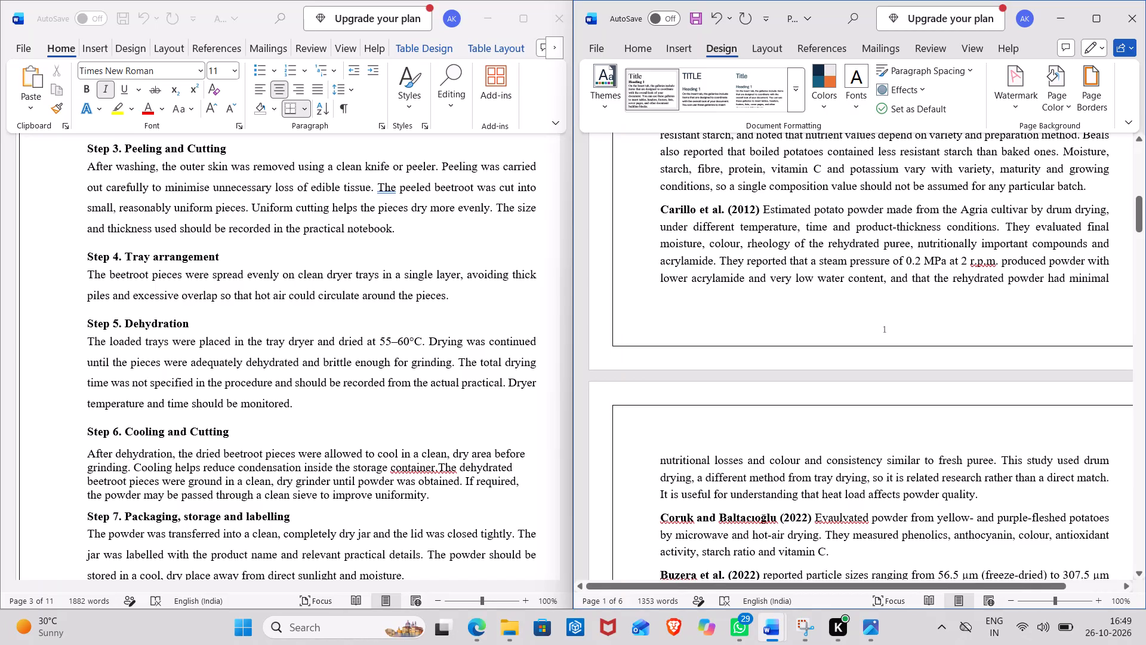
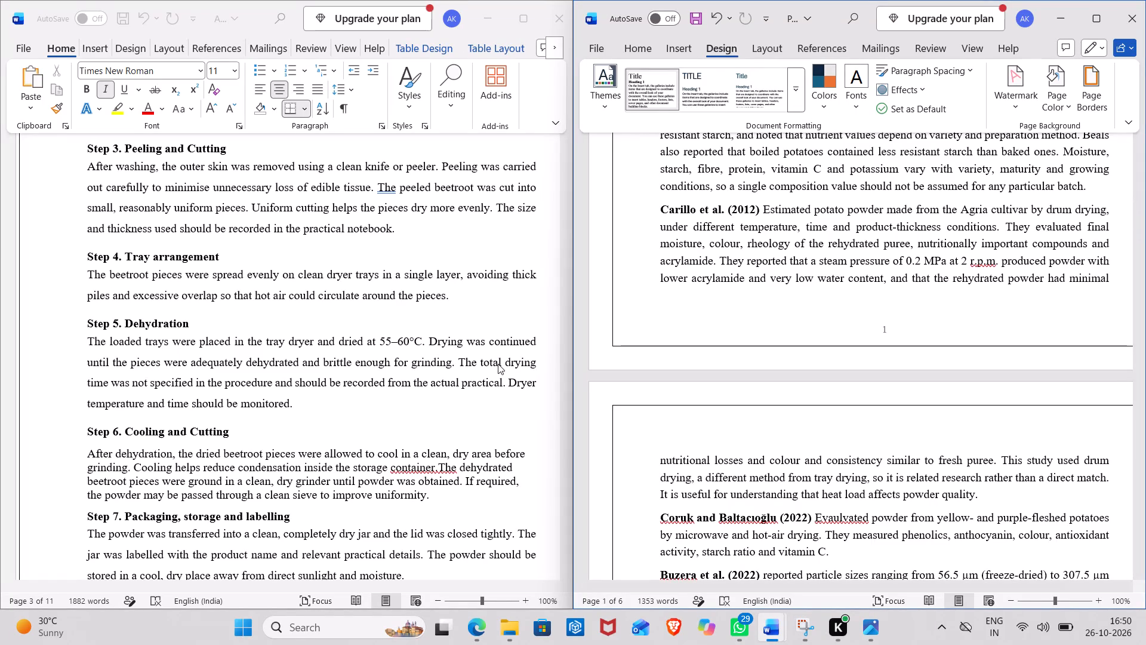
Review the beetroot report from the methodology steps through the flow chart and photograph table to the observations and product yield table.
scroll(498, 364, "down", 1)
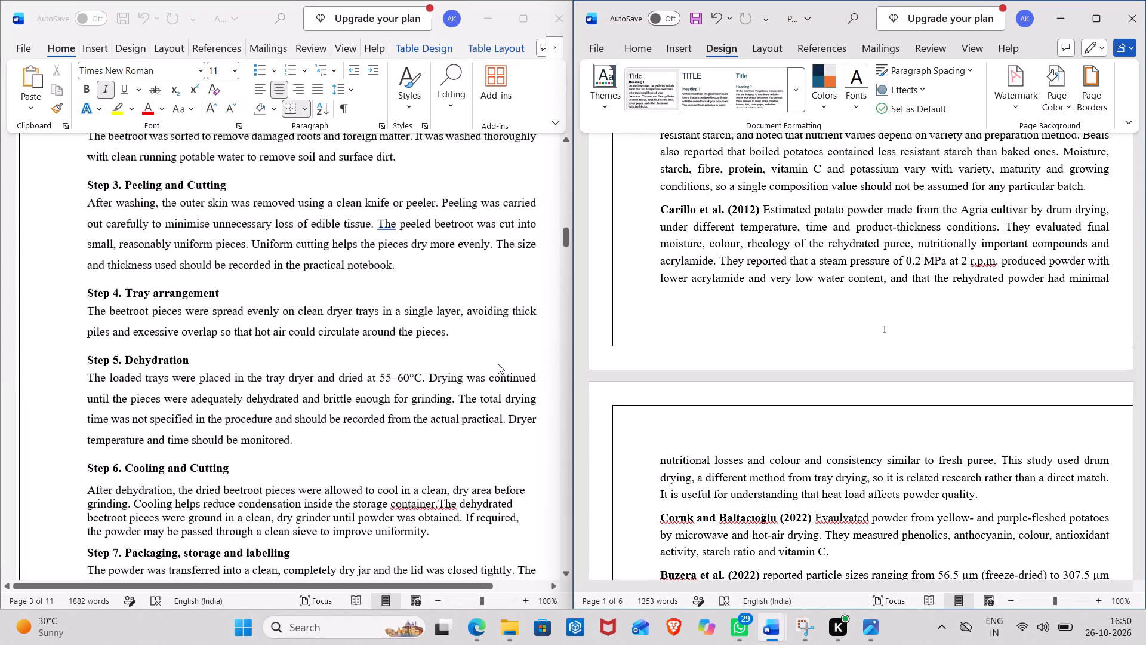
scroll(498, 364, "down", 1)
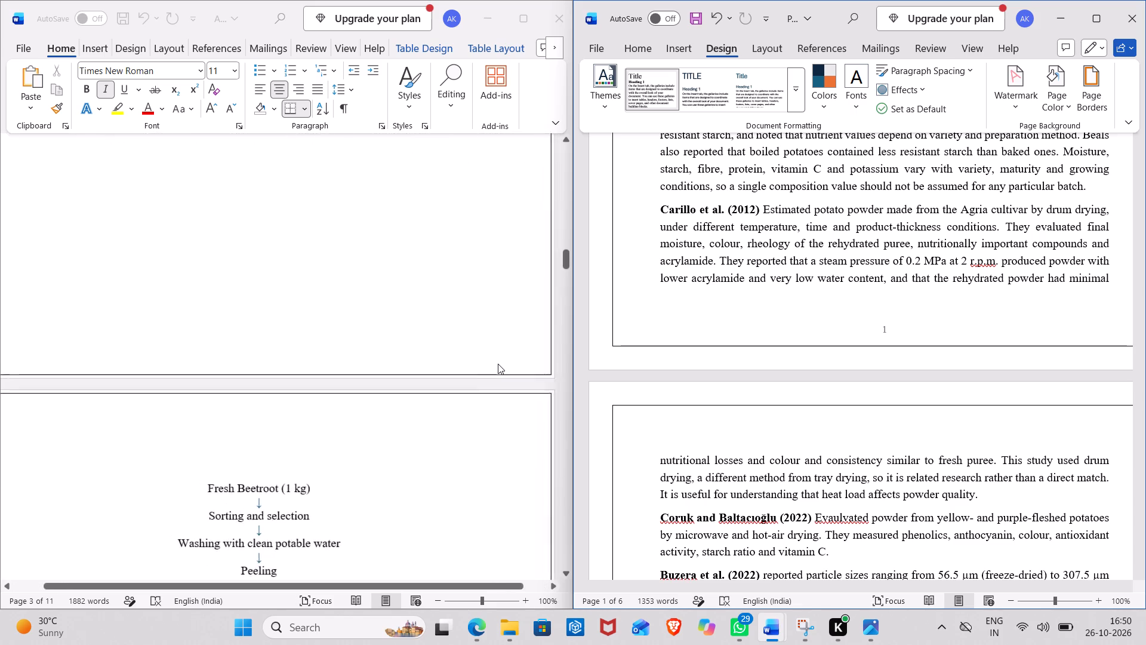
scroll(498, 364, "up", 2)
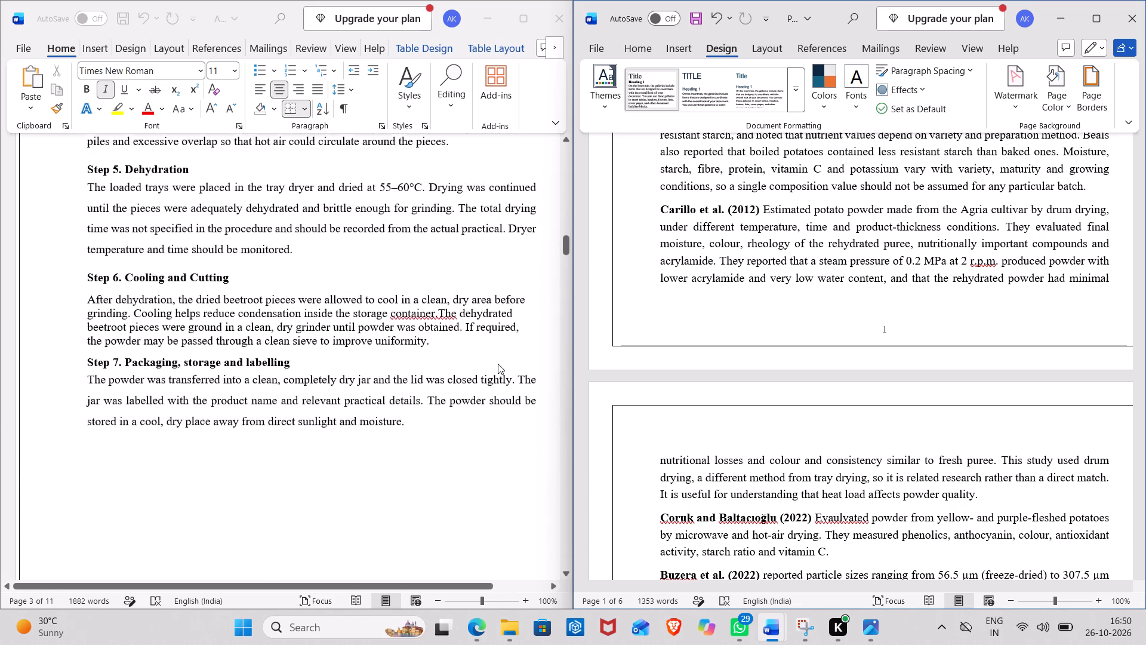
scroll(498, 364, "up", 4)
scroll(498, 364, "down", 1)
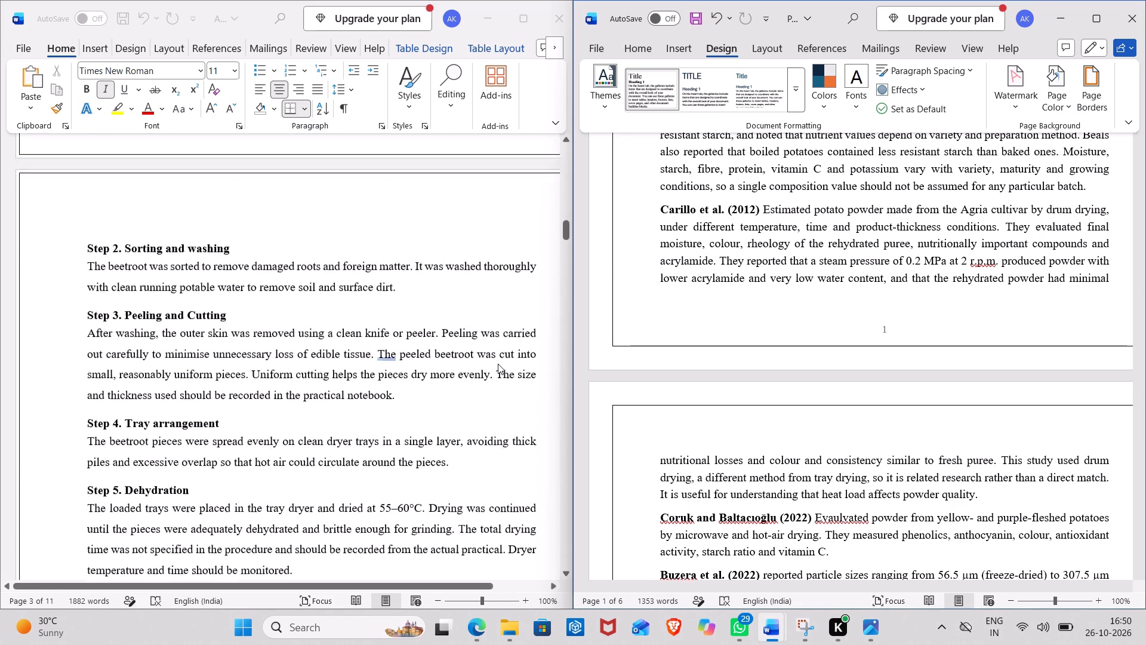
scroll(498, 364, "down", 4)
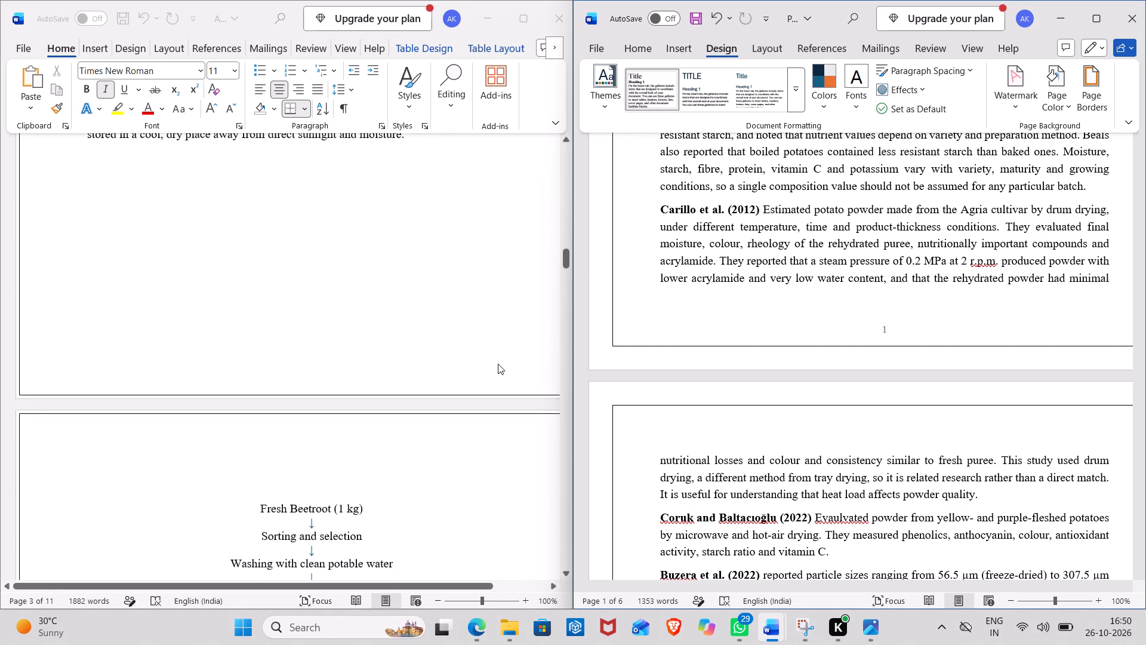
scroll(498, 364, "down", 5)
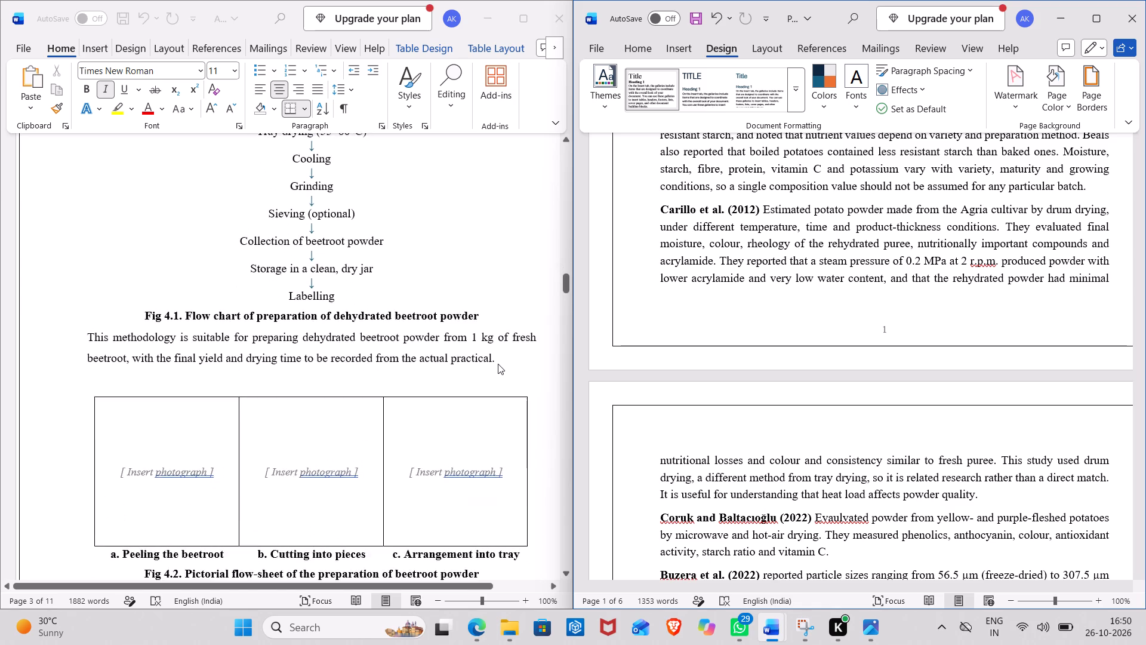
scroll(498, 364, "down", 5)
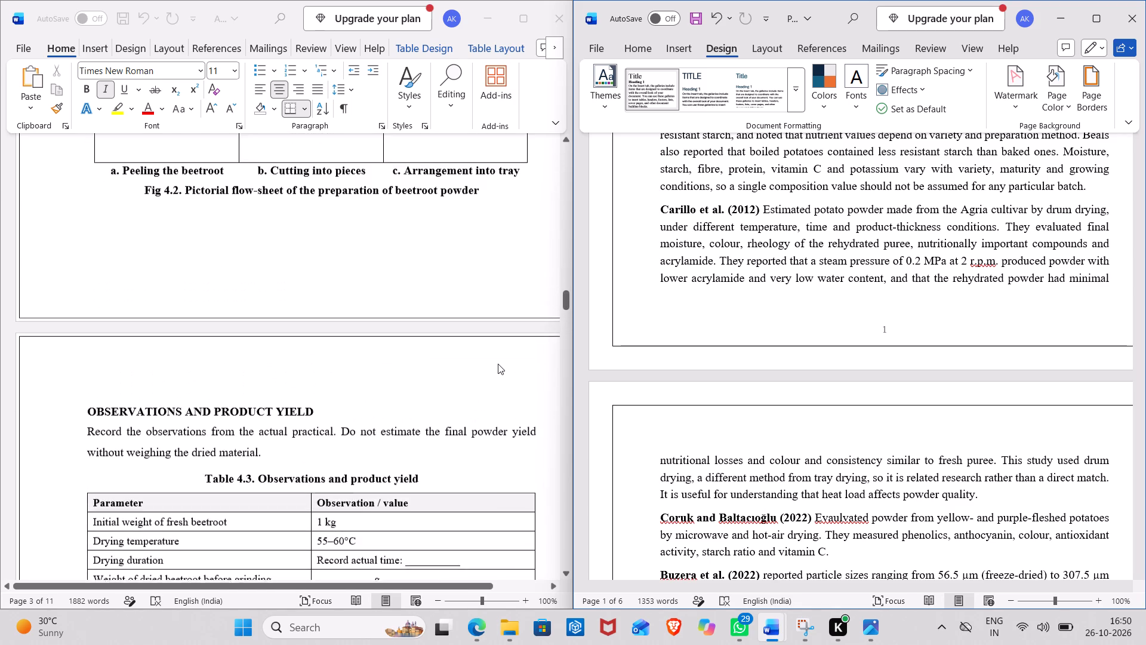
scroll(498, 364, "down", 2)
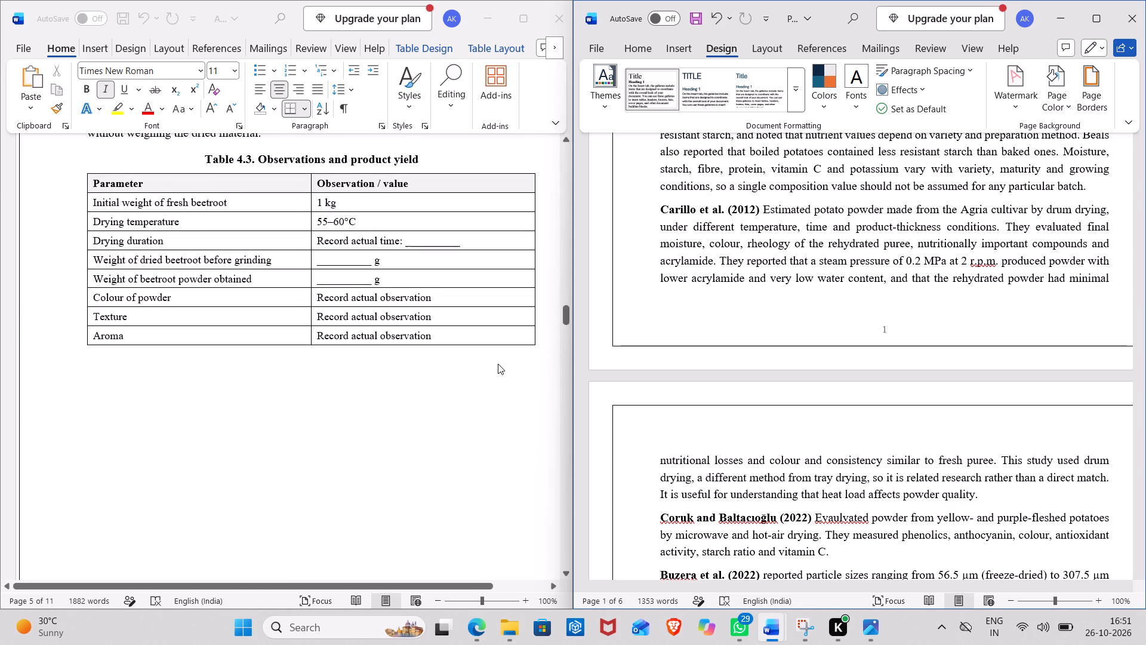
scroll(498, 364, "down", 1)
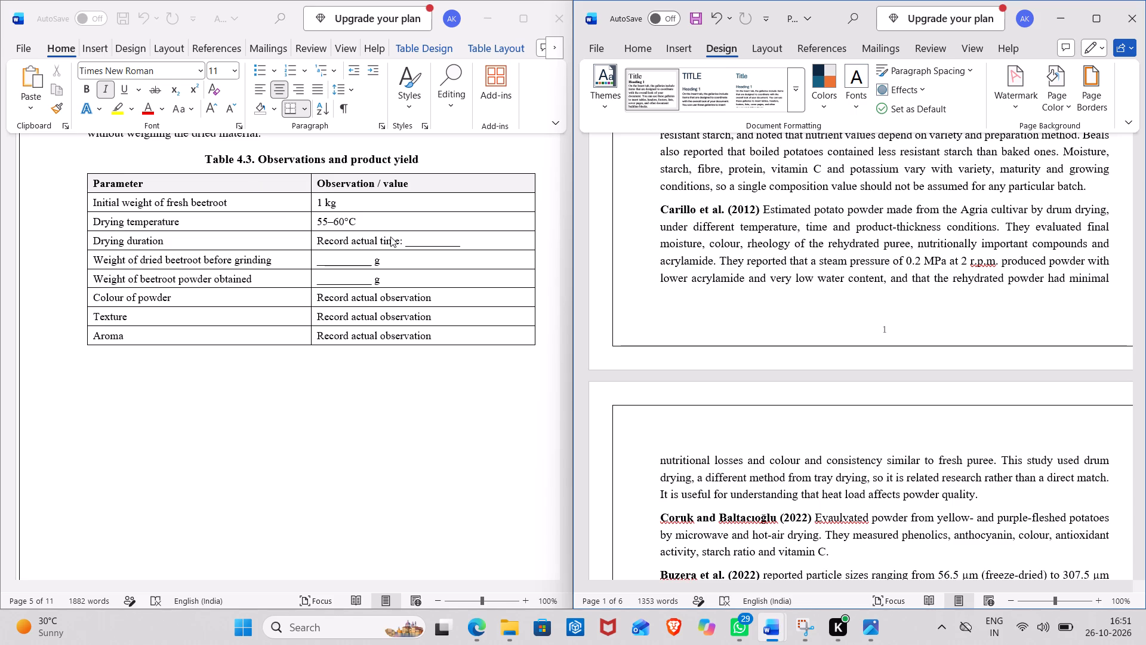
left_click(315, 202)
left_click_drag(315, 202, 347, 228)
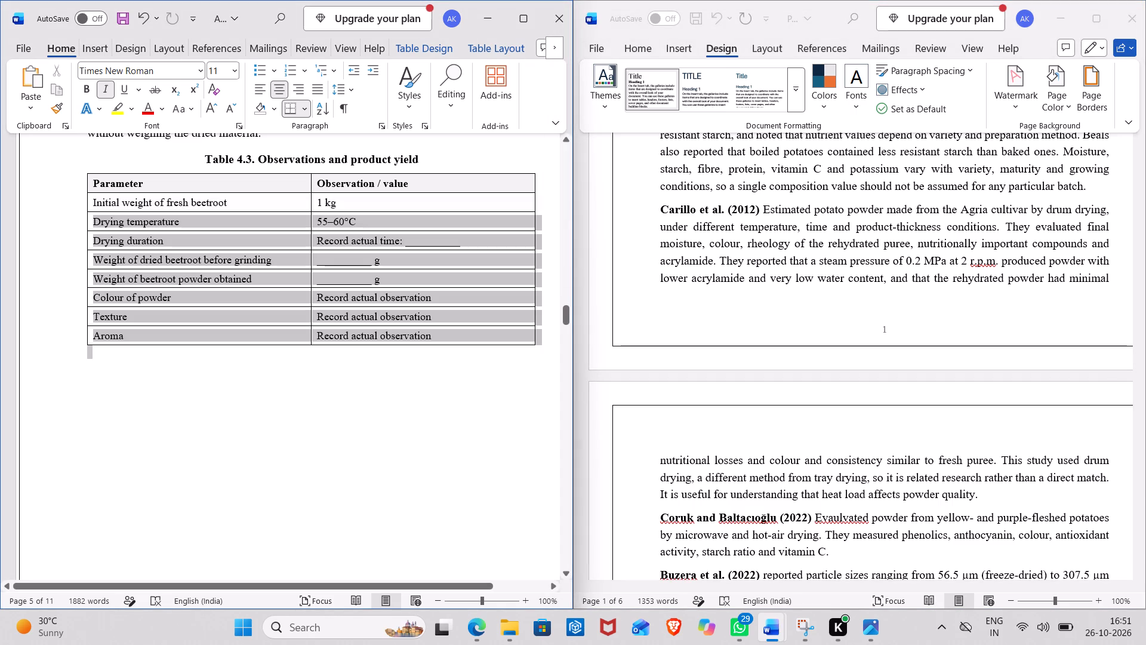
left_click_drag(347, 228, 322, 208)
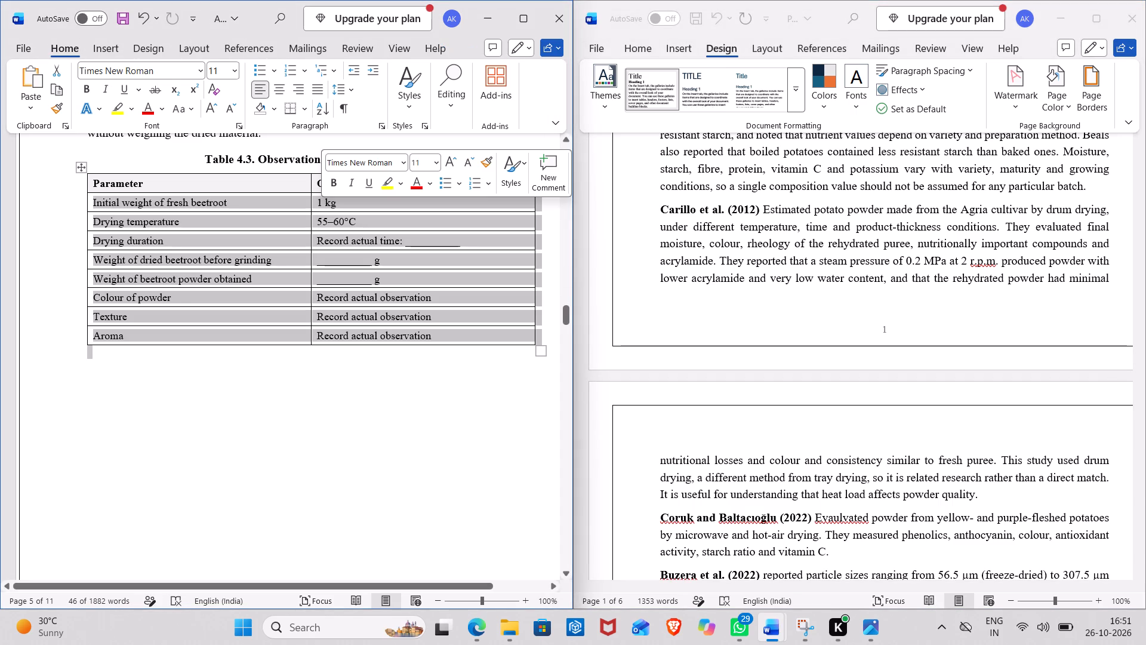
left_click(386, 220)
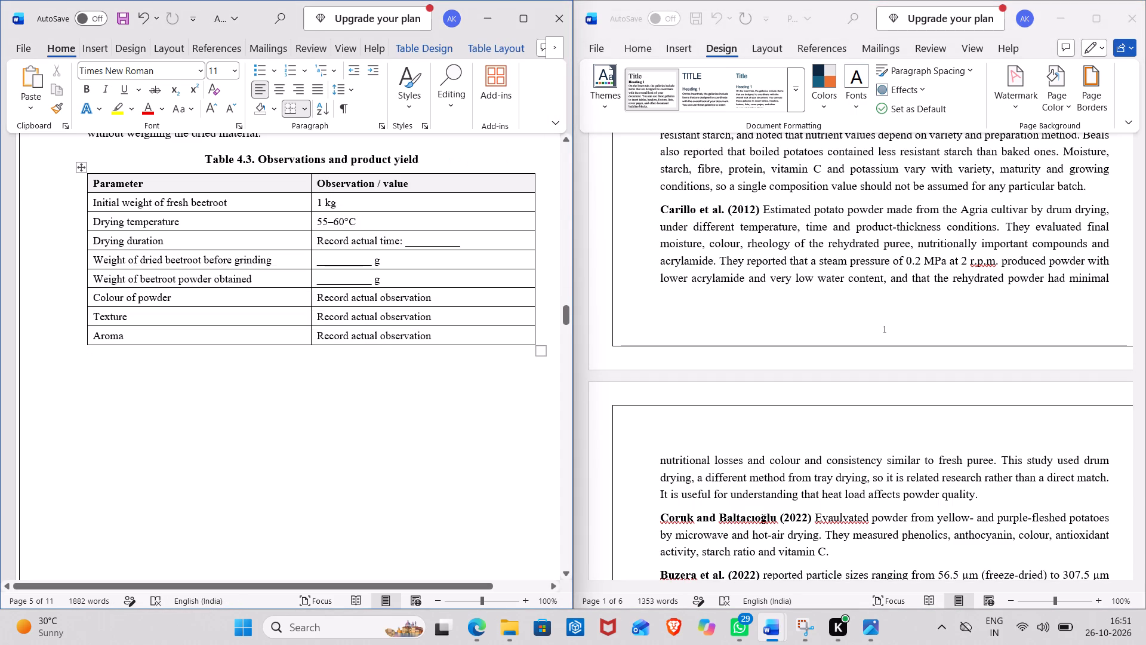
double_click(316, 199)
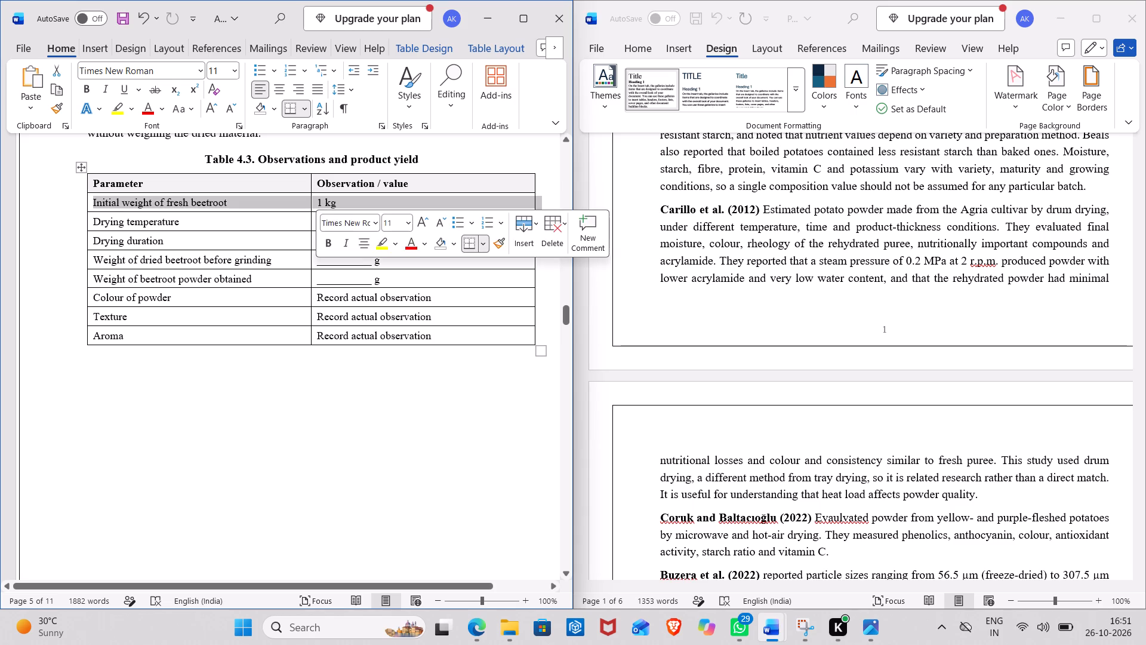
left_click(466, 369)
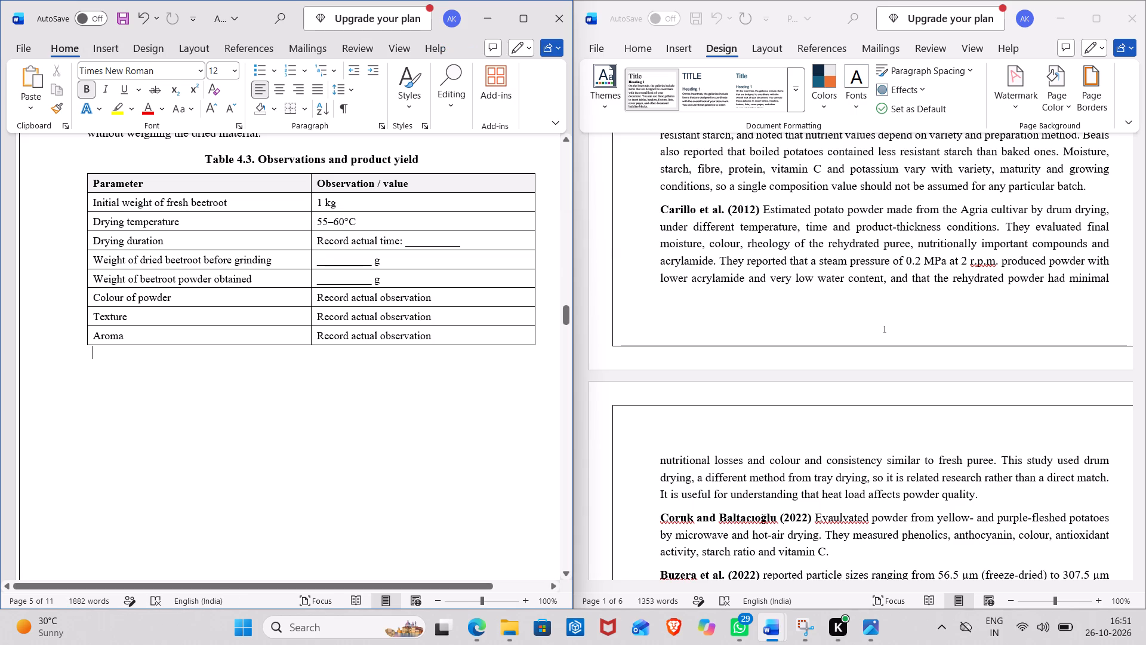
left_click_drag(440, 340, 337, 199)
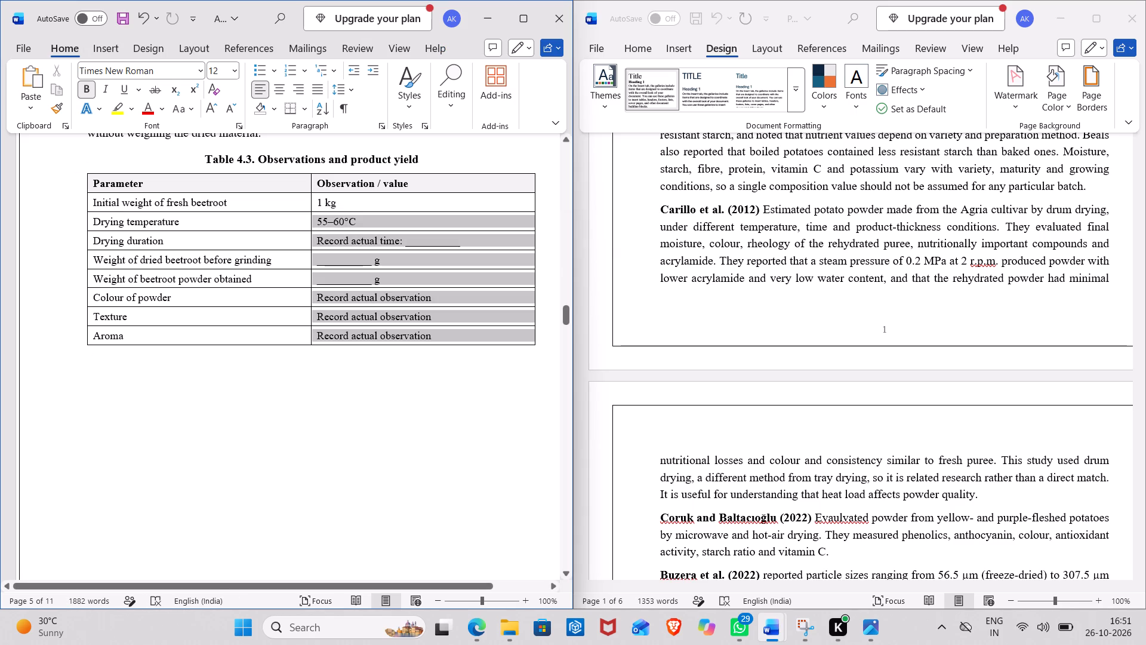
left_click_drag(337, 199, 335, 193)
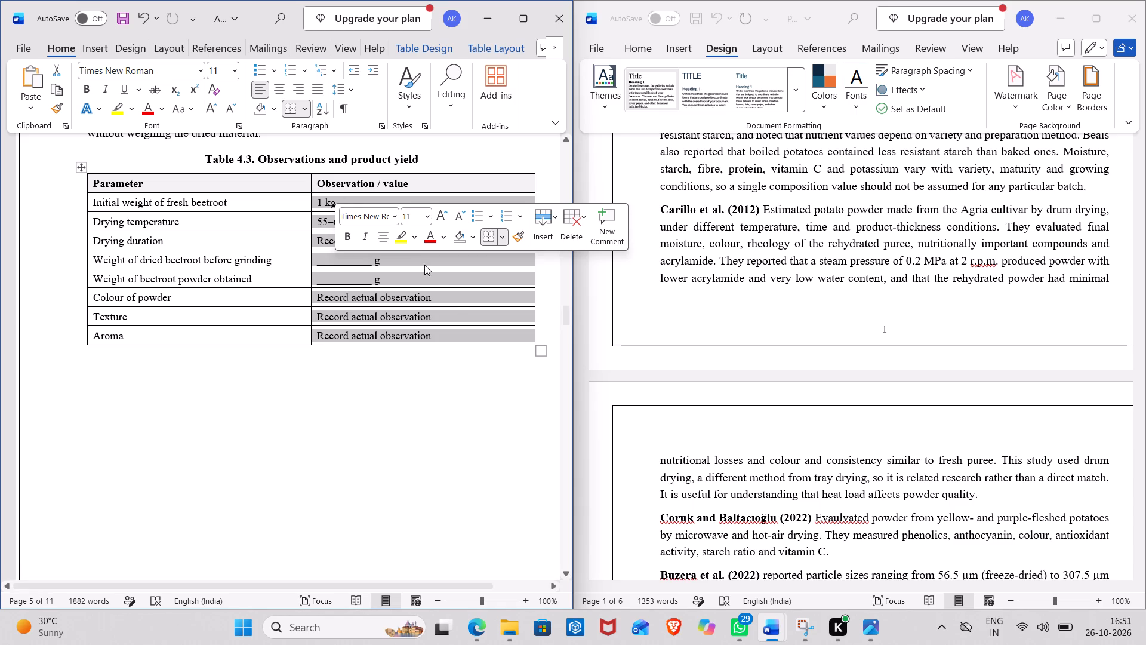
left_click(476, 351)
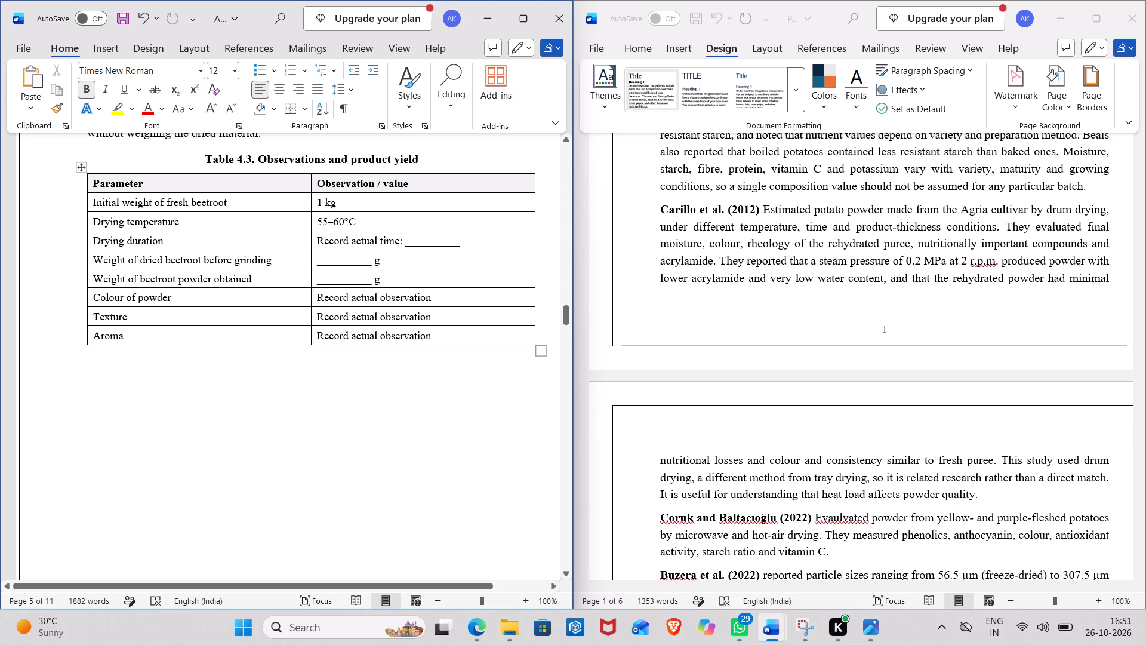
Cut the entire Observations and Product Yield section from the beetroot report, including its heading, paragraph and Table 4.3.
scroll(359, 208, "down", 4)
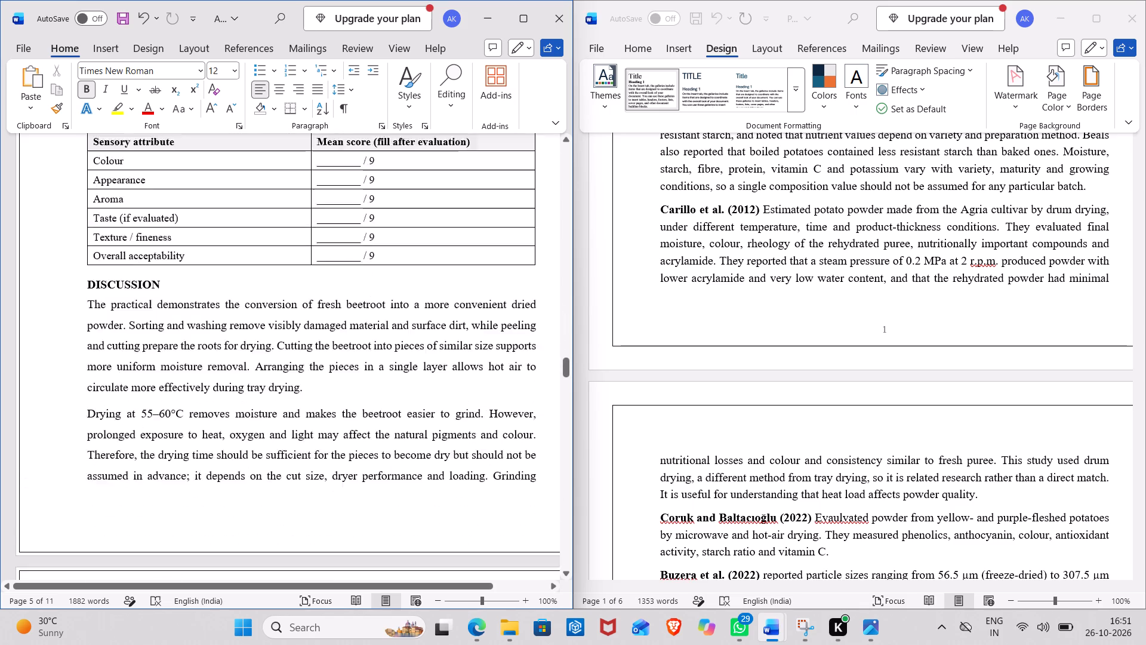
scroll(359, 208, "up", 5)
scroll(359, 208, "down", 1)
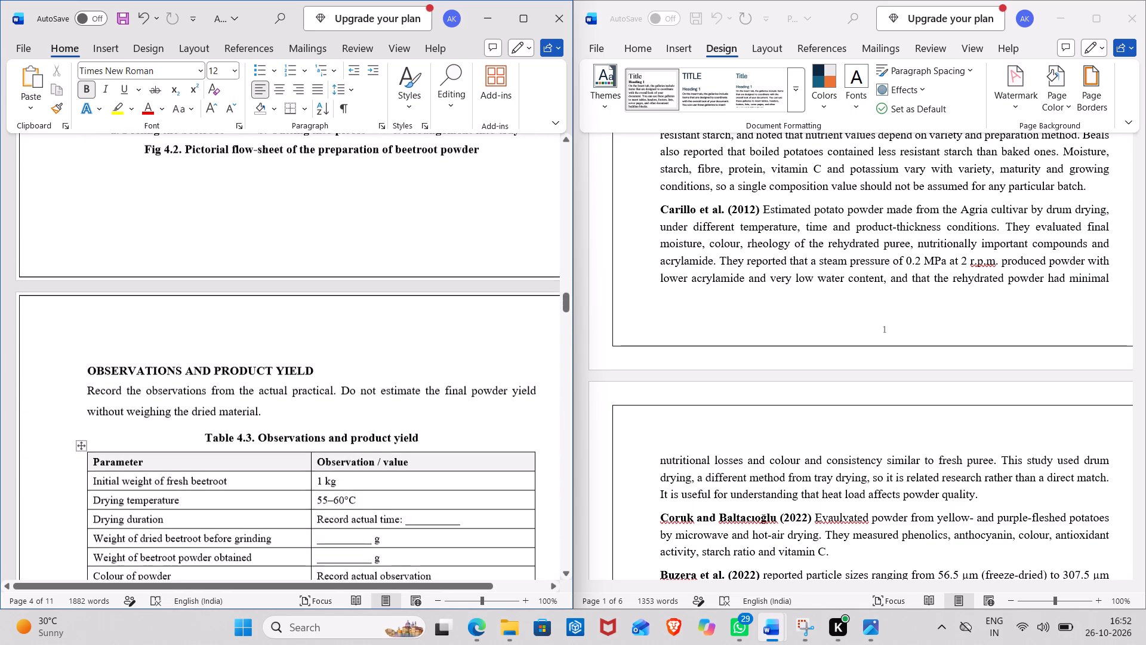
scroll(359, 208, "down", 1)
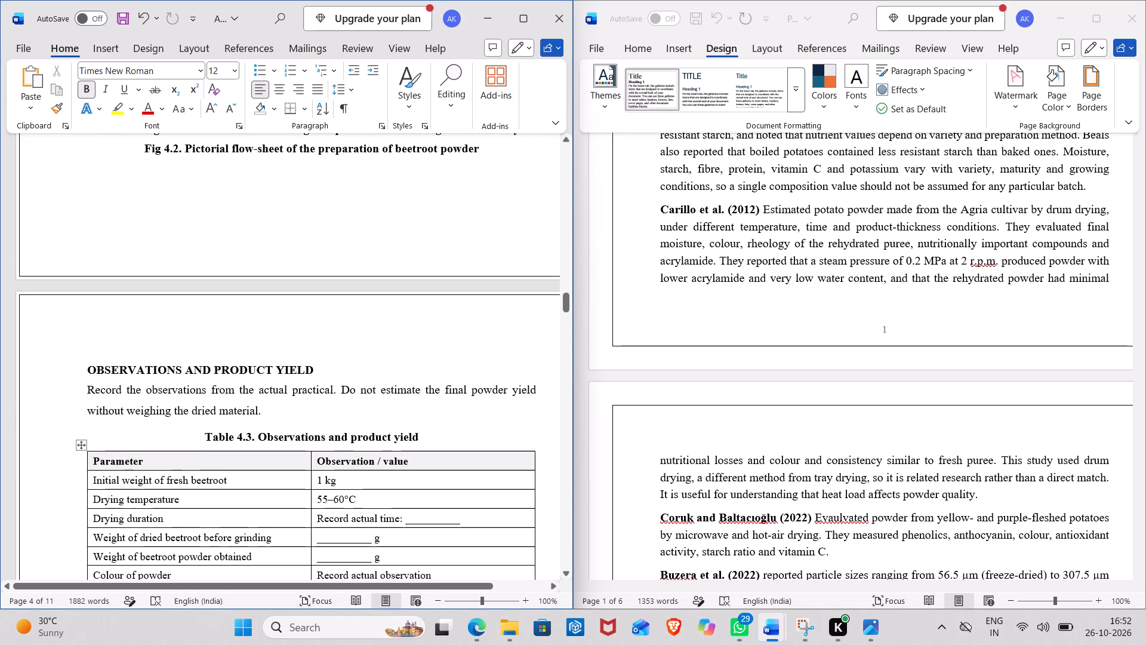
scroll(359, 208, "down", 1)
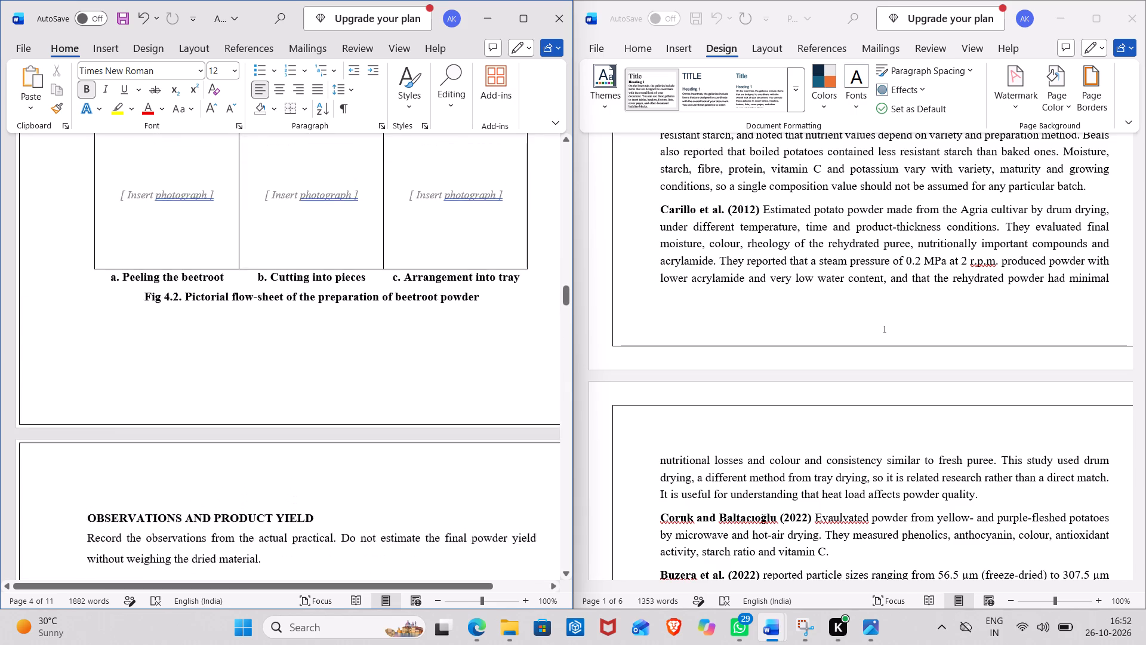
left_click_drag(87, 325, 341, 519)
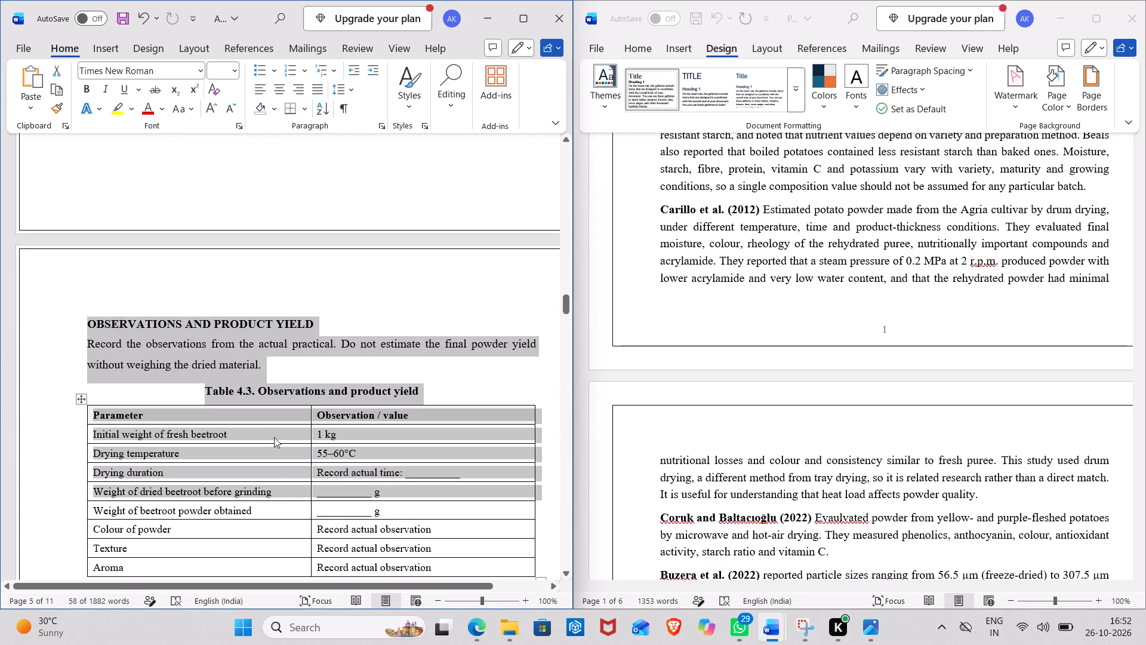
scroll(274, 437, "down", 1)
left_click(329, 420)
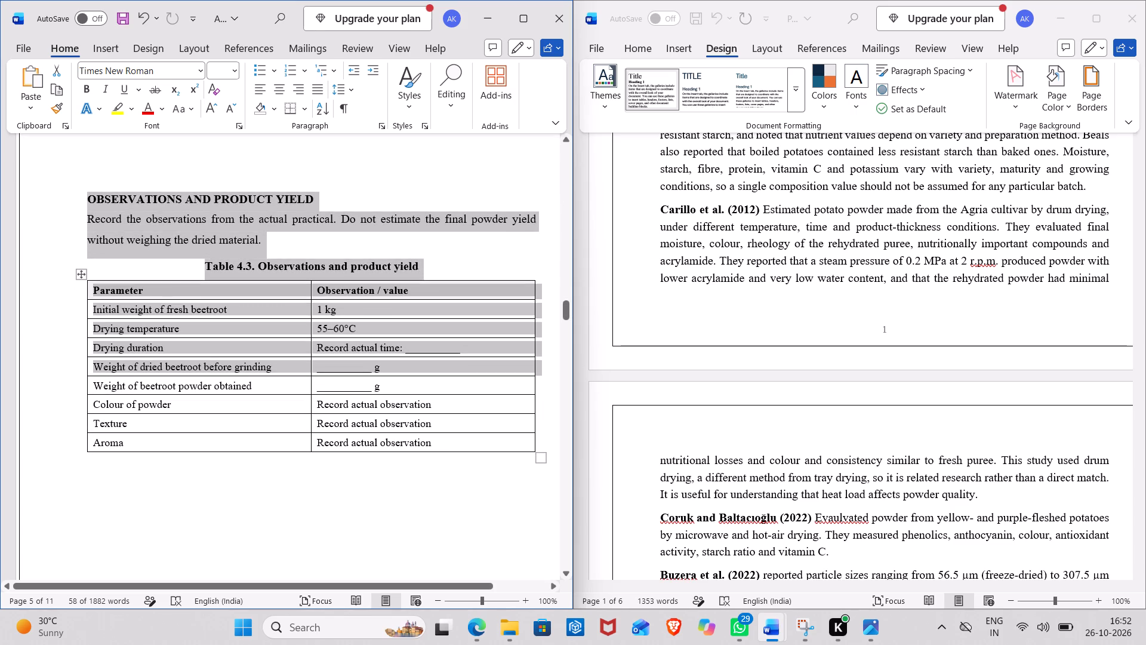
left_click_drag(82, 196, 328, 249)
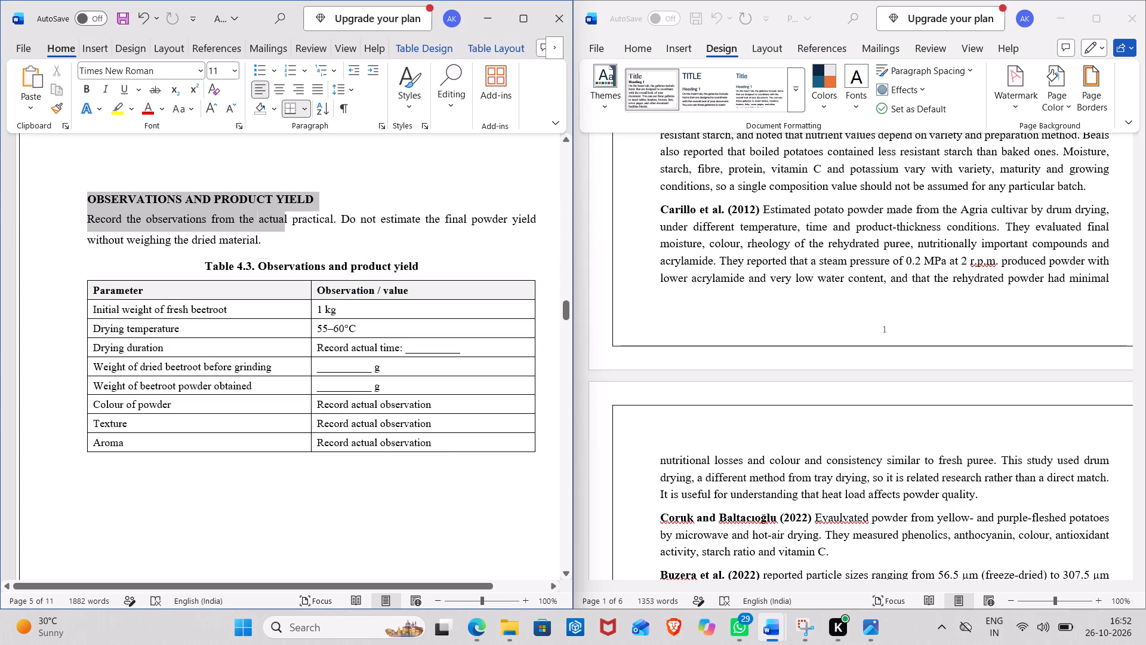
left_click_drag(328, 249, 446, 480)
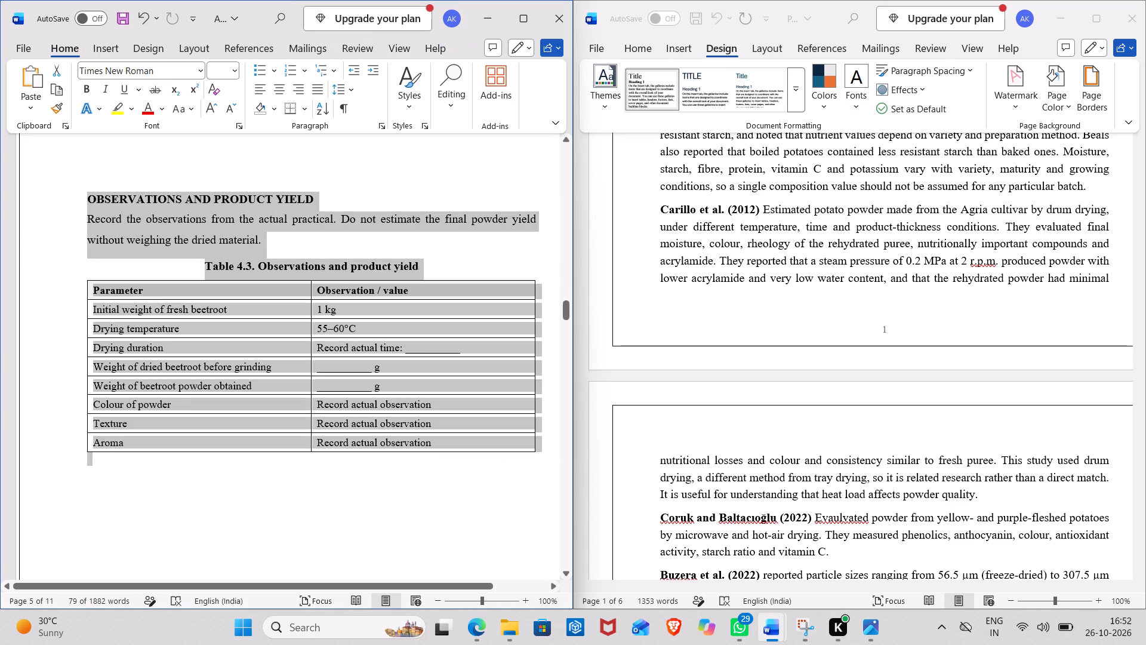
key("ctrl+x")
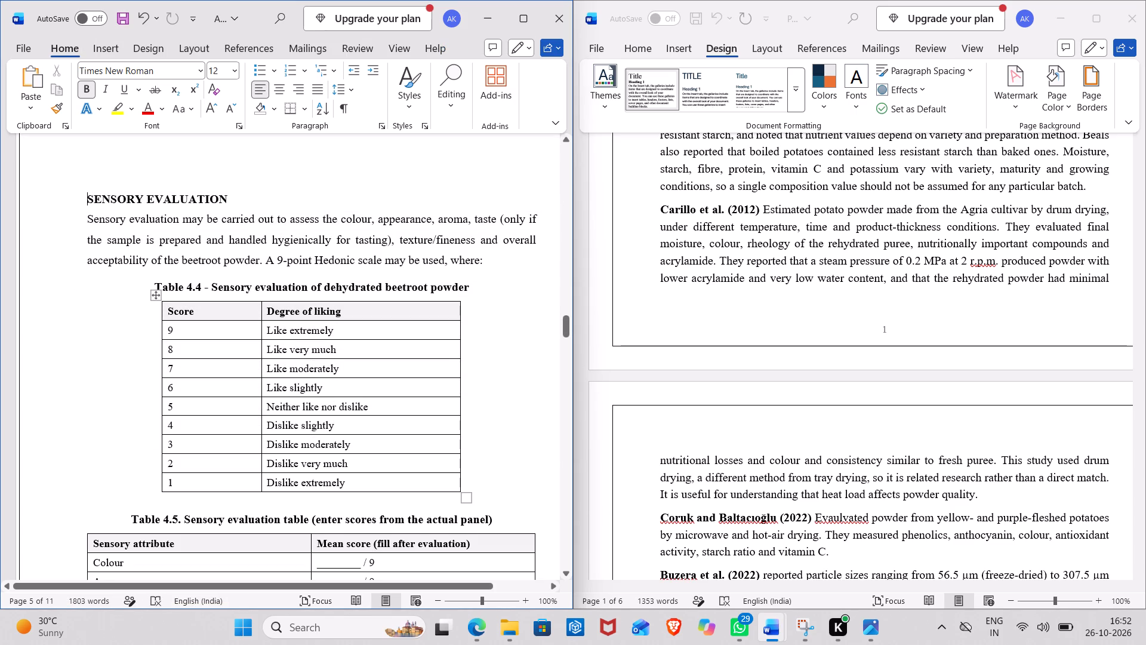
Fill in the Table 4.5 mean scores: Colour 8, Appearance 8, Aroma 7.9, Taste 7, Texture/fineness 6 and Overall acceptability 8.
scroll(446, 480, "down", 2)
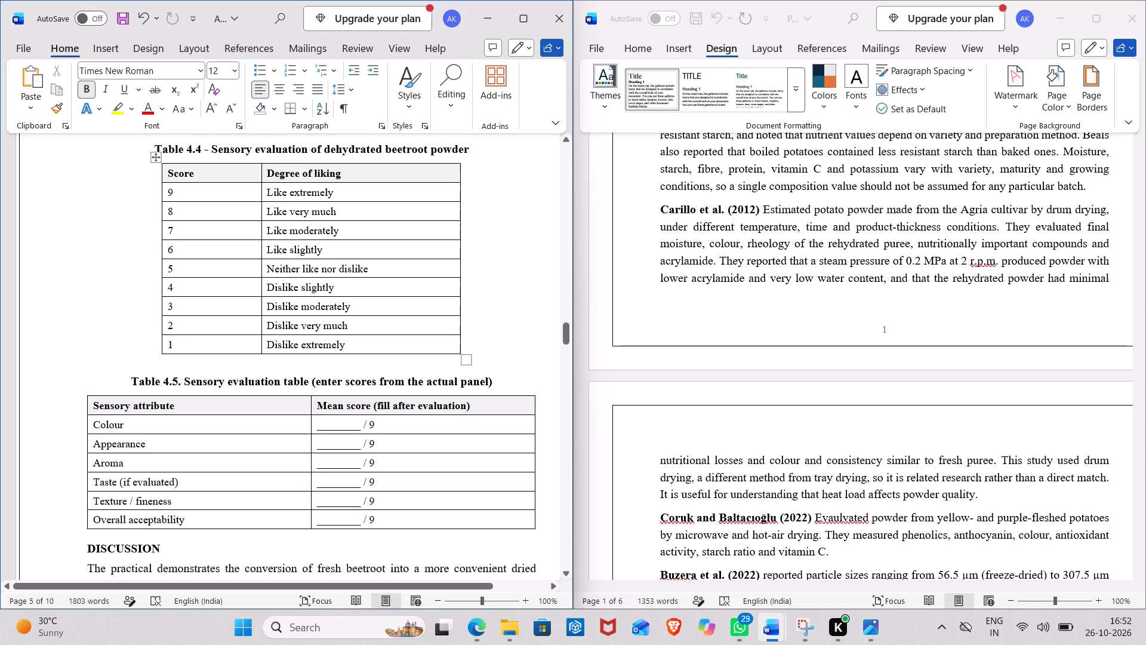
scroll(446, 480, "down", 2)
left_click(343, 426)
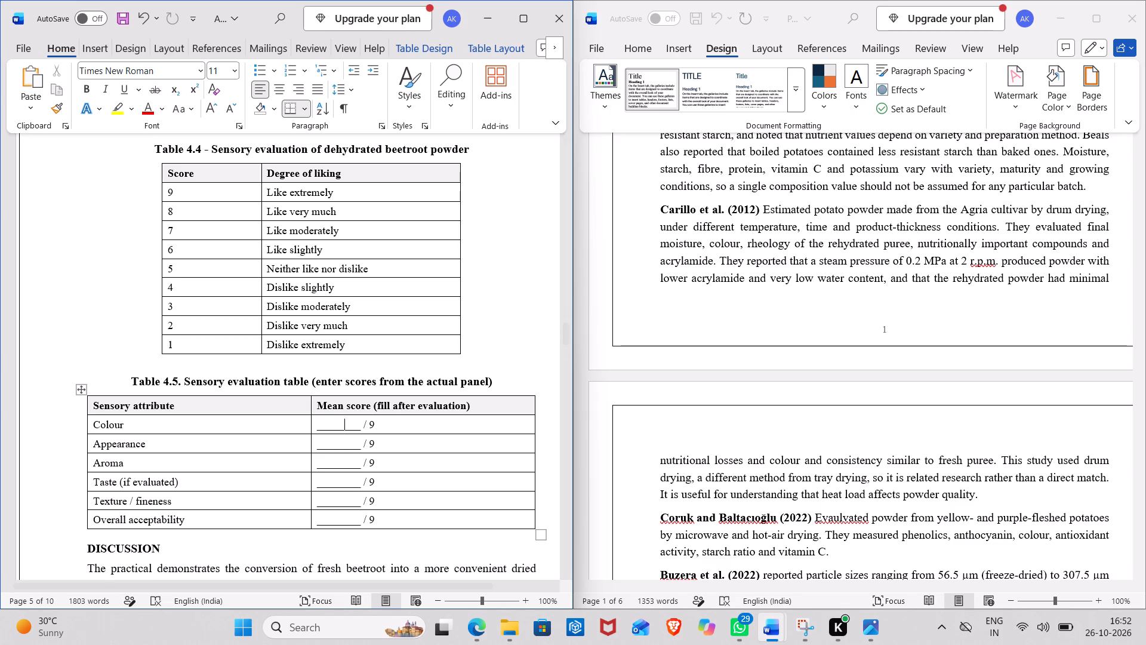
key("8")
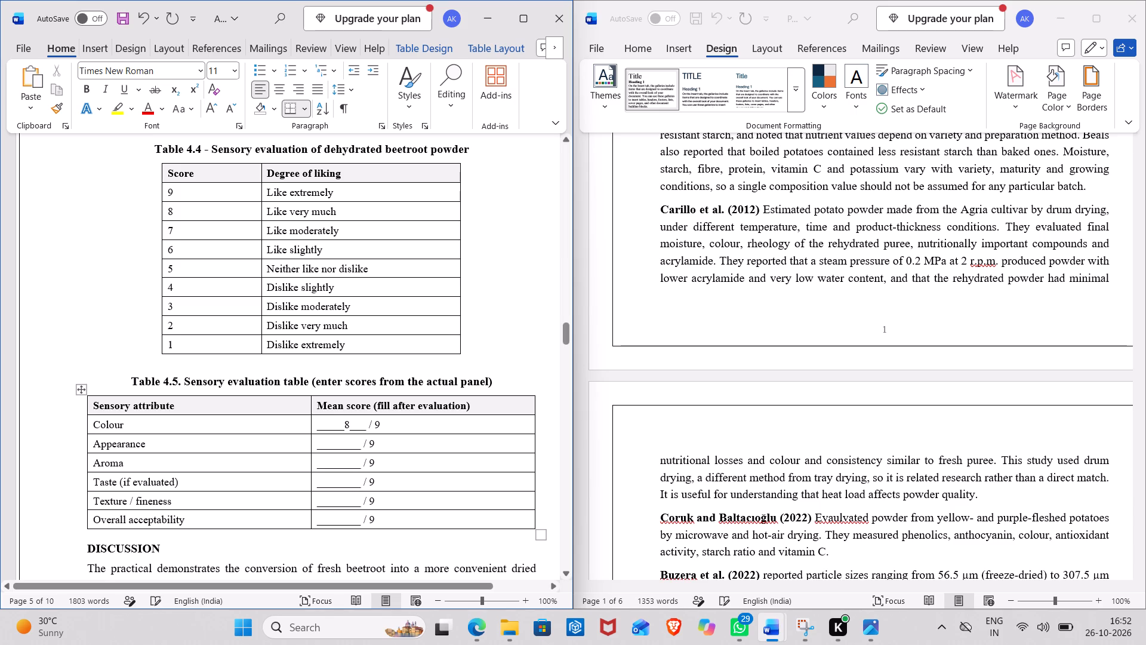
left_click(331, 440)
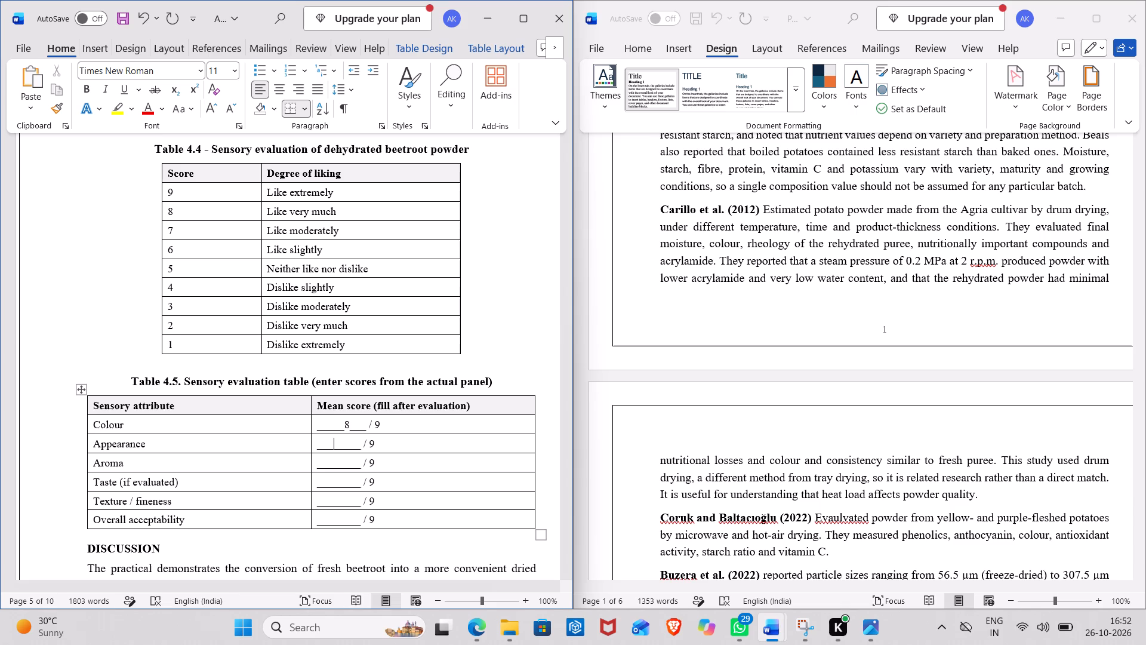
key("8")
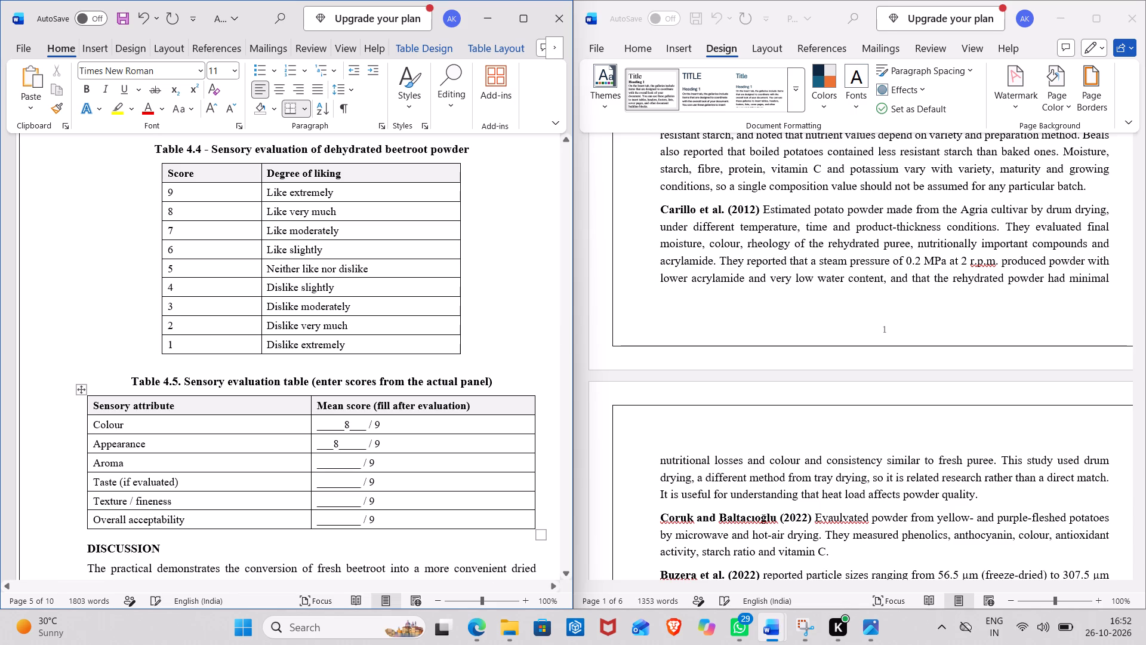
left_click(348, 457)
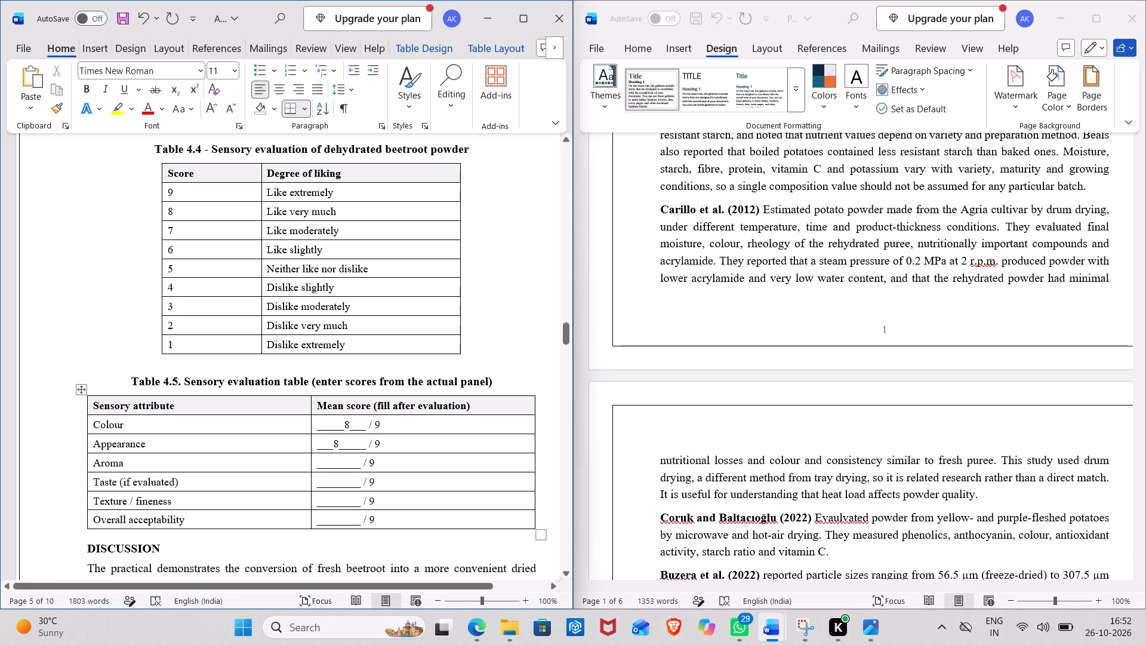
key("7")
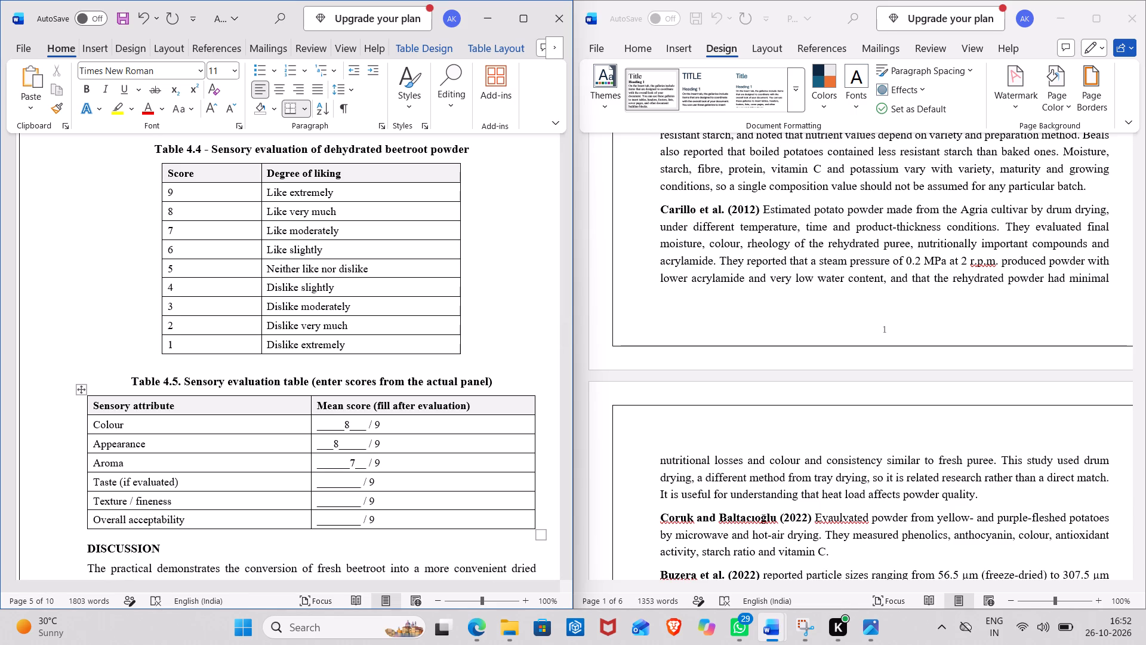
key("period")
key("9")
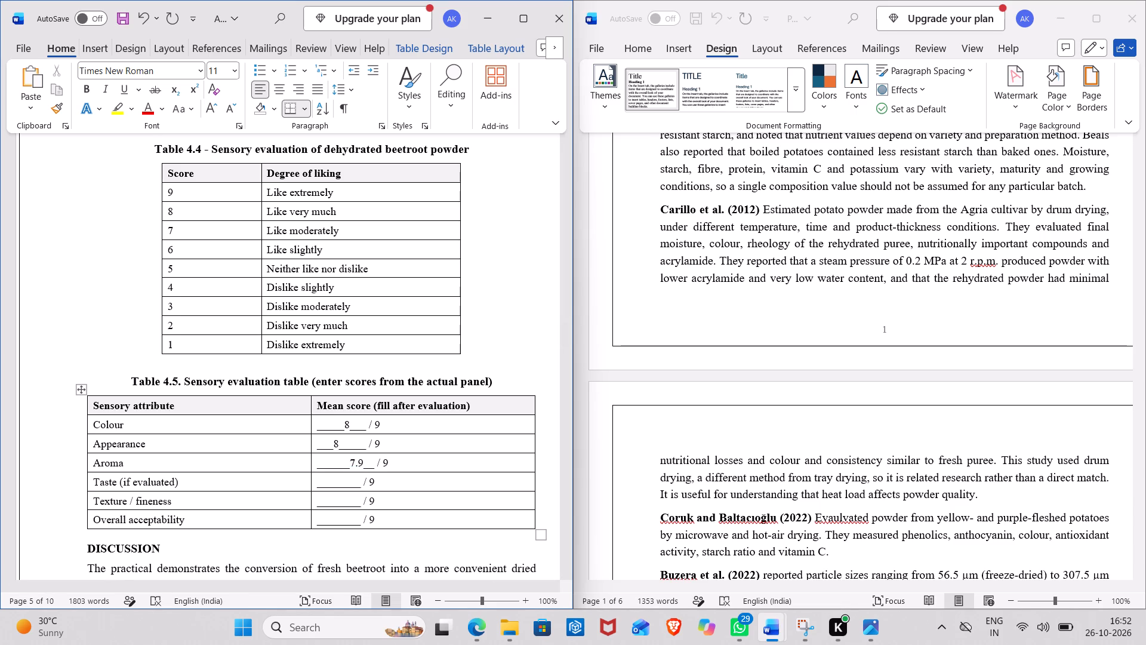
left_click(334, 480)
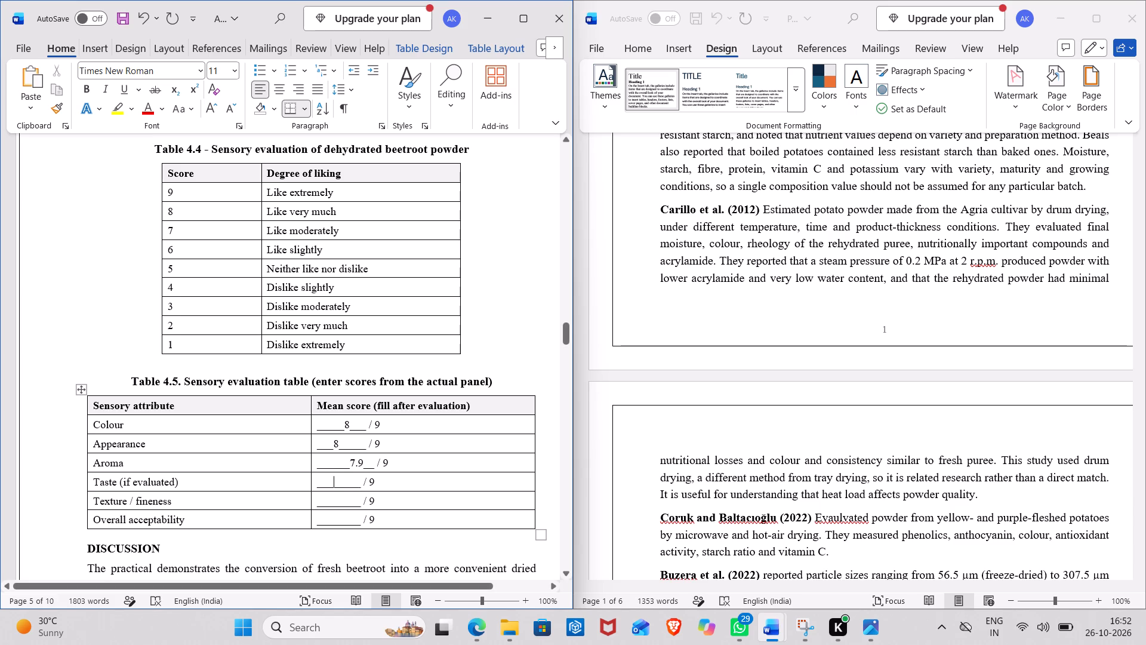
key("7")
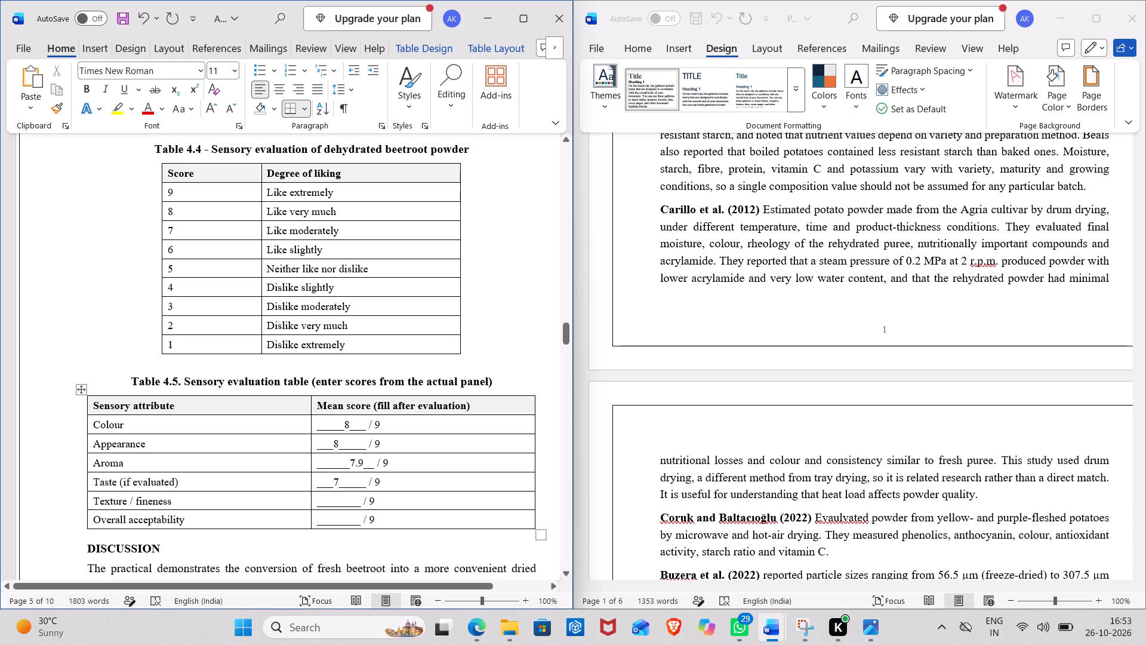
left_click(331, 501)
key("6")
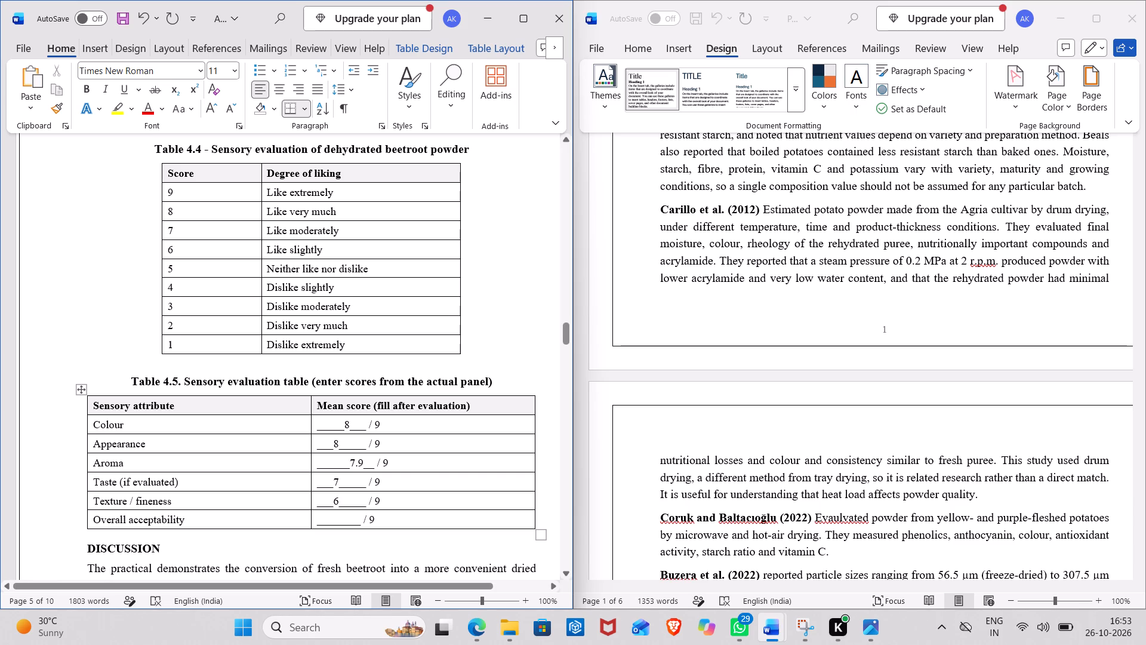
left_click(329, 518)
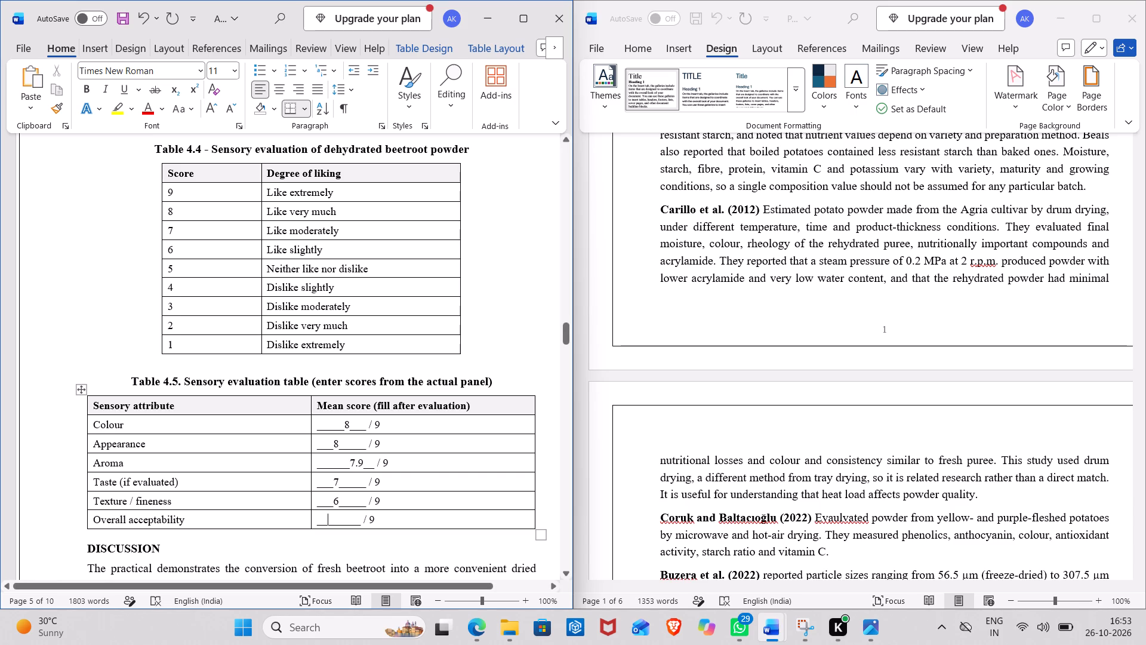
key("8")
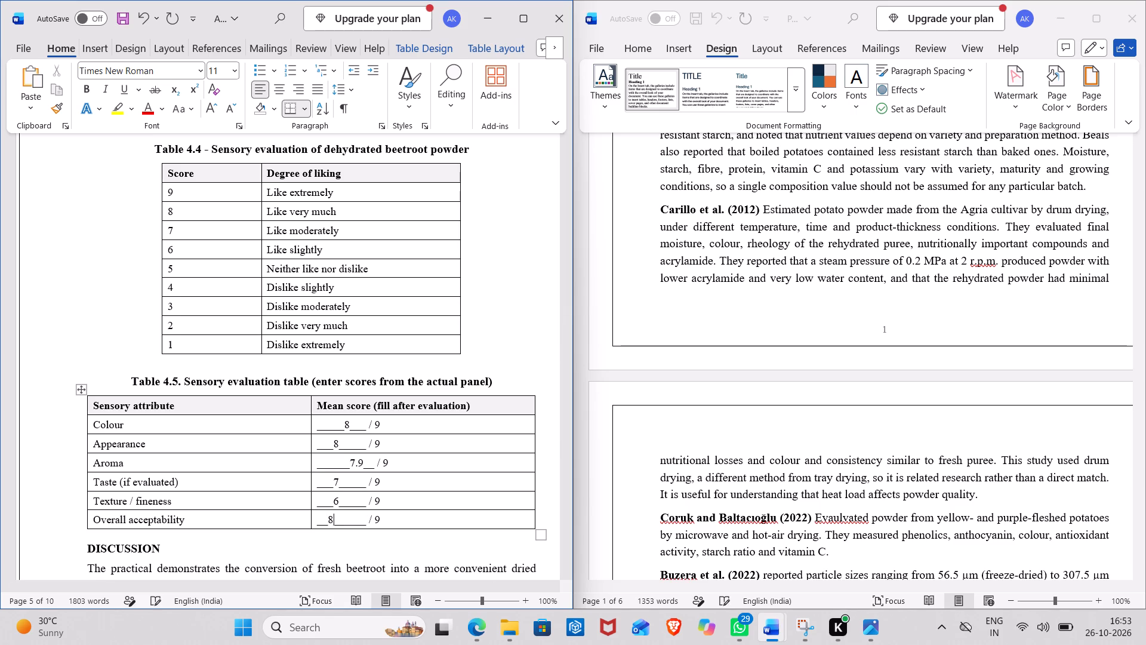
Delete the entire Discussion section from the beetroot report, including its heading and both paragraphs.
scroll(329, 518, "down", 2)
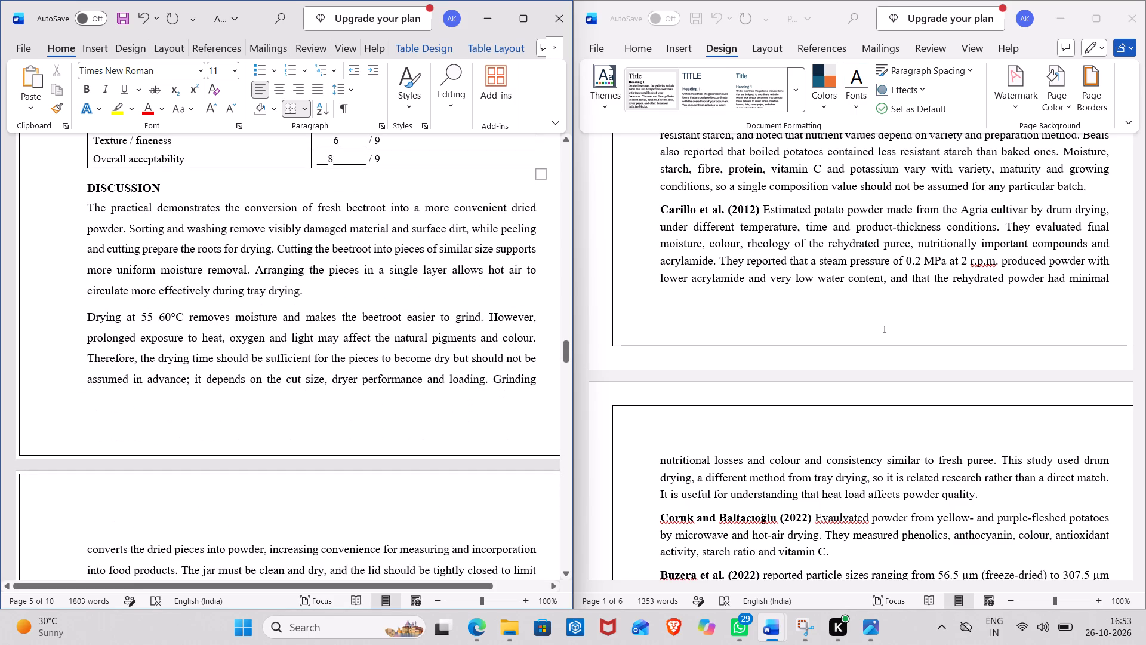
scroll(329, 518, "down", 2)
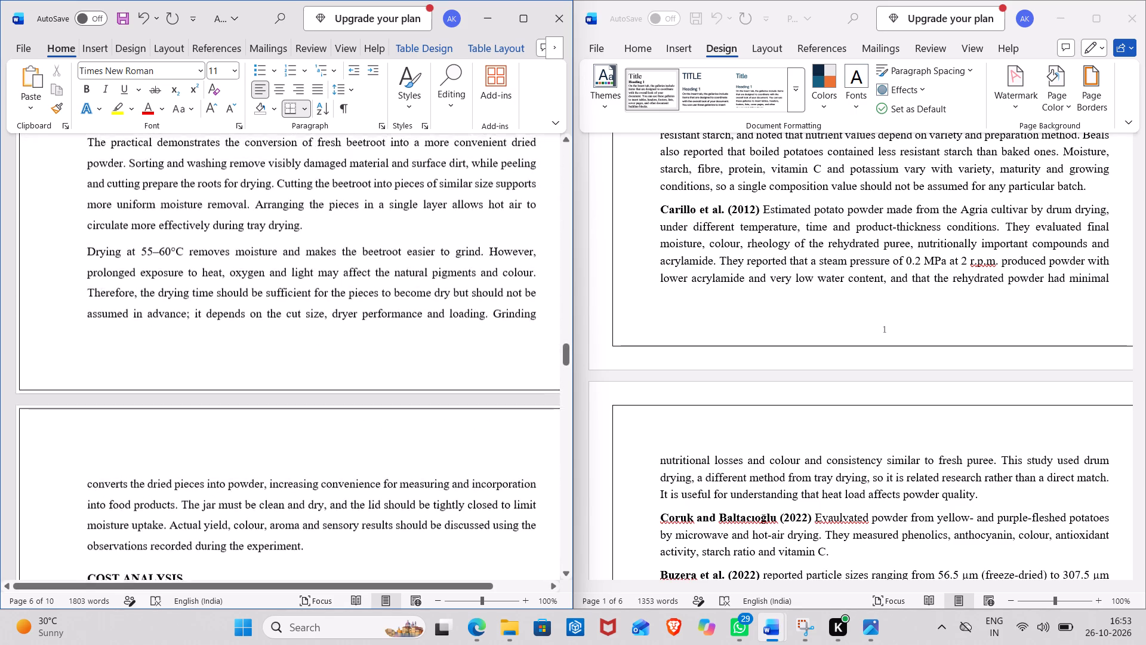
scroll(329, 518, "down", 2)
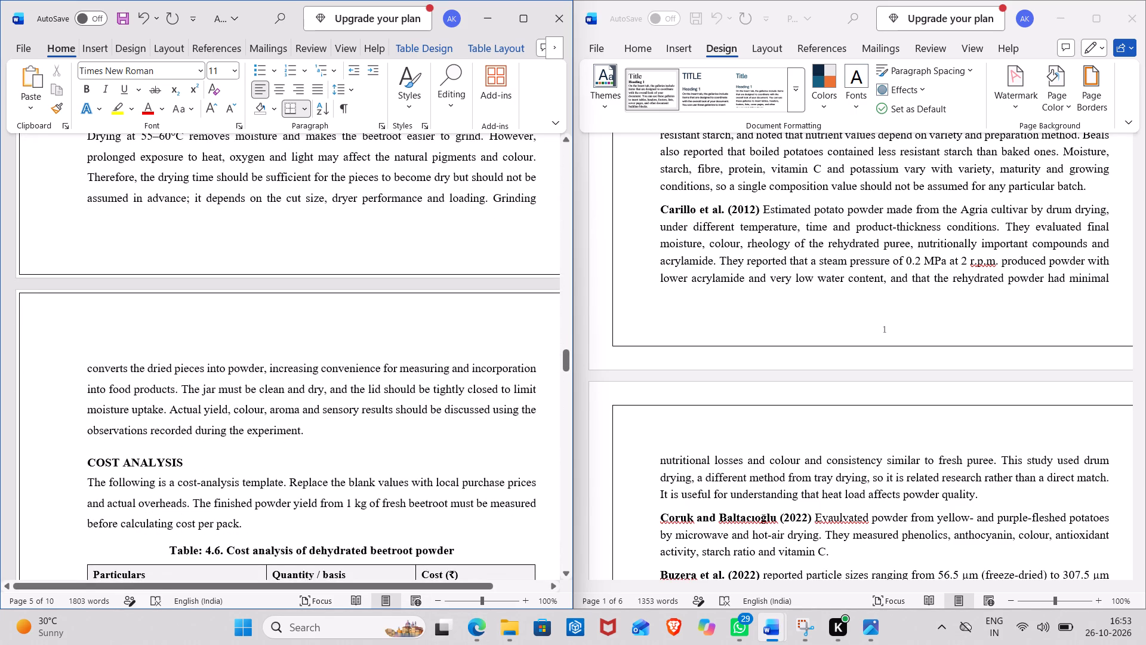
left_click_drag(313, 434, 93, 358)
key("BackSpace")
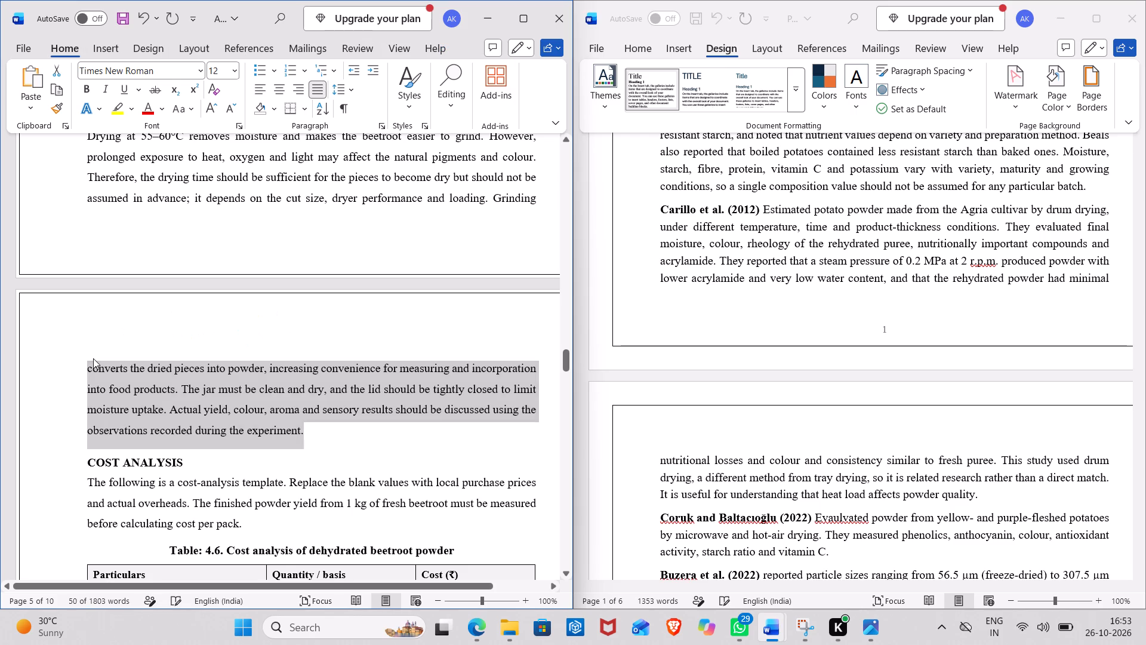
scroll(93, 358, "up", 2)
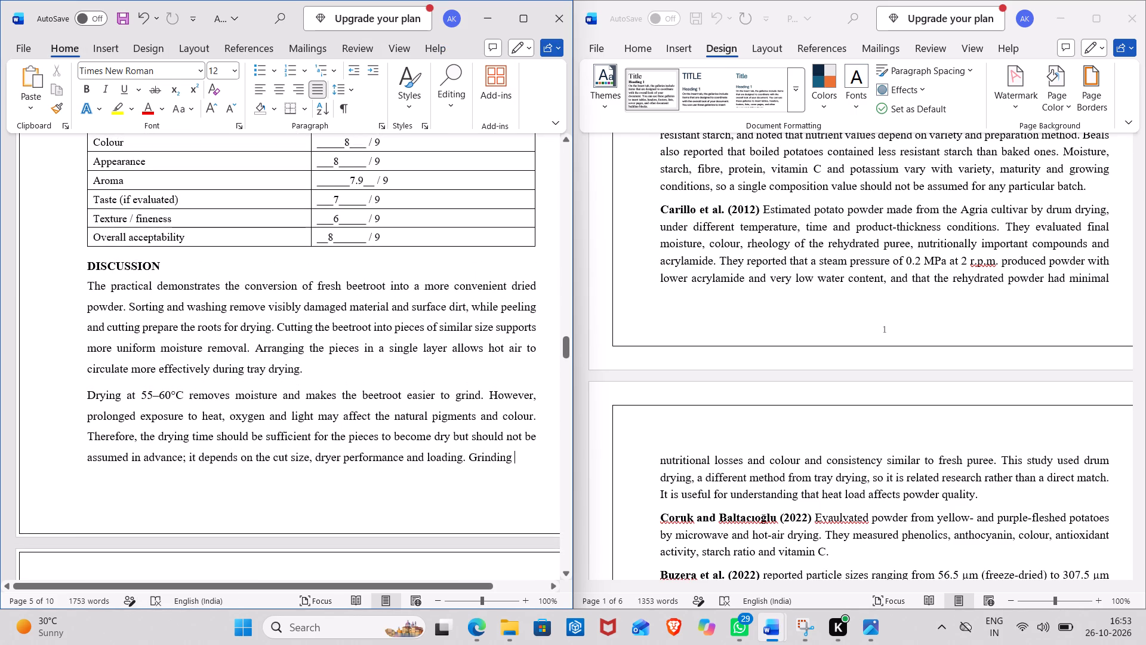
left_click_drag(83, 268, 484, 461)
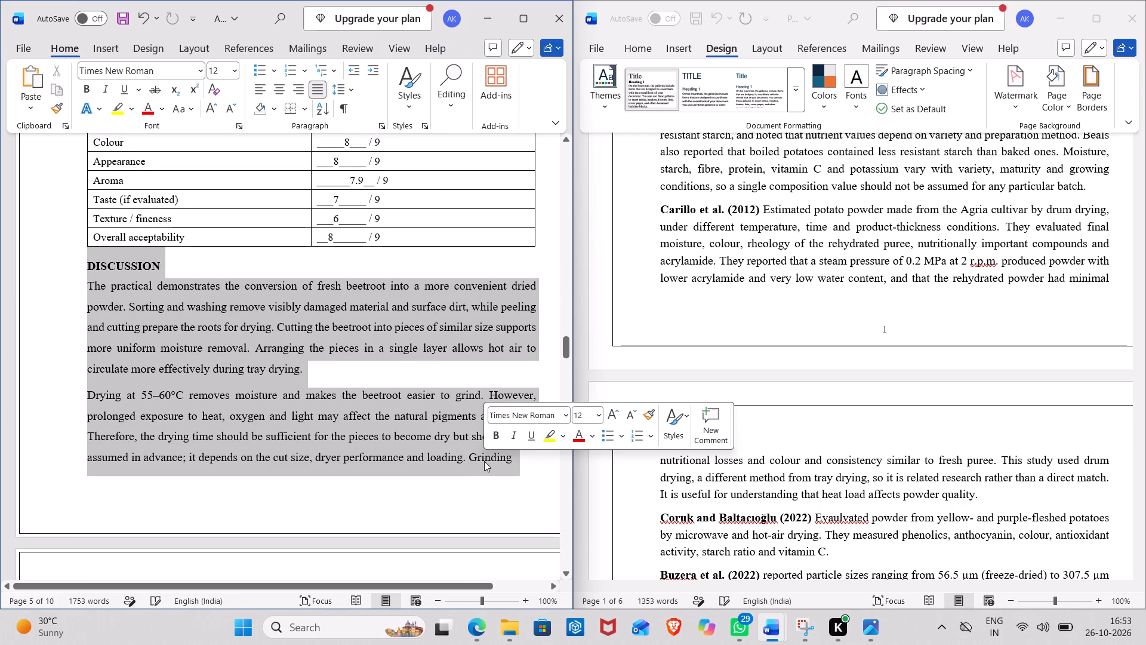
key("BackSpace")
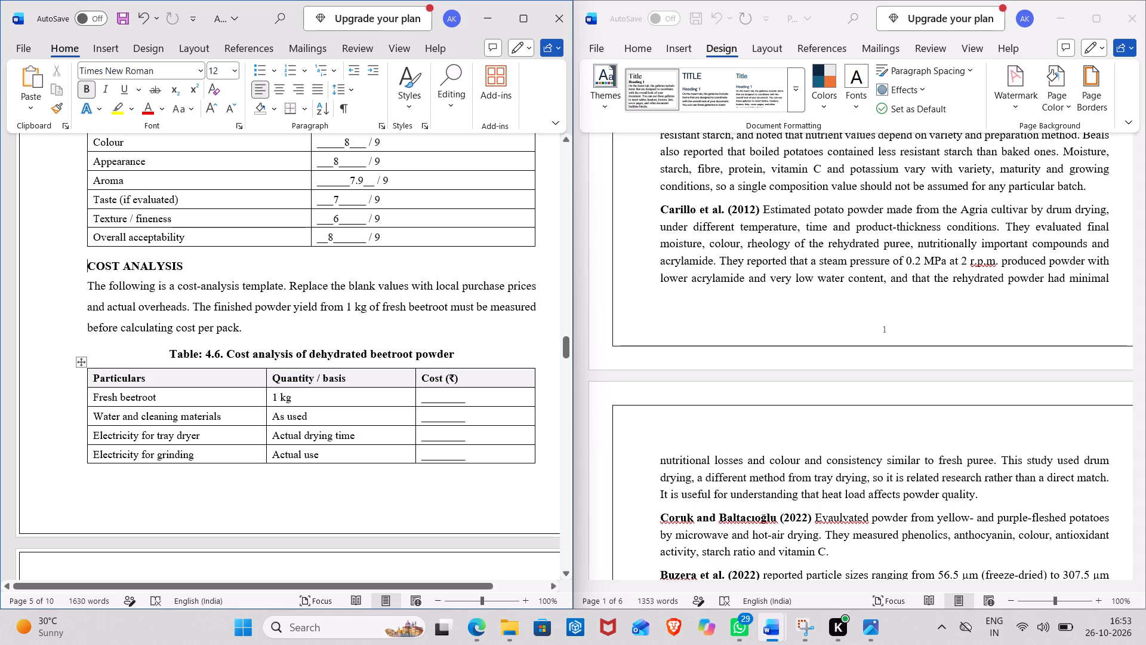
Delete the 9-point score and degree-of-liking table under the Table 4.4 caption in the beetroot report, keeping the caption.
scroll(484, 461, "down", 1)
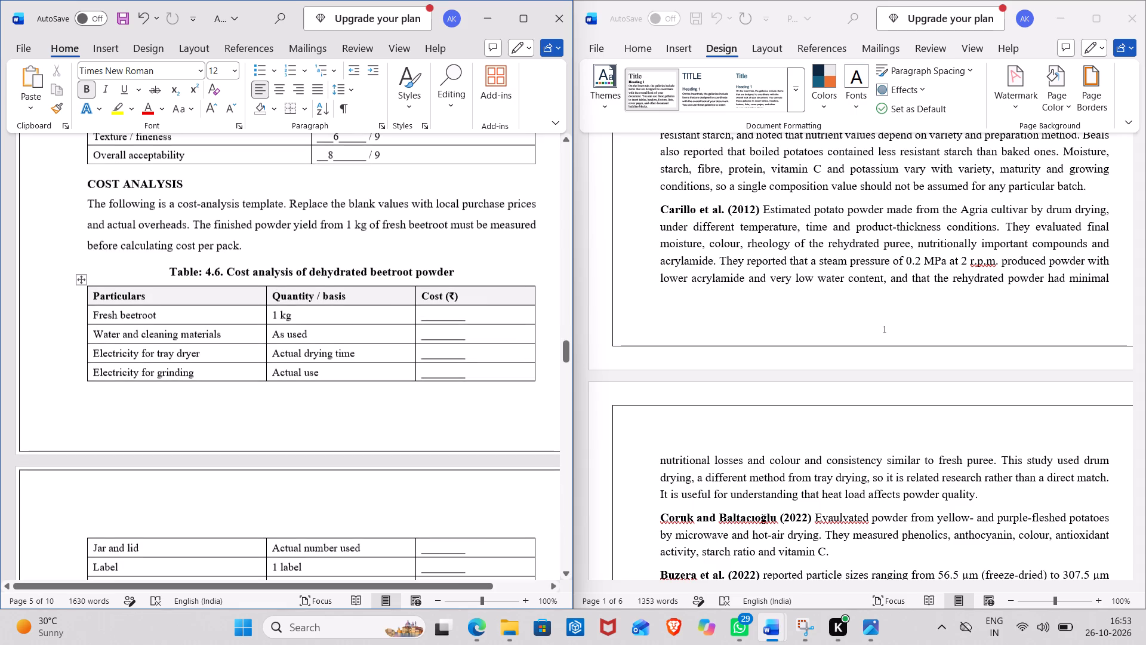
scroll(484, 461, "down", 1)
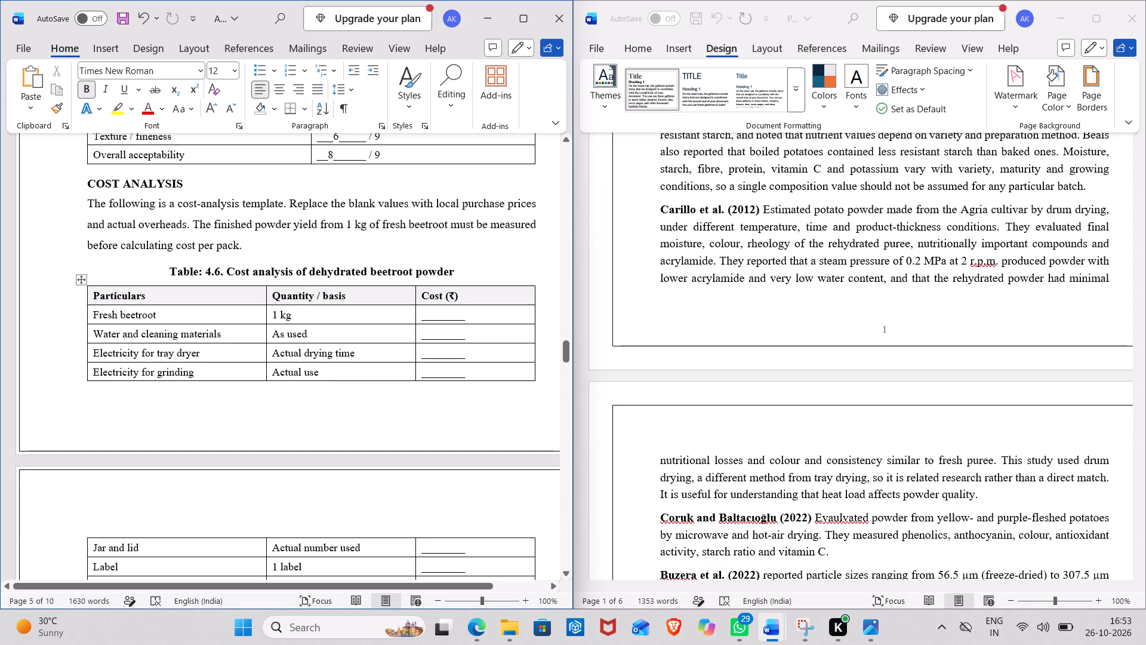
scroll(167, 264, "up", 4)
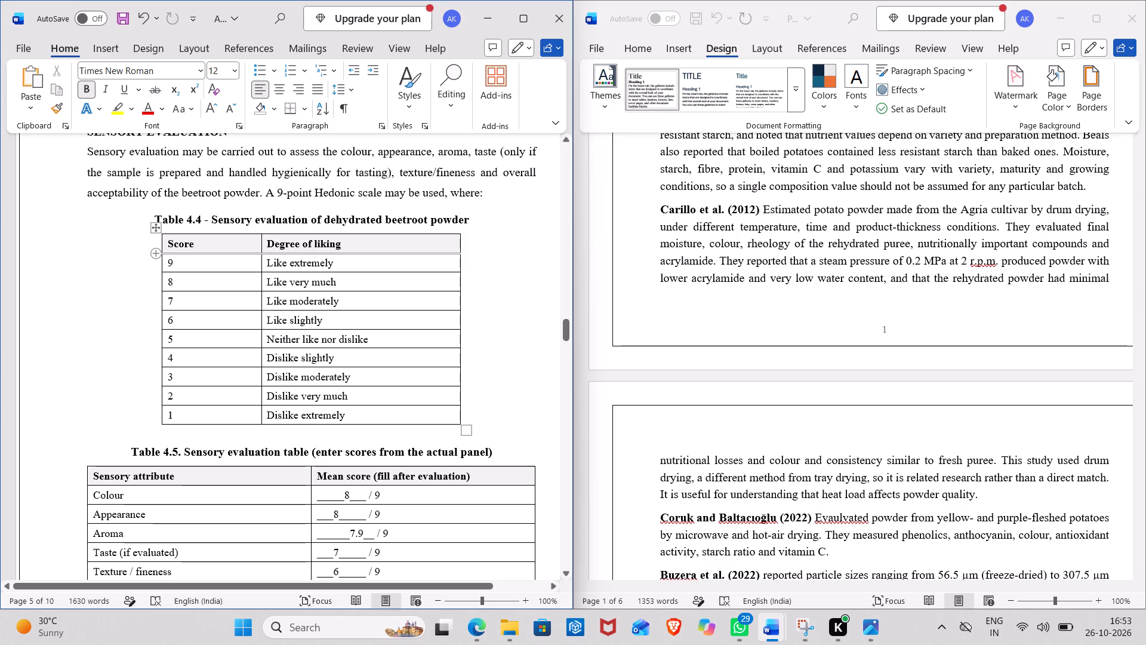
left_click_drag(170, 242, 399, 479)
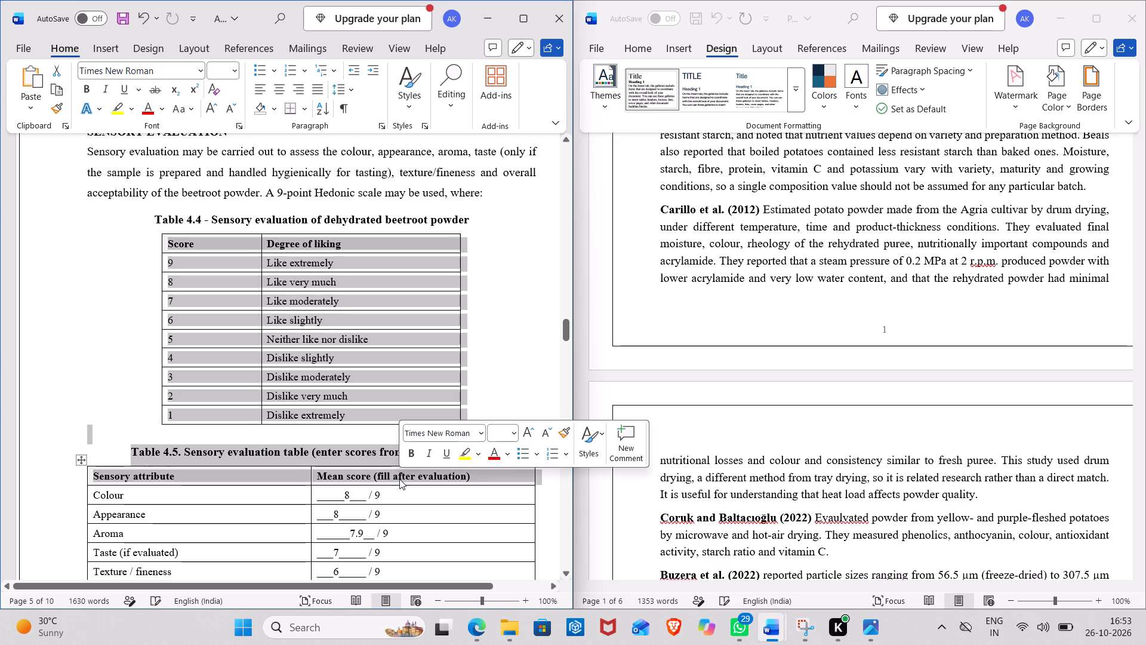
left_click(479, 310)
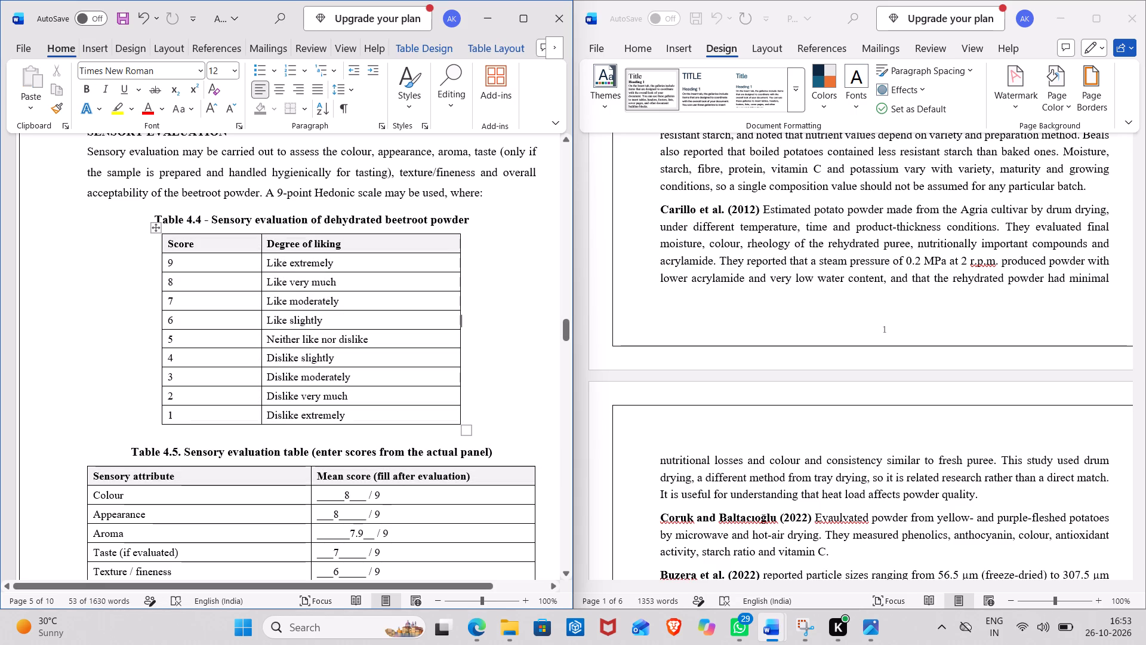
left_click_drag(428, 413, 232, 253)
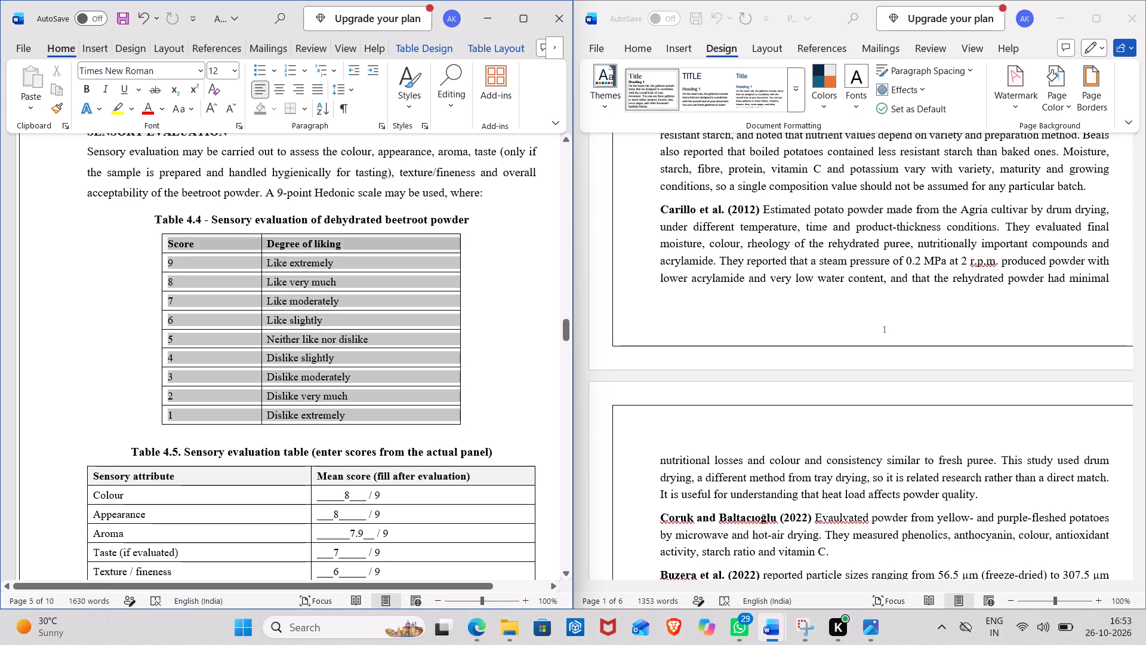
left_click_drag(232, 253, 219, 248)
key("BackSpace")
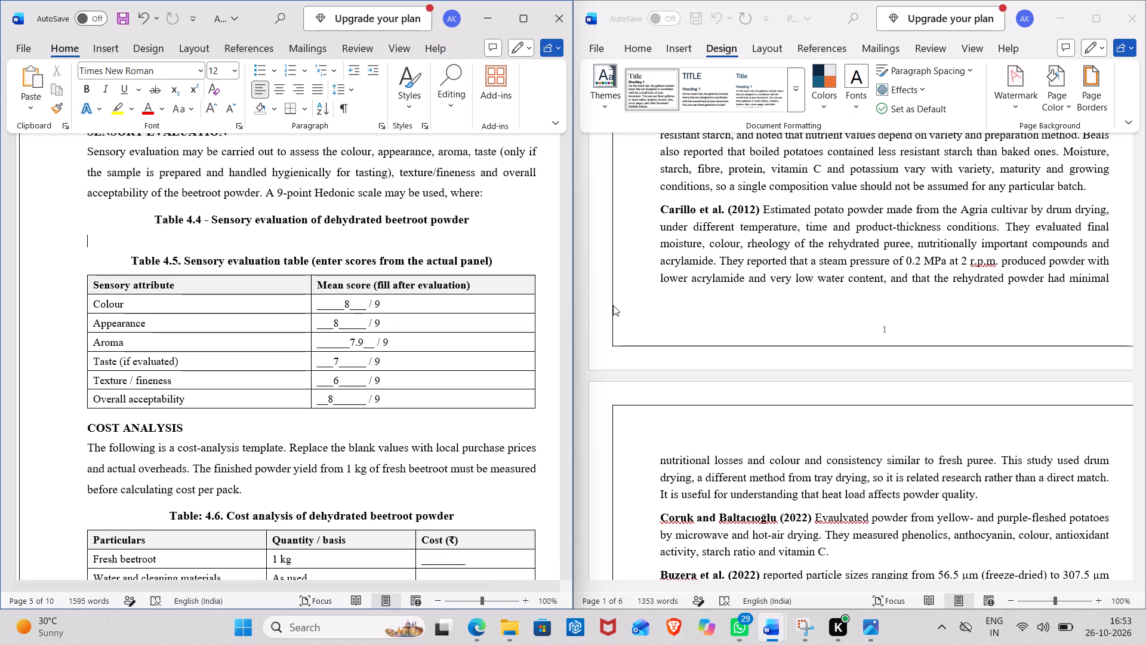
Copy the sensory evaluation text and 9-point hedonic scale from the potato report and paste them under the beetroot report's Table 4.4 caption.
scroll(613, 305, "down", 6)
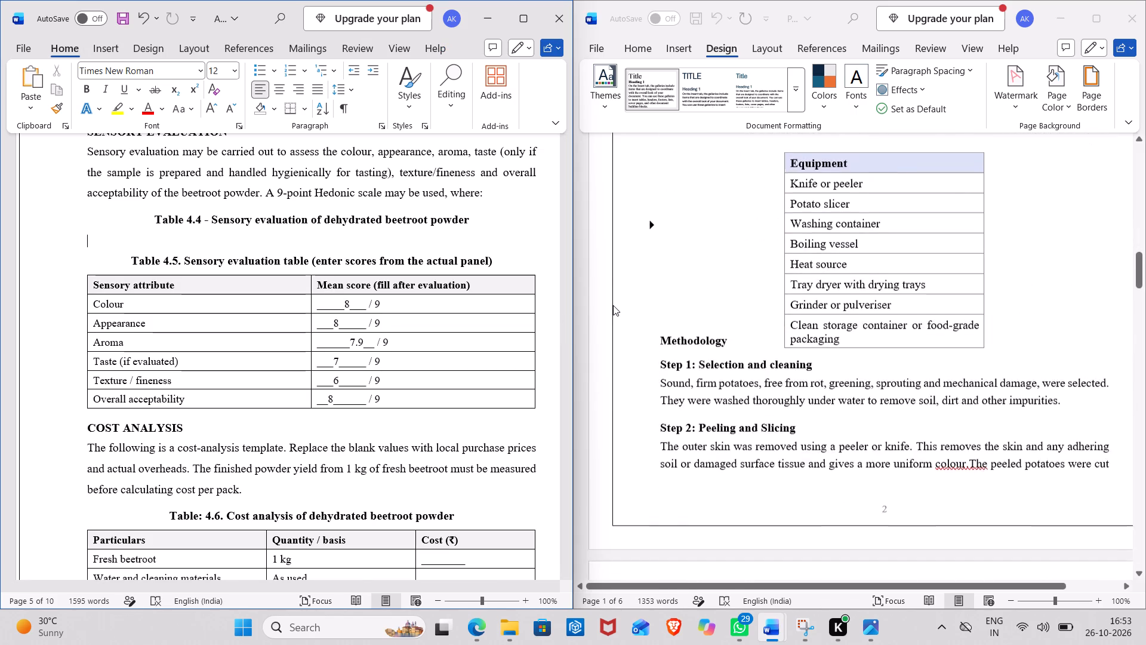
scroll(613, 305, "down", 9)
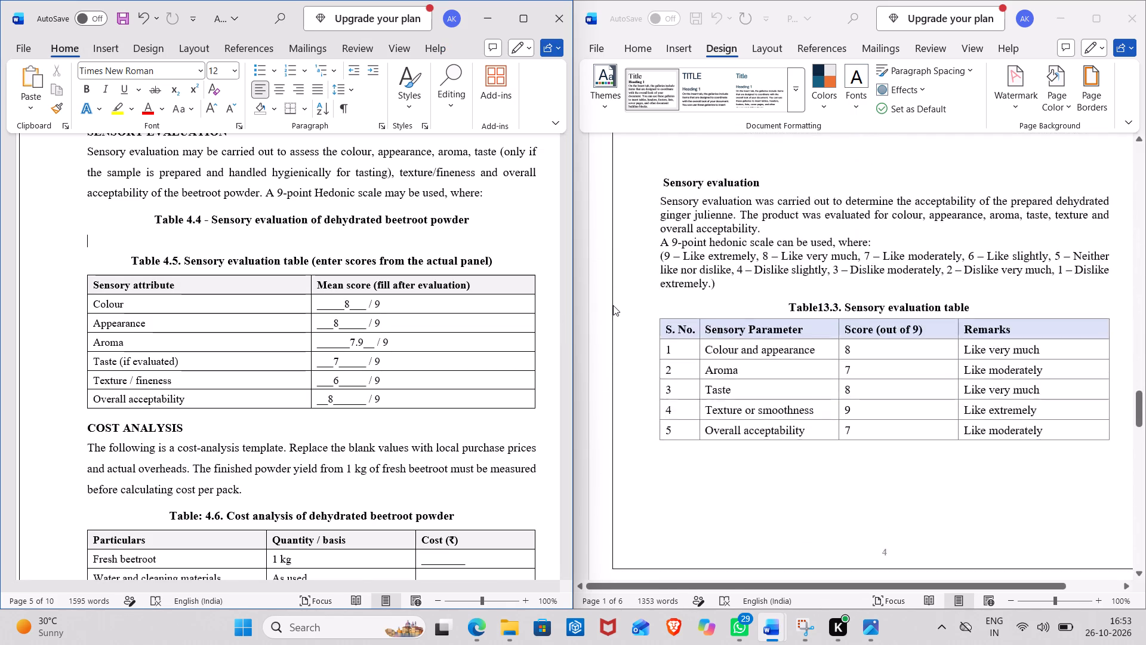
scroll(613, 305, "down", 1)
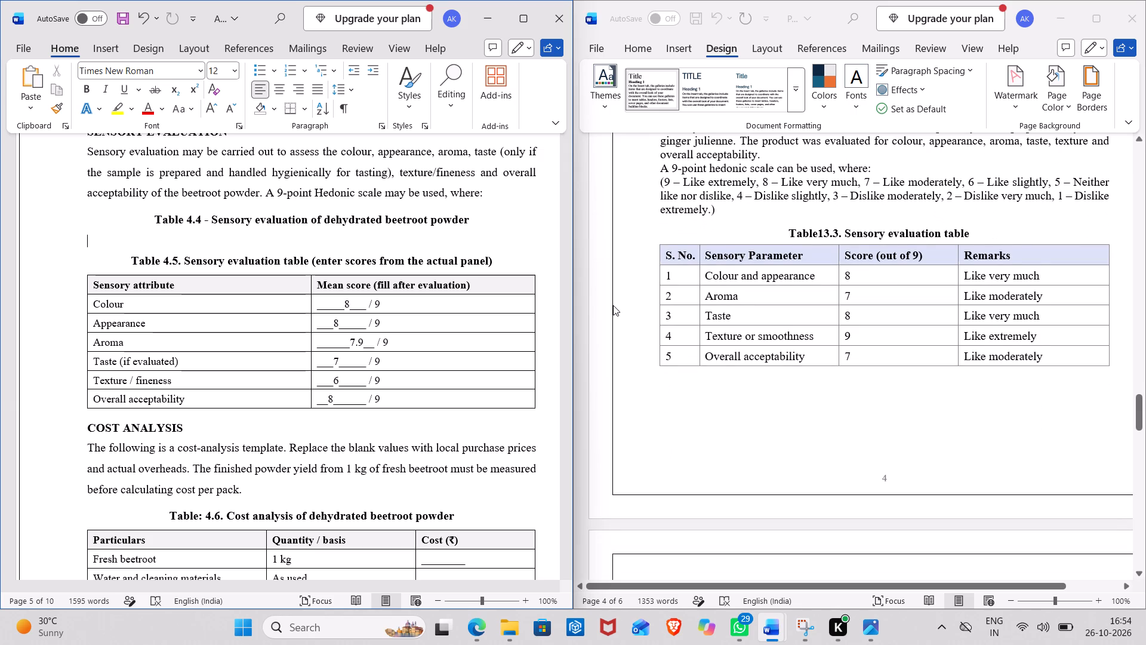
scroll(613, 305, "up", 2)
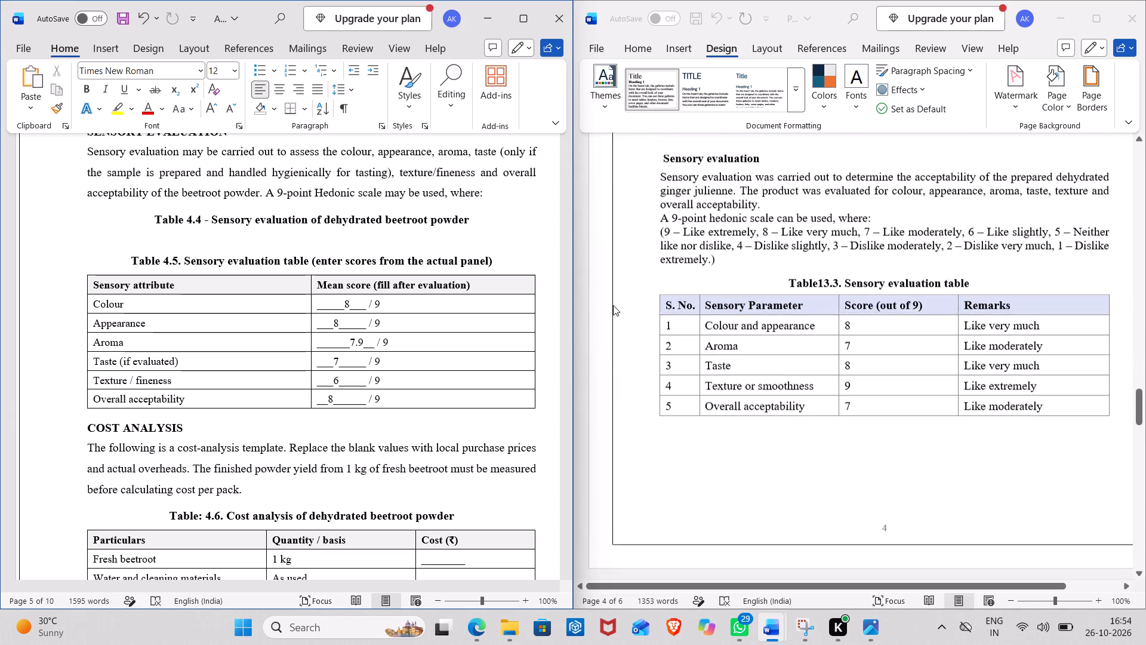
scroll(613, 305, "up", 1)
left_click_drag(662, 203, 659, 210)
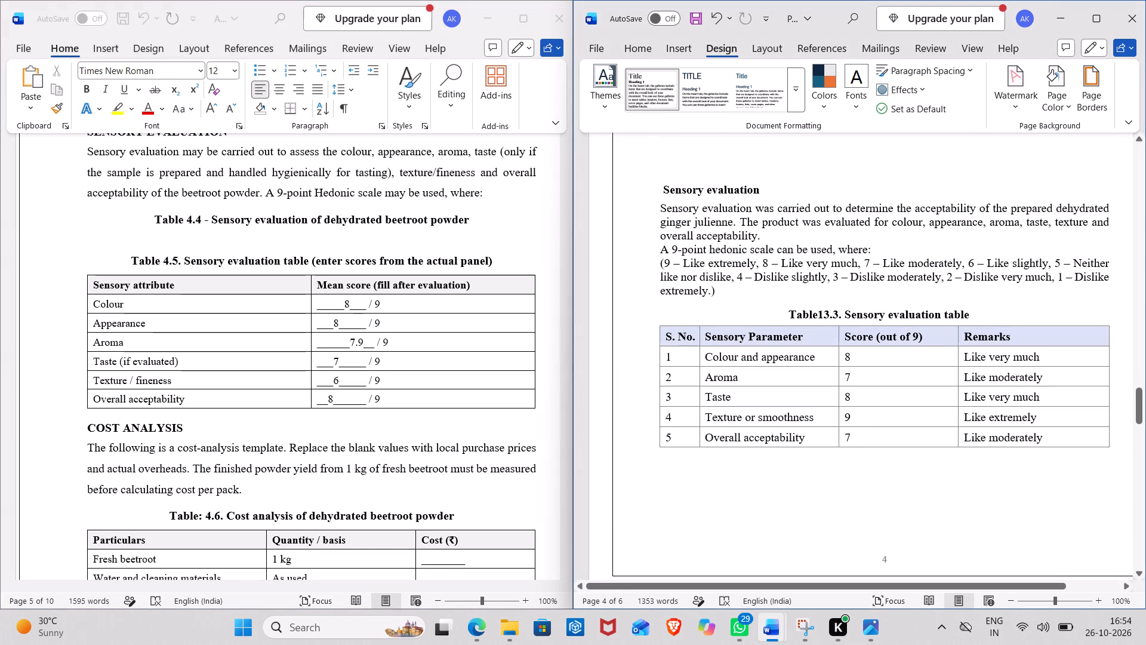
left_click_drag(659, 210, 768, 285)
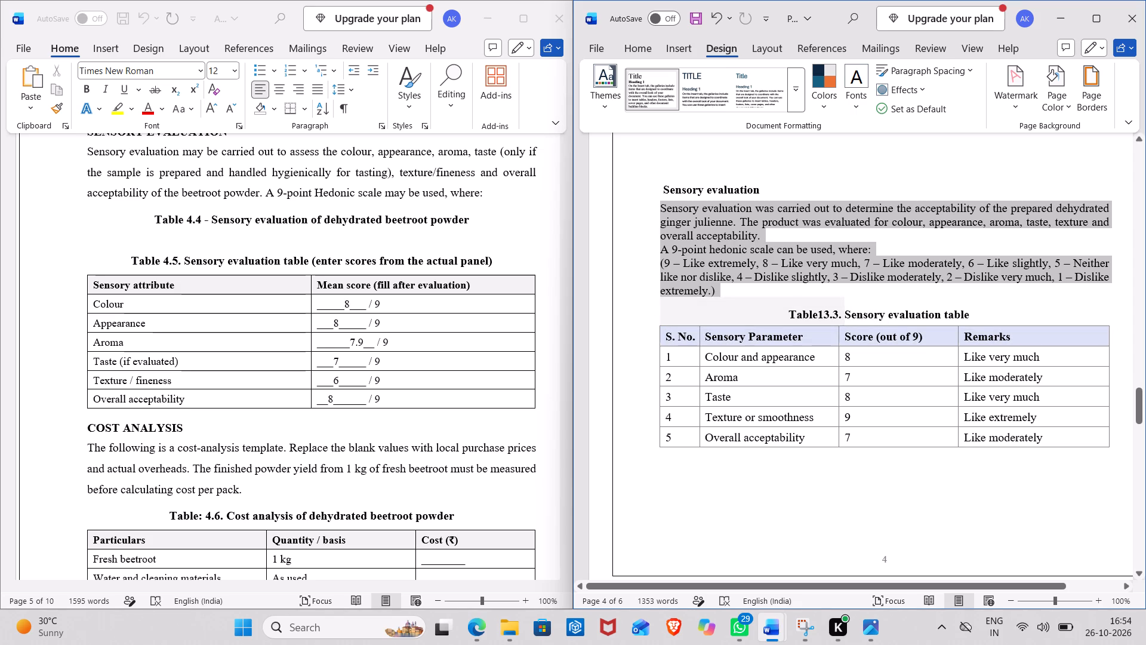
left_click_drag(768, 285, 729, 293)
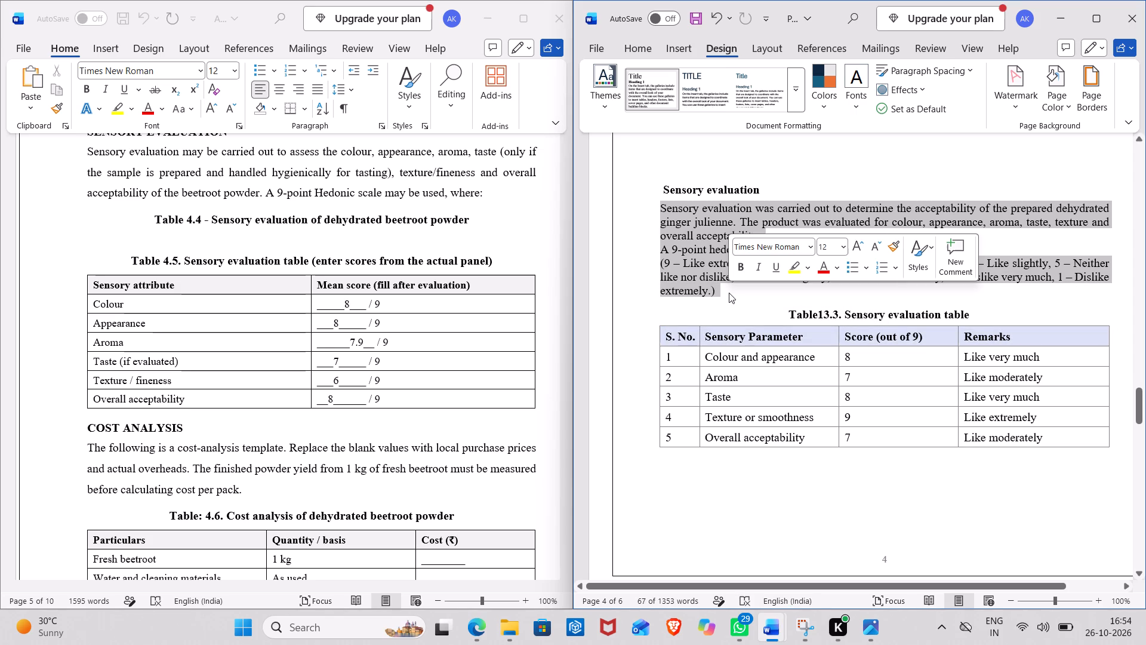
key("ctrl+c")
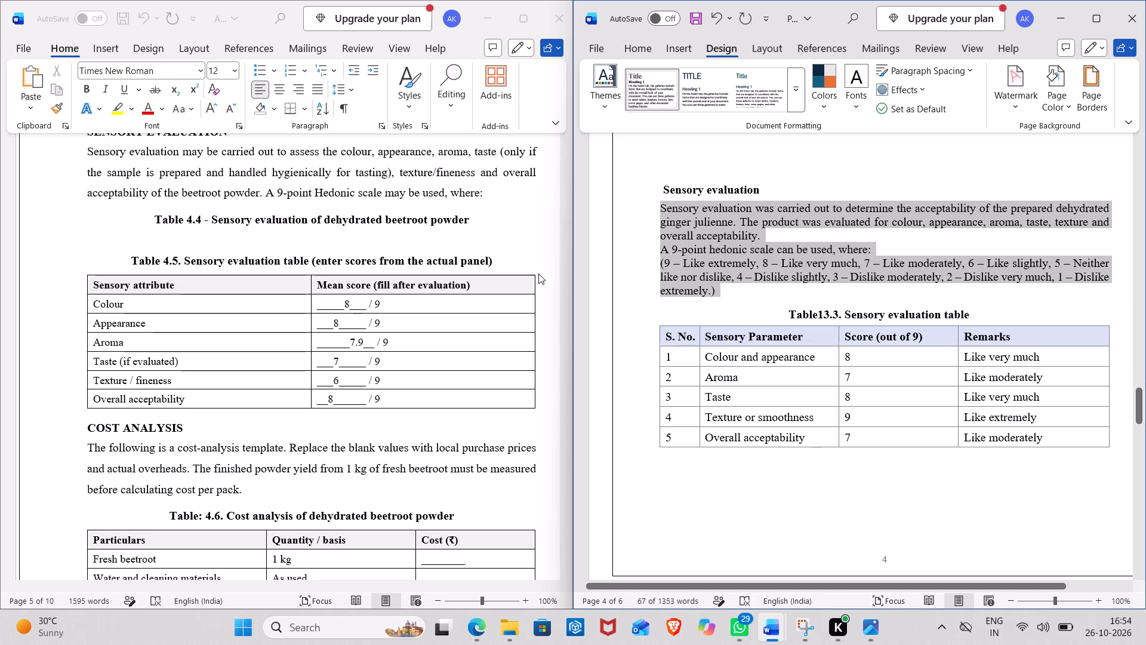
left_click(124, 232)
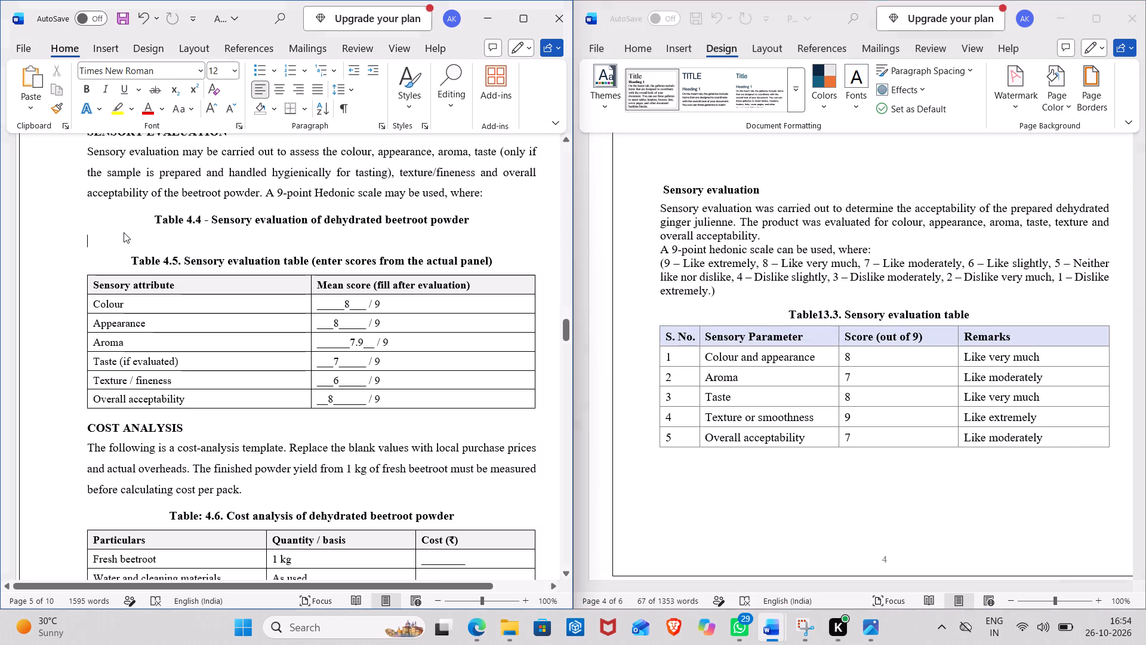
key("ctrl+v")
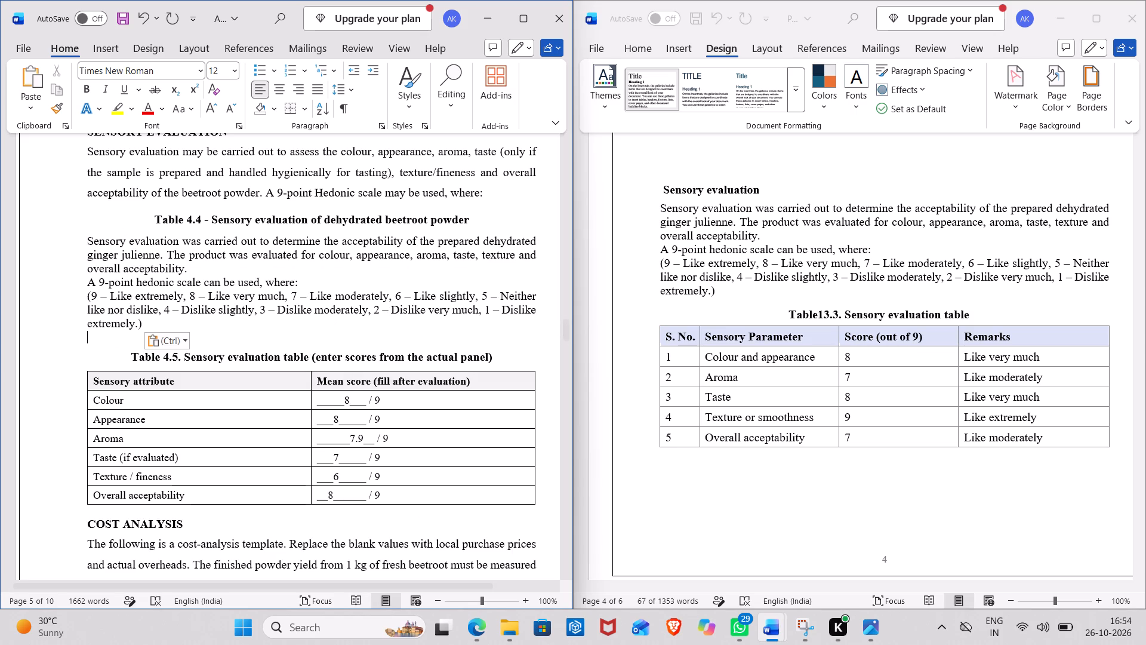
Narrow Table 4.5 in the beetroot report to about the width of its caption.
scroll(124, 232, "down", 2)
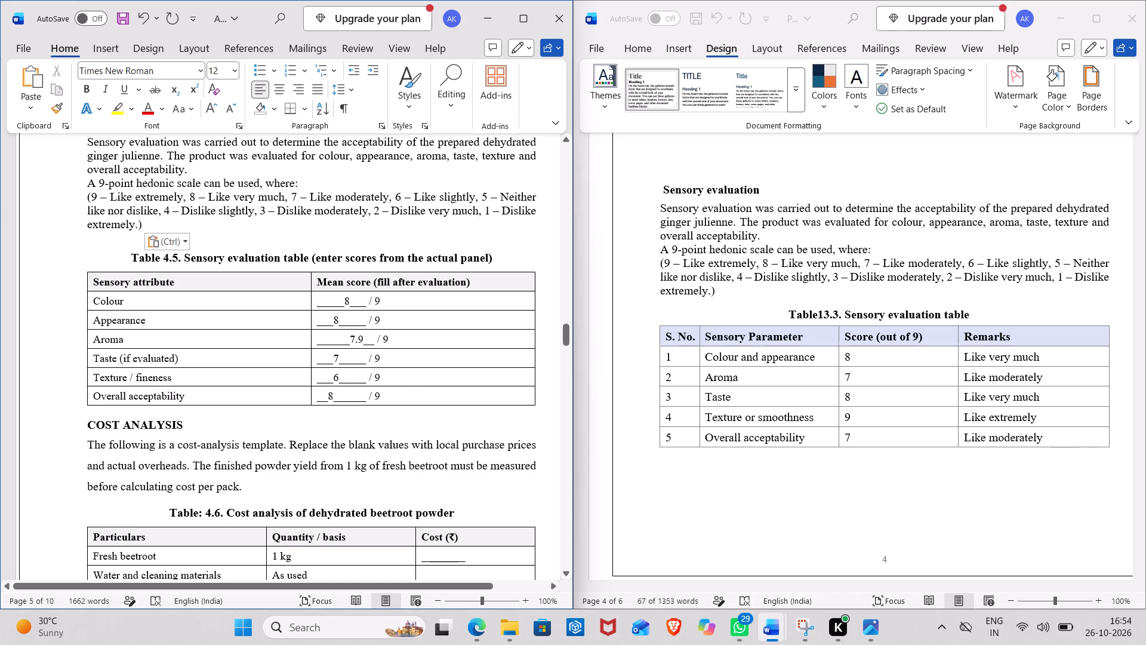
scroll(124, 232, "down", 2)
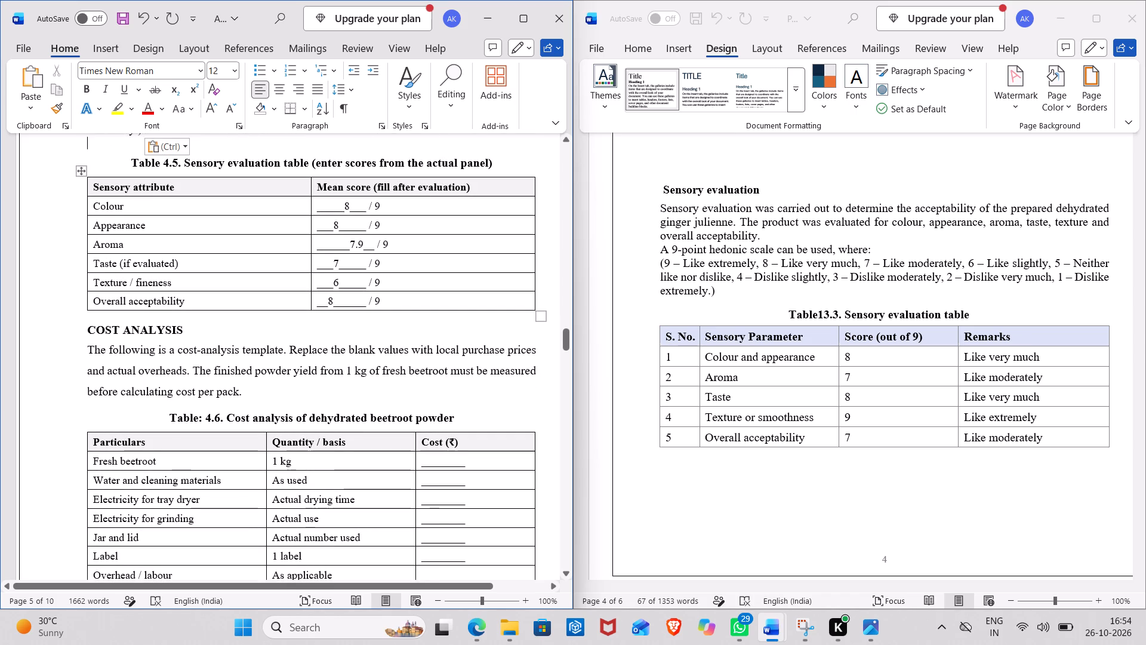
scroll(124, 232, "down", 1)
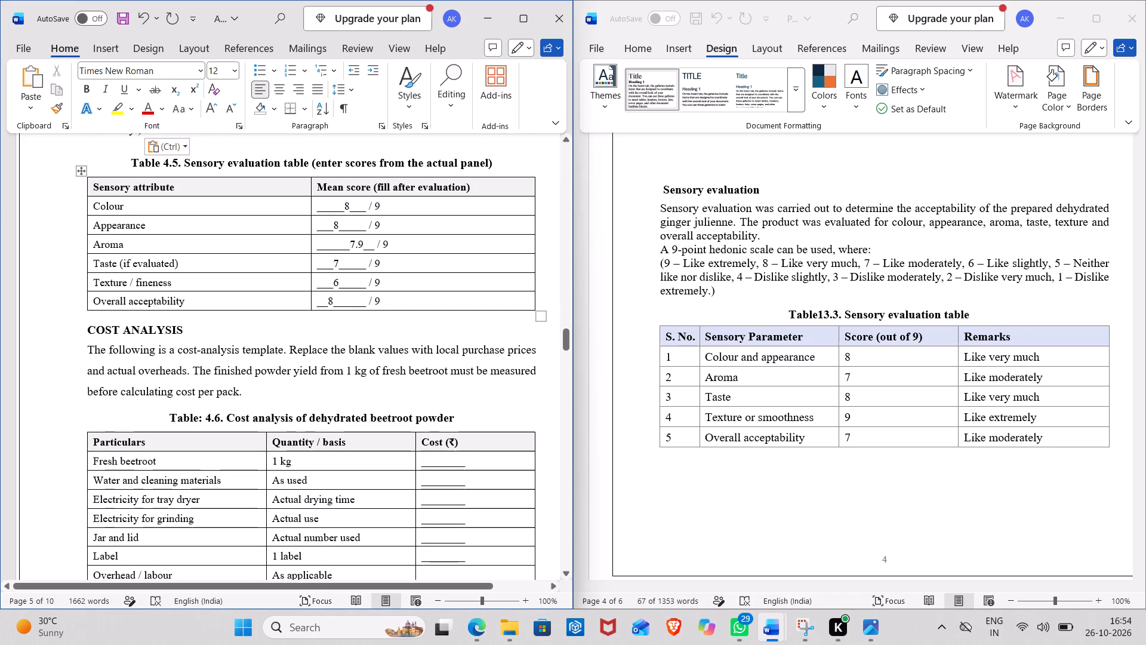
left_click_drag(541, 320, 487, 315)
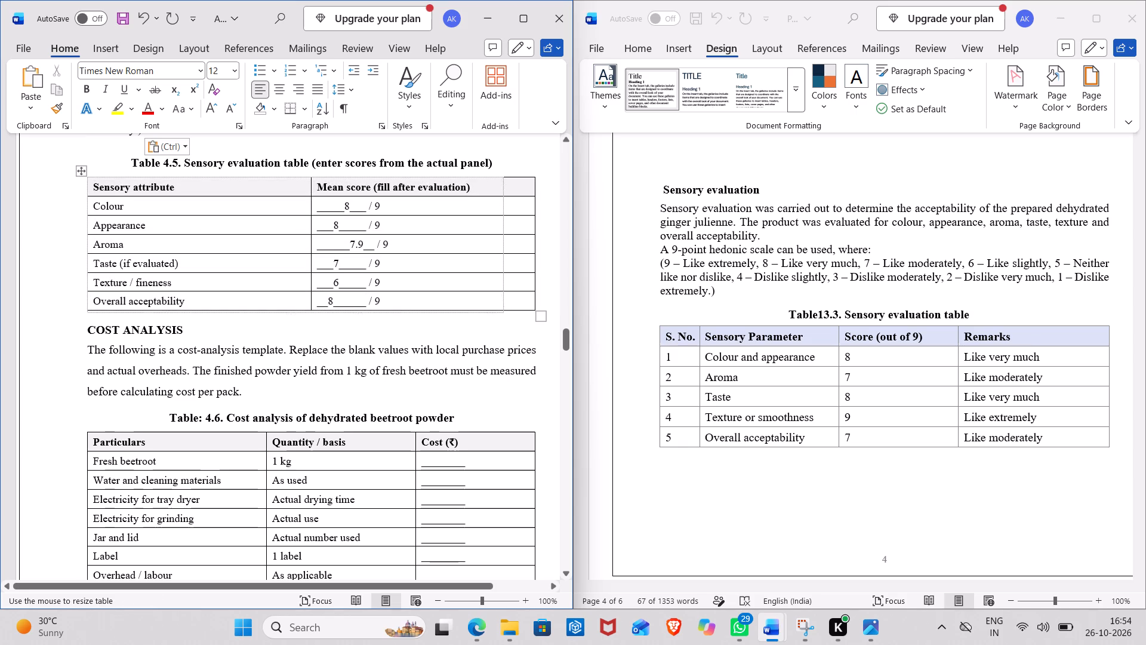
left_click_drag(487, 315, 473, 309)
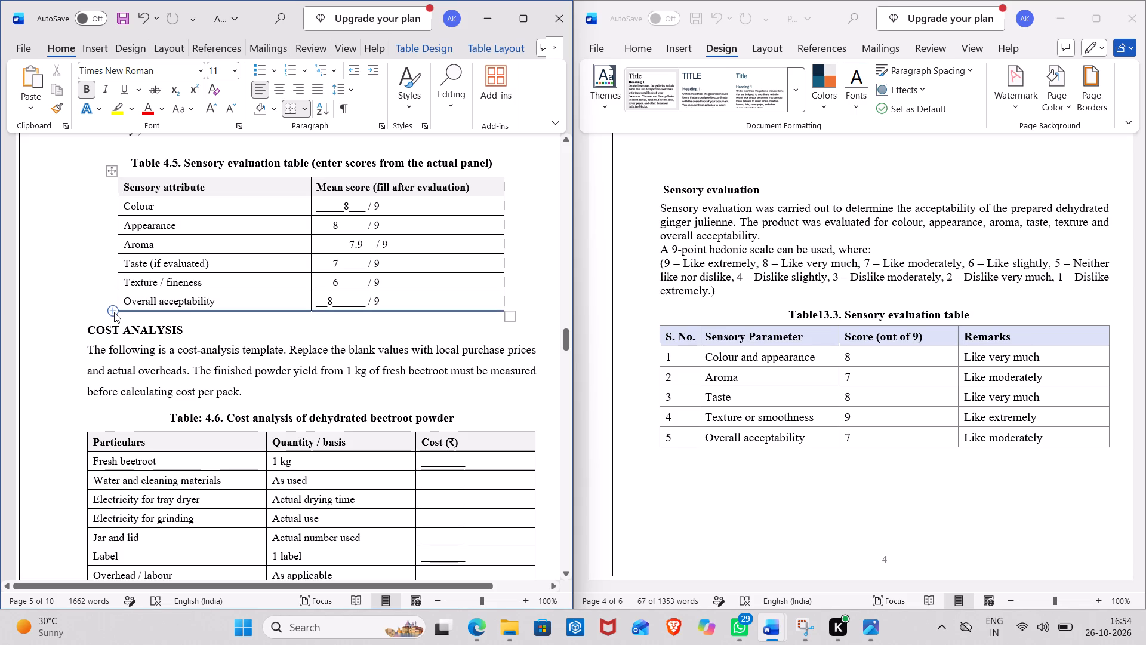
left_click_drag(113, 310, 133, 300)
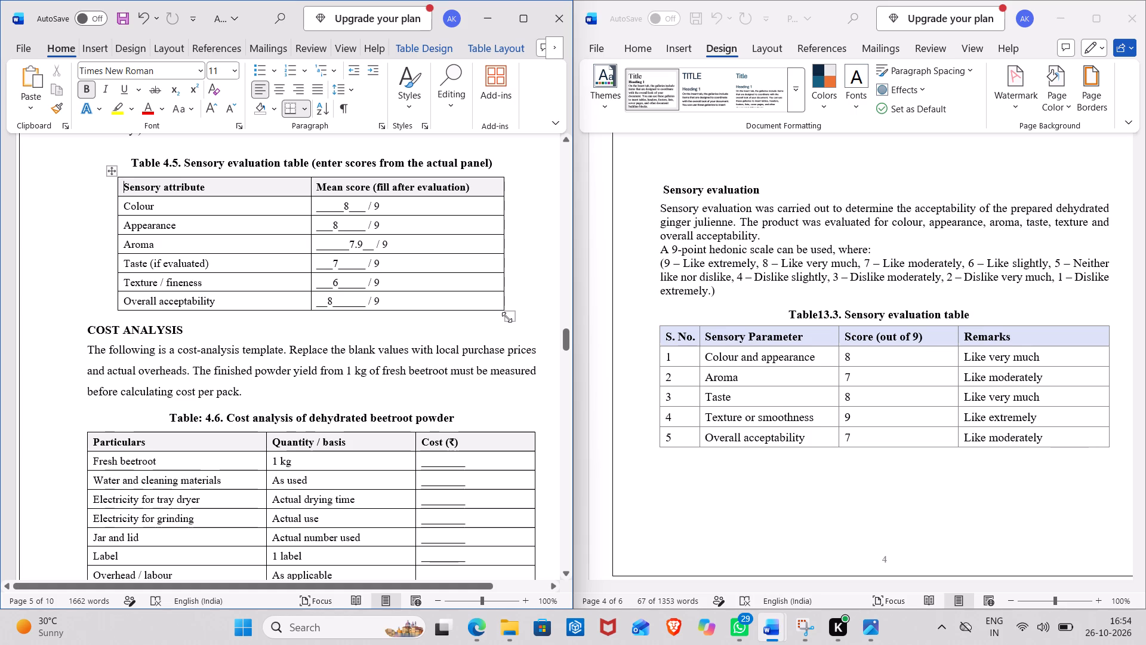
scroll(507, 317, "right", 1)
left_click_drag(507, 317, 488, 303)
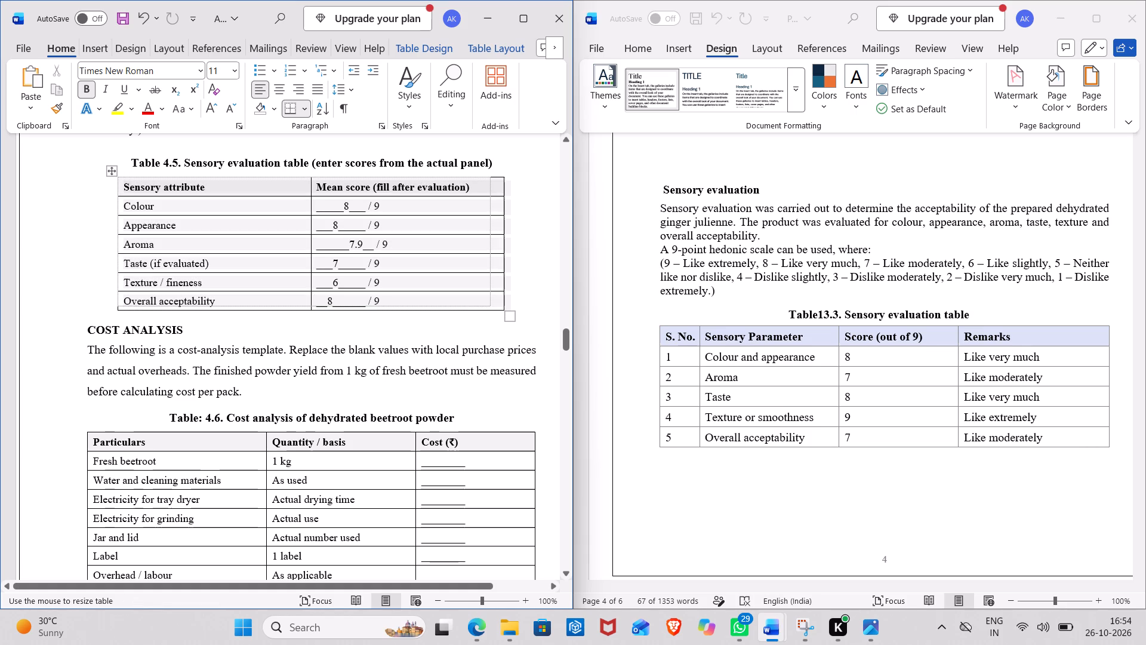
left_click_drag(488, 303, 473, 311)
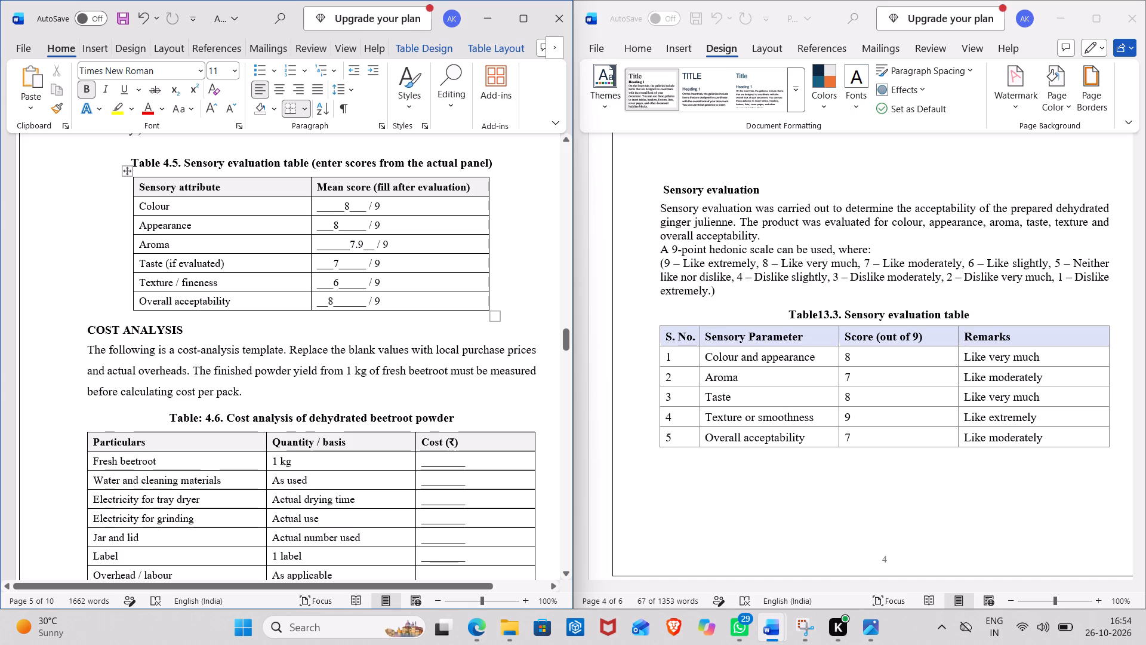
Delete the Quantity / basis column from Table 4.6, the beetroot powder cost analysis.
scroll(473, 311, "down", 8)
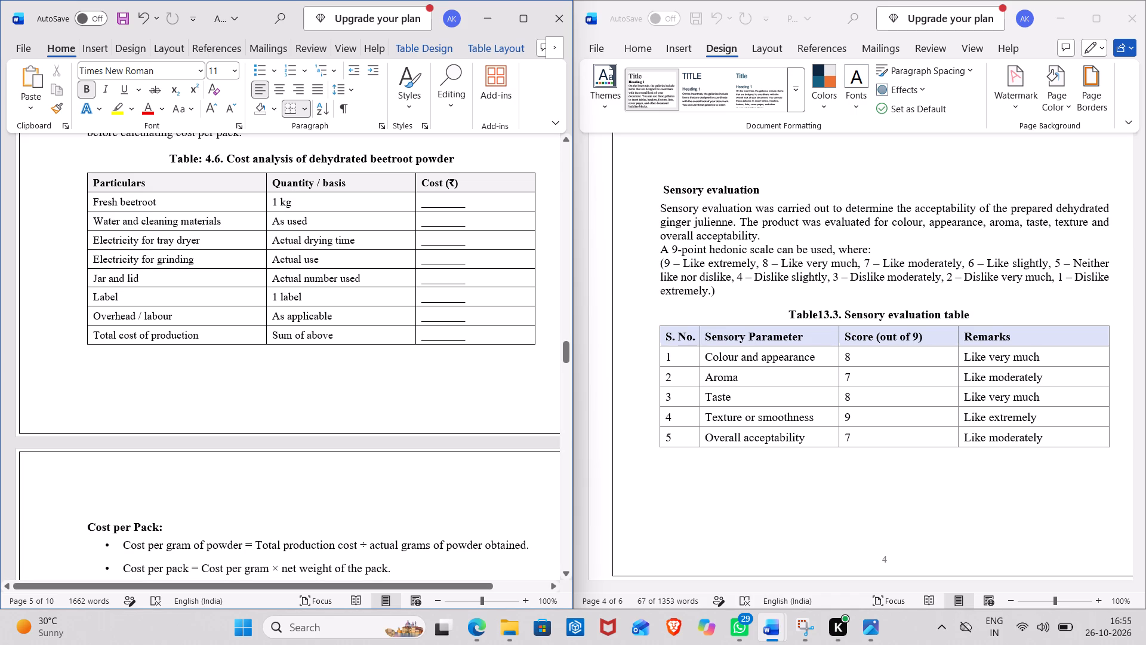
left_click_drag(274, 182, 380, 265)
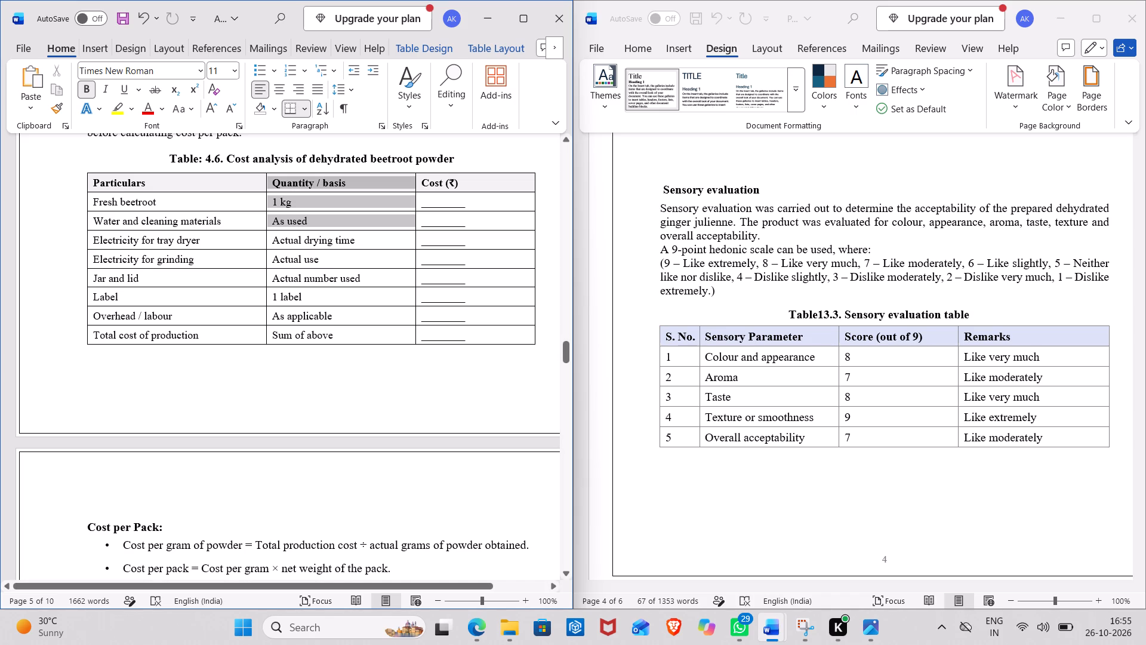
left_click_drag(380, 265, 378, 337)
key("BackSpace")
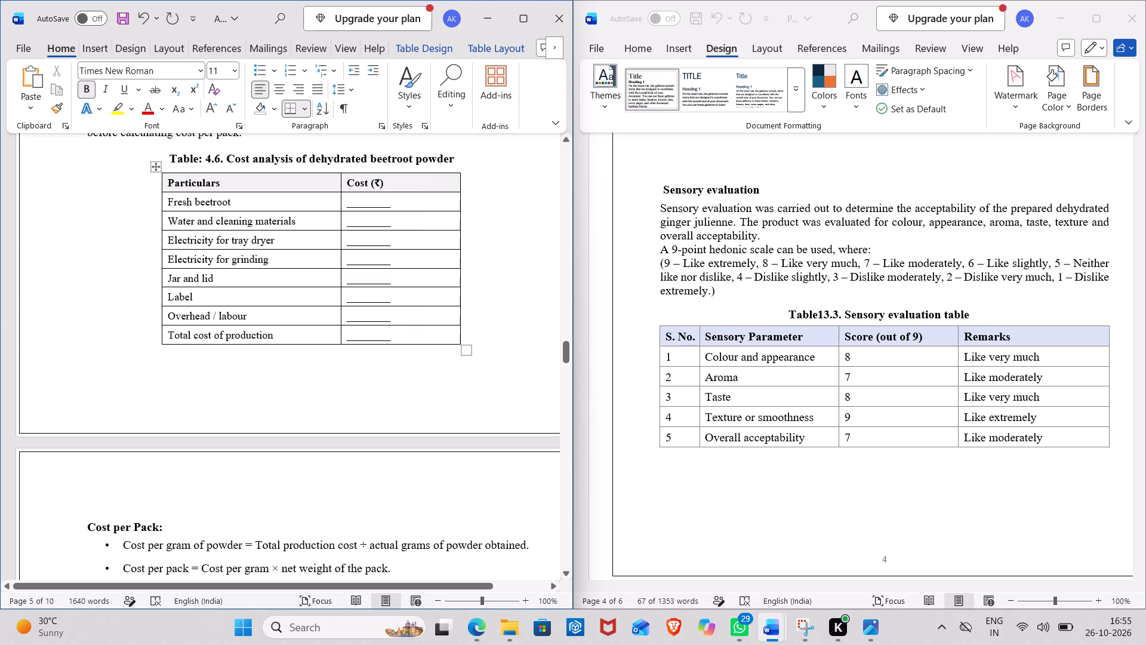
Clear the underscore blanks from the Cost cells of the Fresh beetroot and Water and cleaning materials rows in Table 4.6.
left_click_drag(393, 202, 364, 206)
left_click_drag(364, 206, 349, 207)
key("BackSpace")
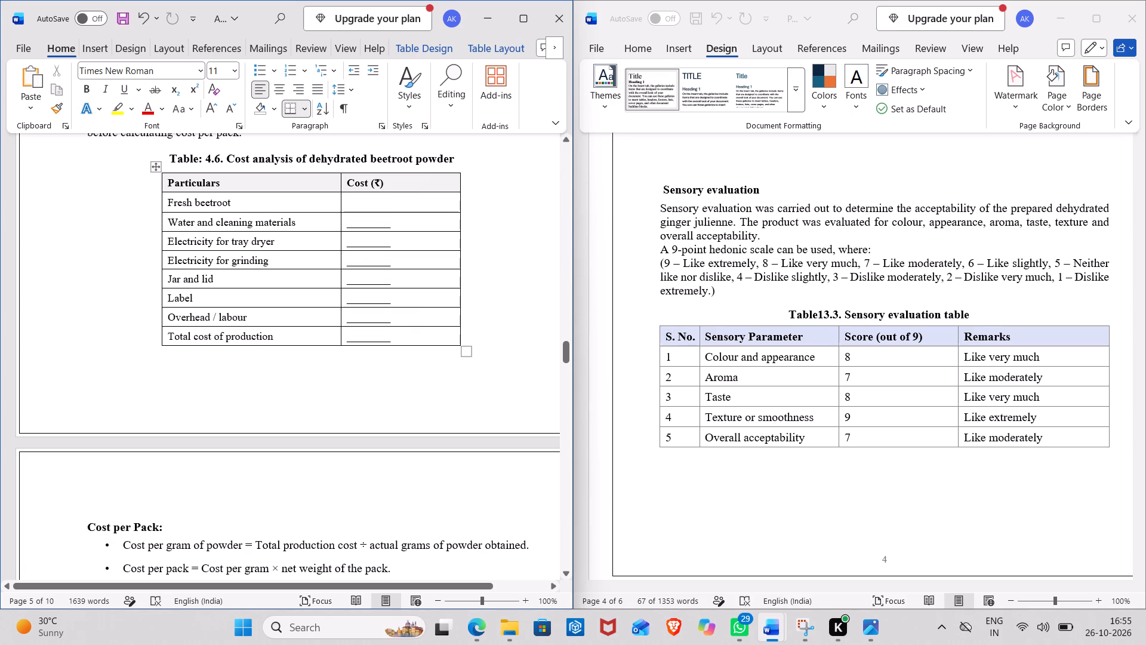
left_click_drag(390, 222, 352, 222)
left_click_drag(352, 222, 347, 222)
key("BackSpace")
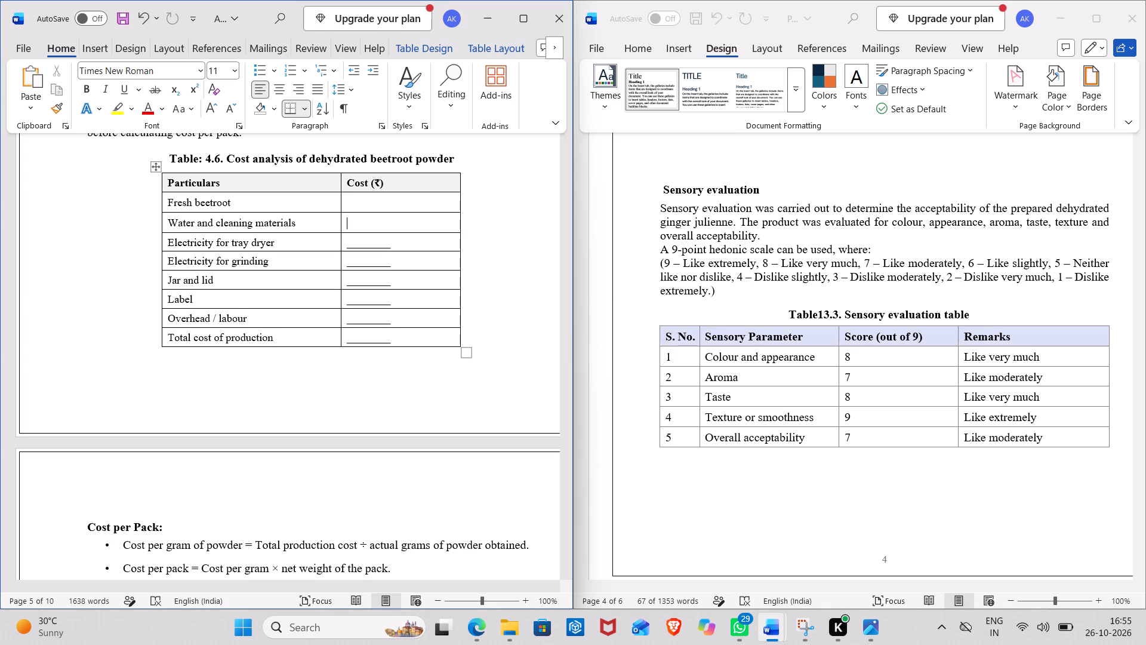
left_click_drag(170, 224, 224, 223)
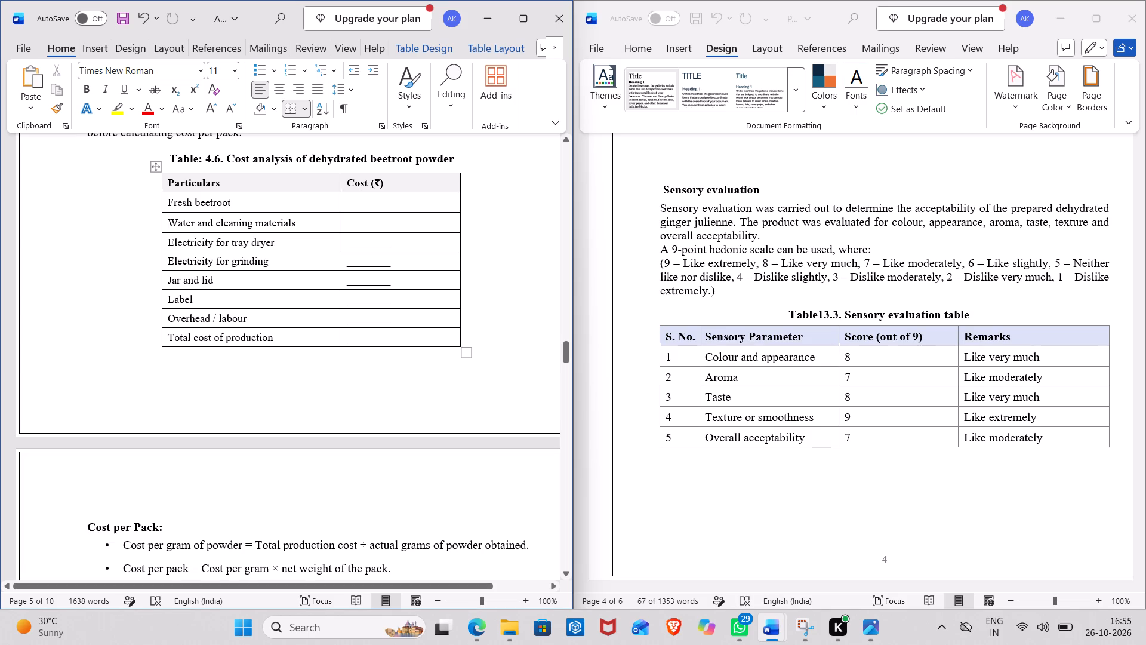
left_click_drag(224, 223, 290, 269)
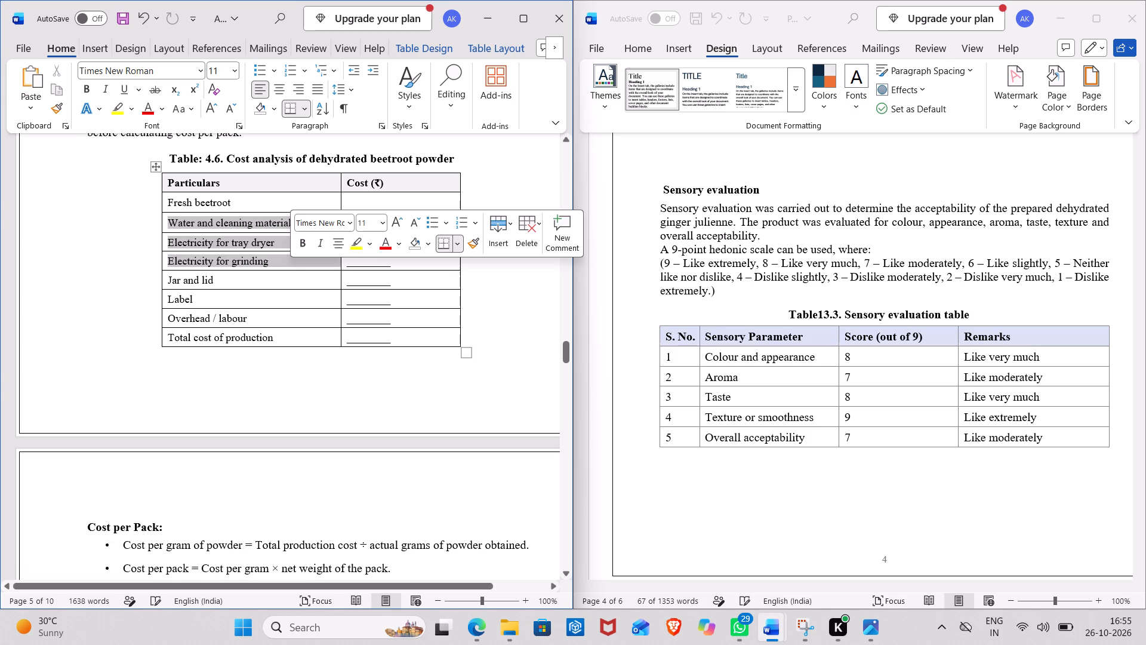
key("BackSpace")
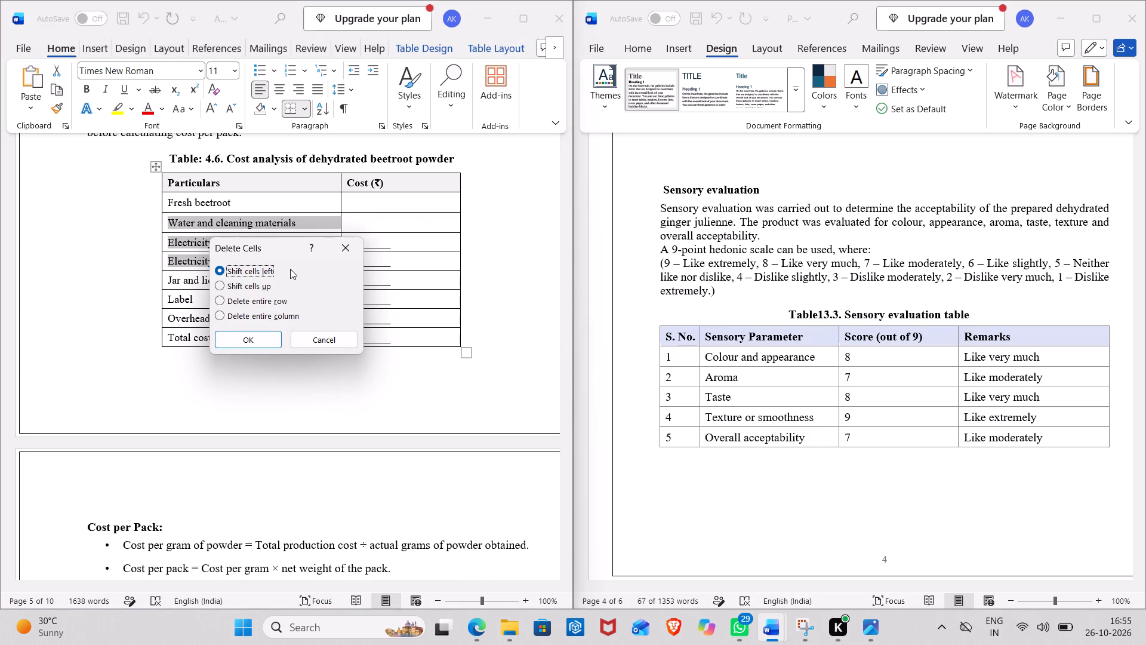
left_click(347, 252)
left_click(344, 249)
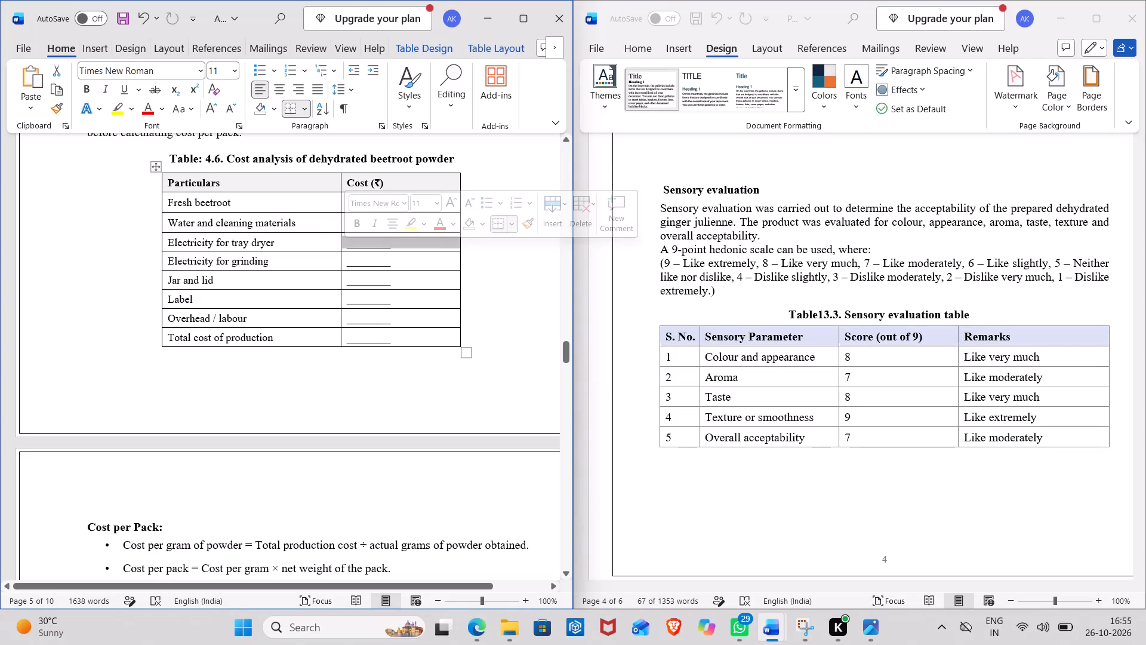
Delete the Water and cleaning materials, Electricity for tray dryer, Electricity for grinding and Overhead / labour rows from Table 4.6.
left_click_drag(168, 223, 401, 269)
key("BackSpace")
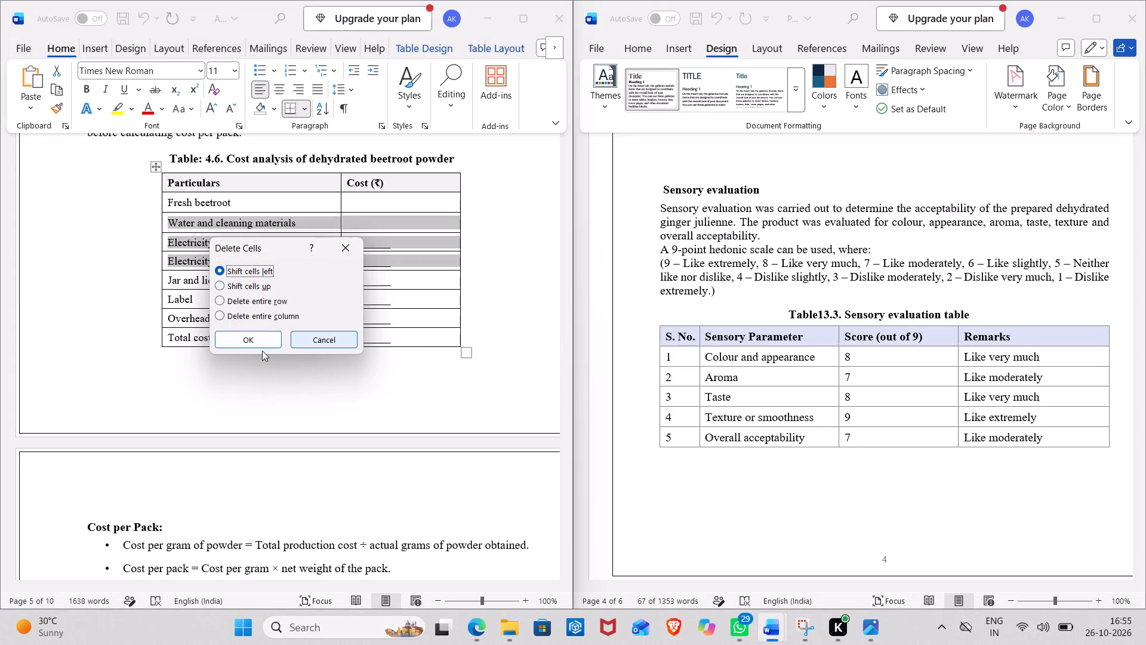
left_click(256, 346)
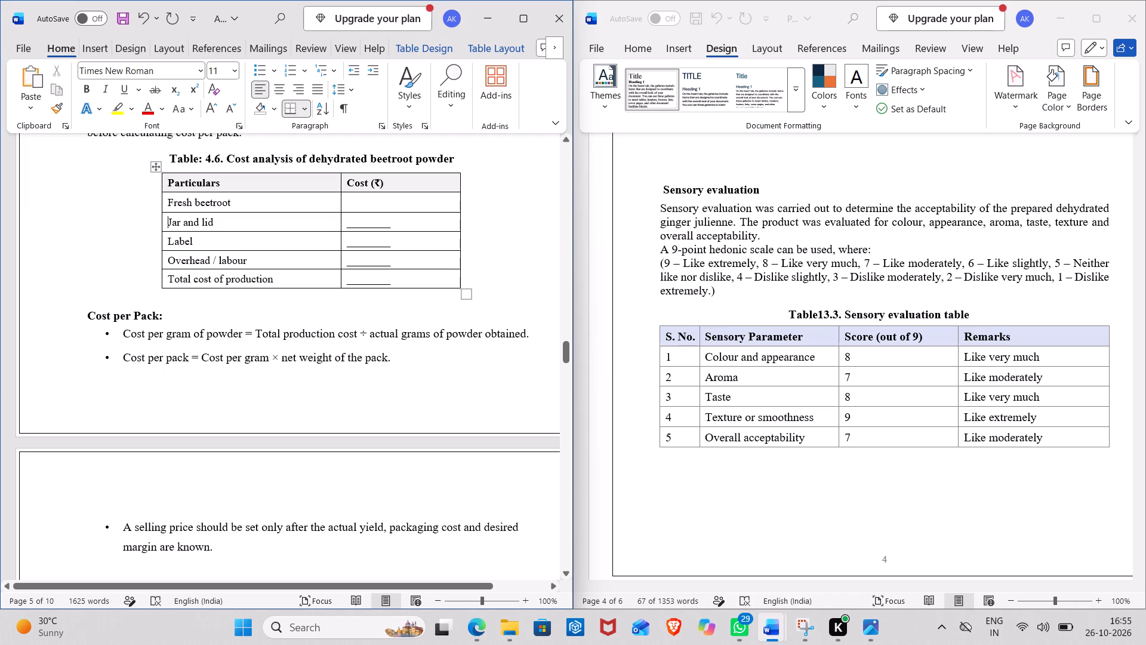
left_click_drag(169, 257, 402, 257)
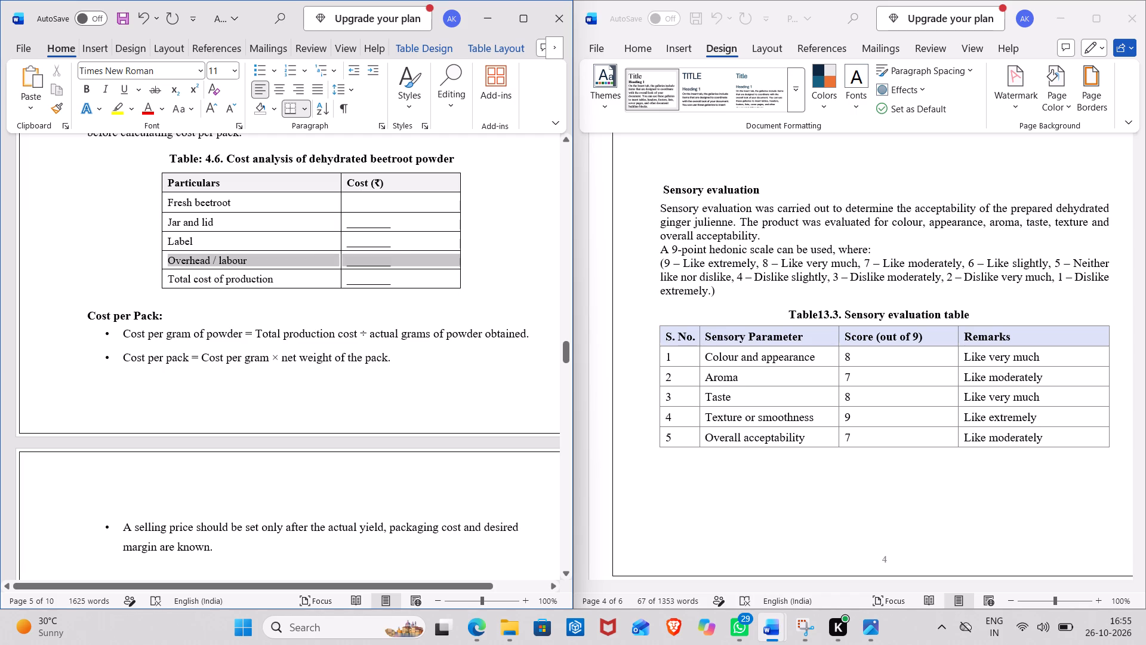
left_click_drag(402, 257, 403, 257)
key("BackSpace")
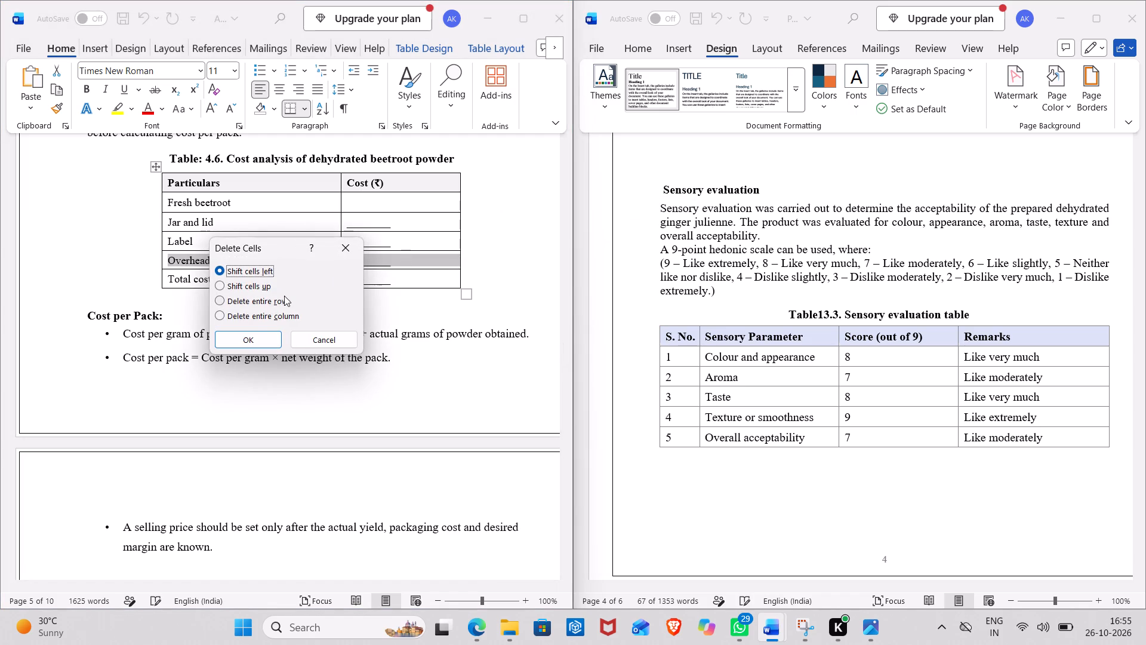
left_click(248, 335)
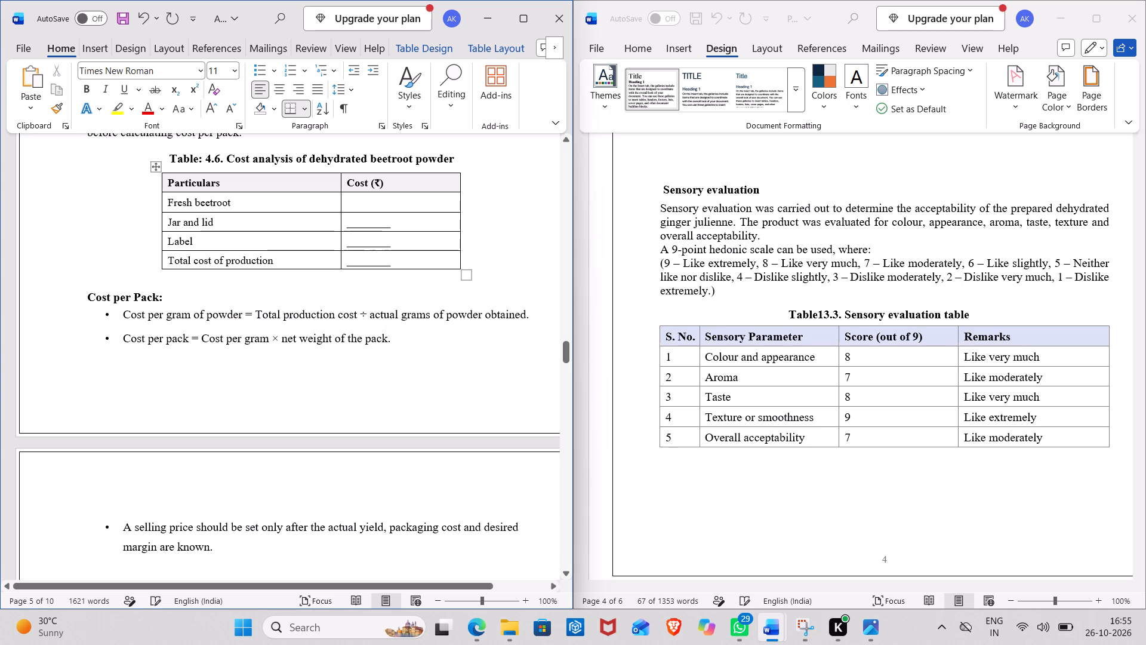
Clear the underscore blanks from the Cost cells of the Jar and lid, Label and Total cost of production rows in Table 4.6.
left_click_drag(394, 222, 355, 225)
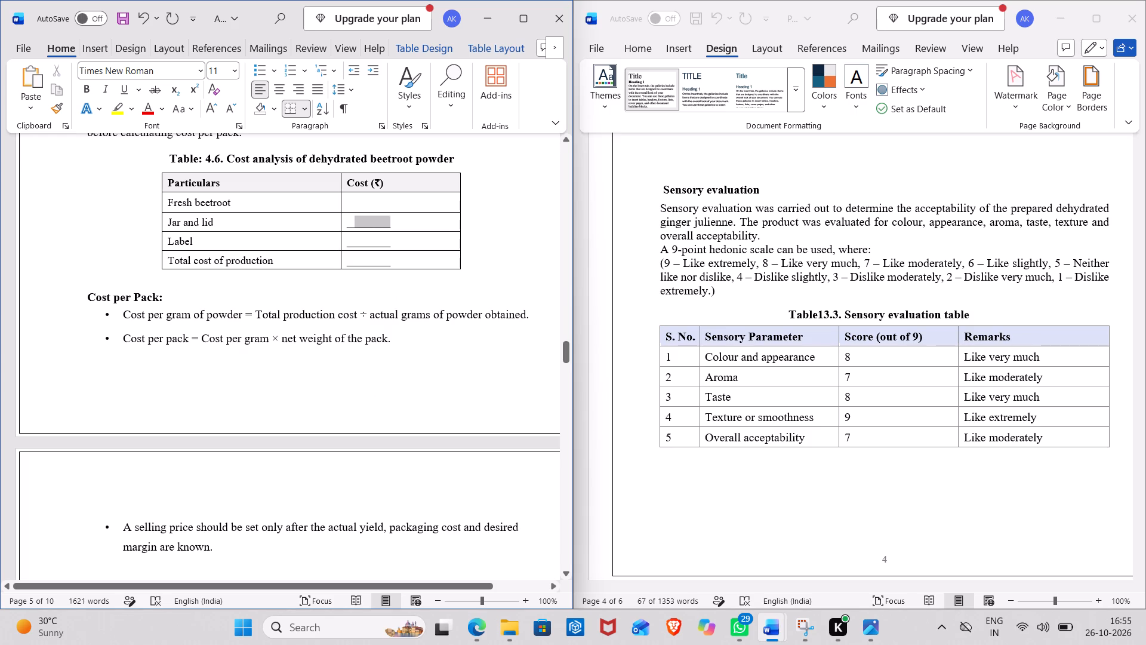
left_click_drag(355, 225, 344, 226)
key("BackSpace")
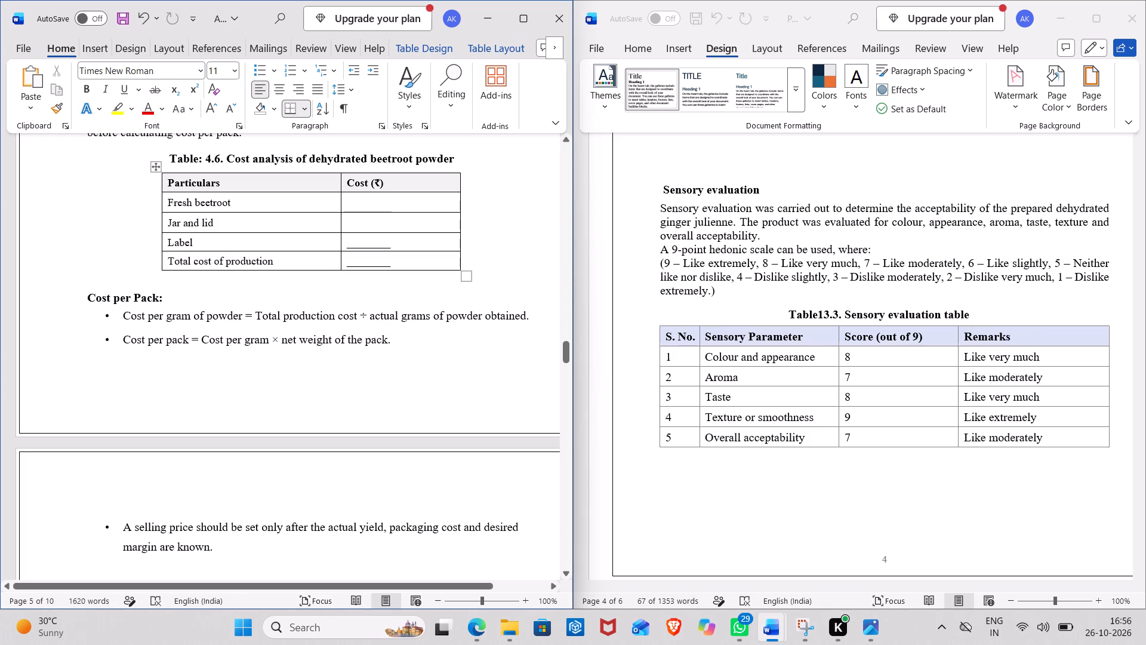
left_click_drag(392, 243, 347, 250)
key("BackSpace")
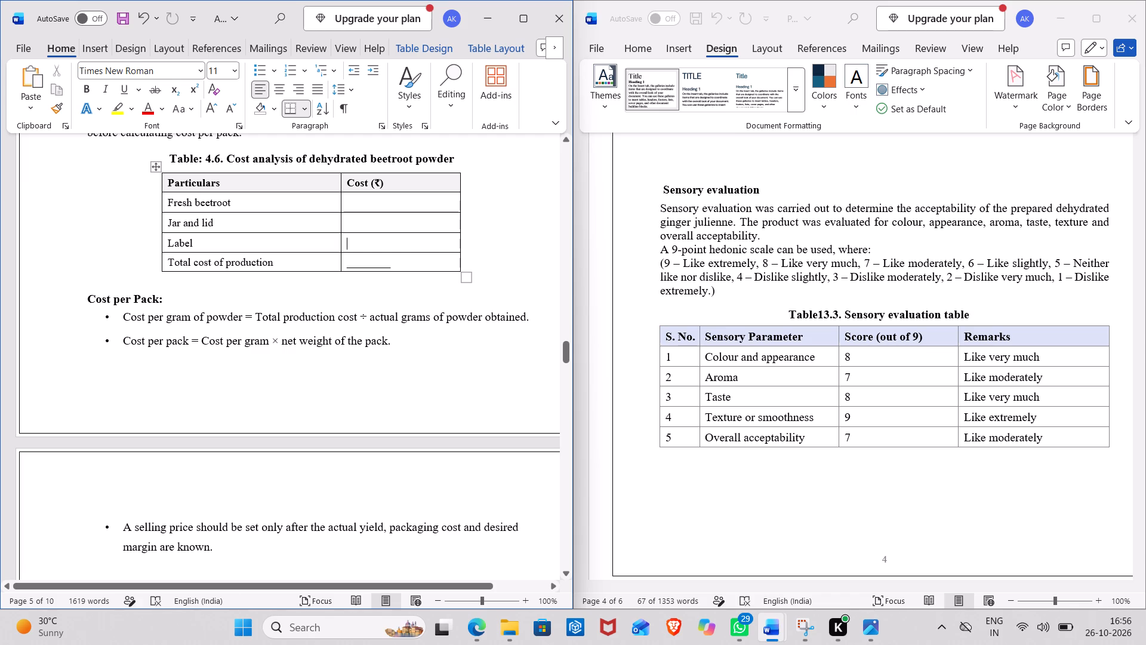
left_click_drag(347, 262, 391, 261)
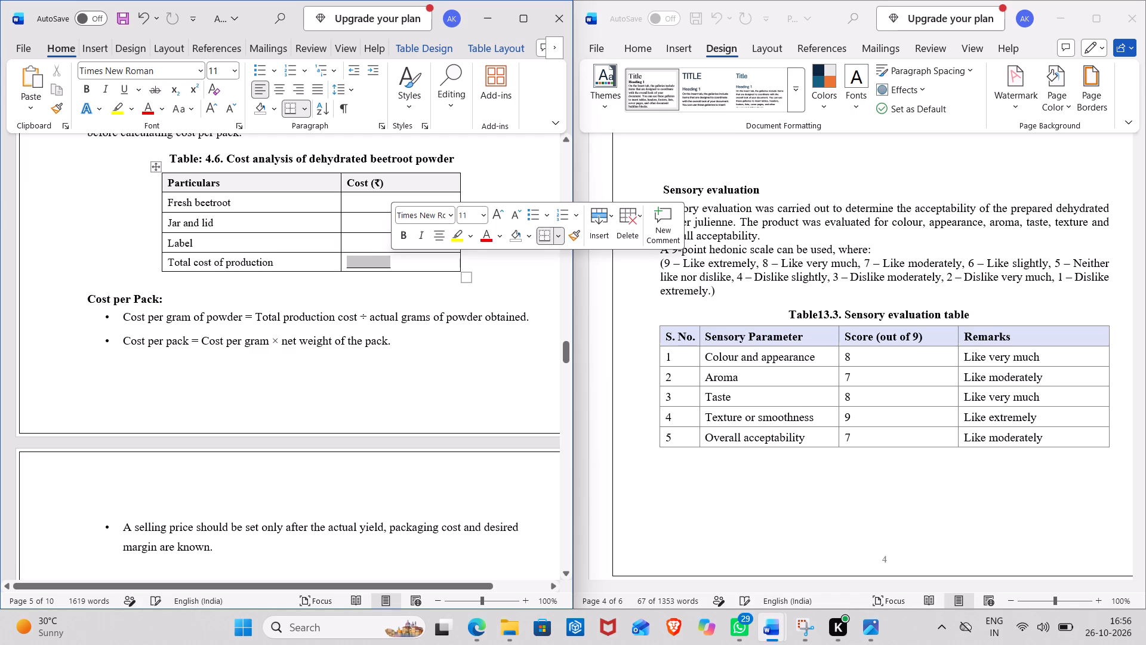
key("BackSpace")
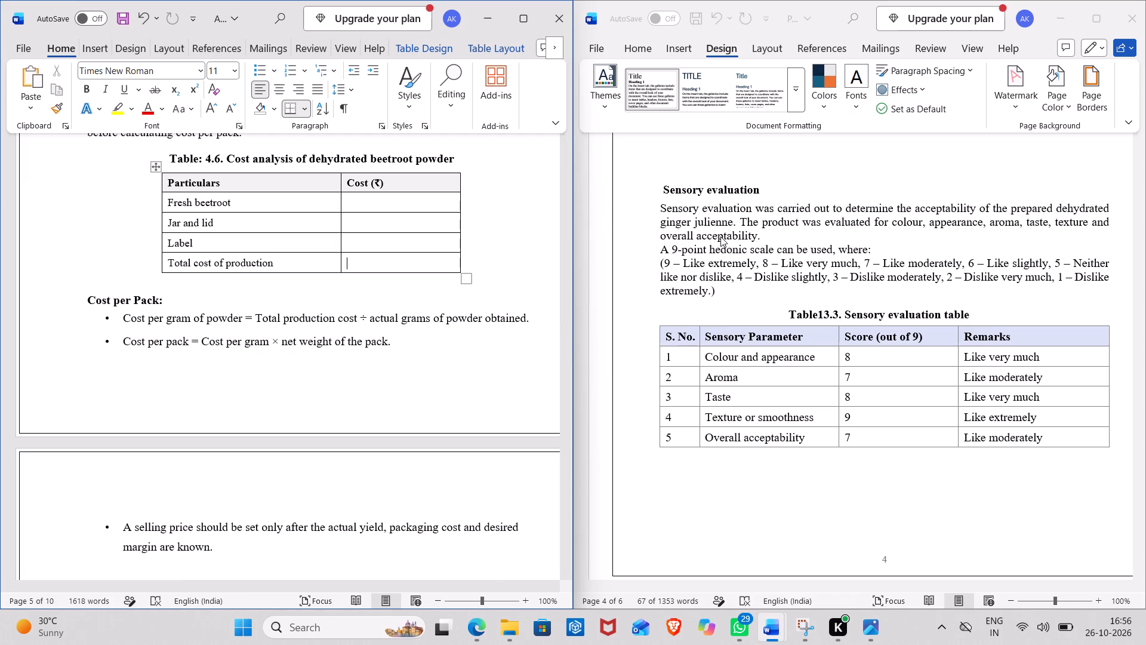
Consult the cost analysis table in the potato powder report as the model for Table 4.6.
scroll(720, 236, "down", 3)
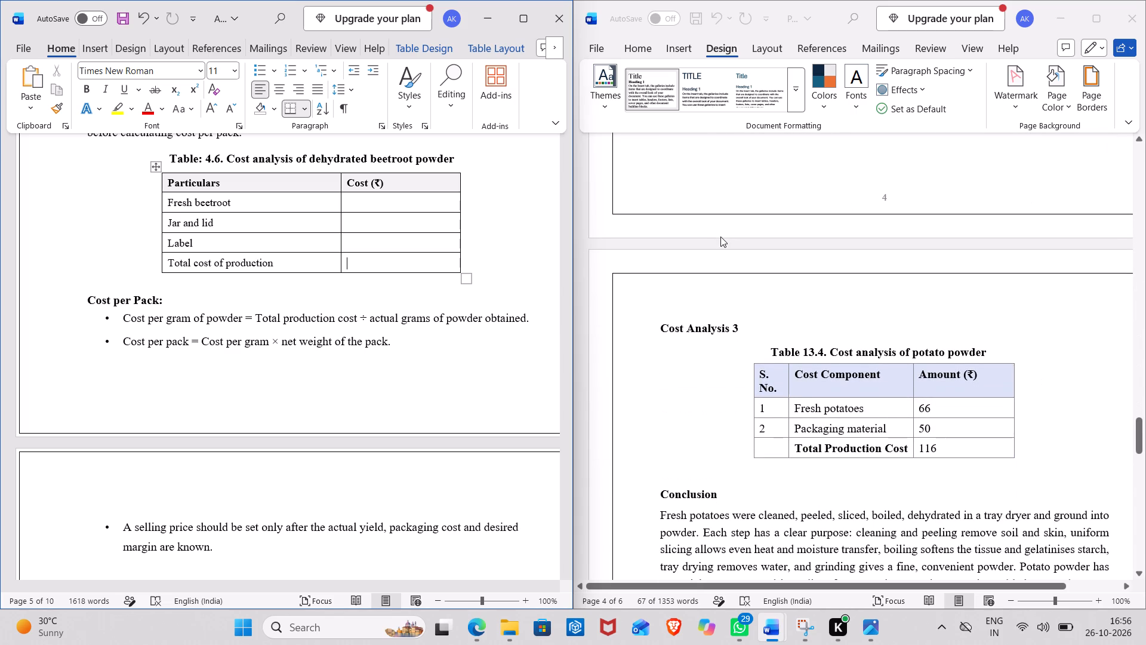
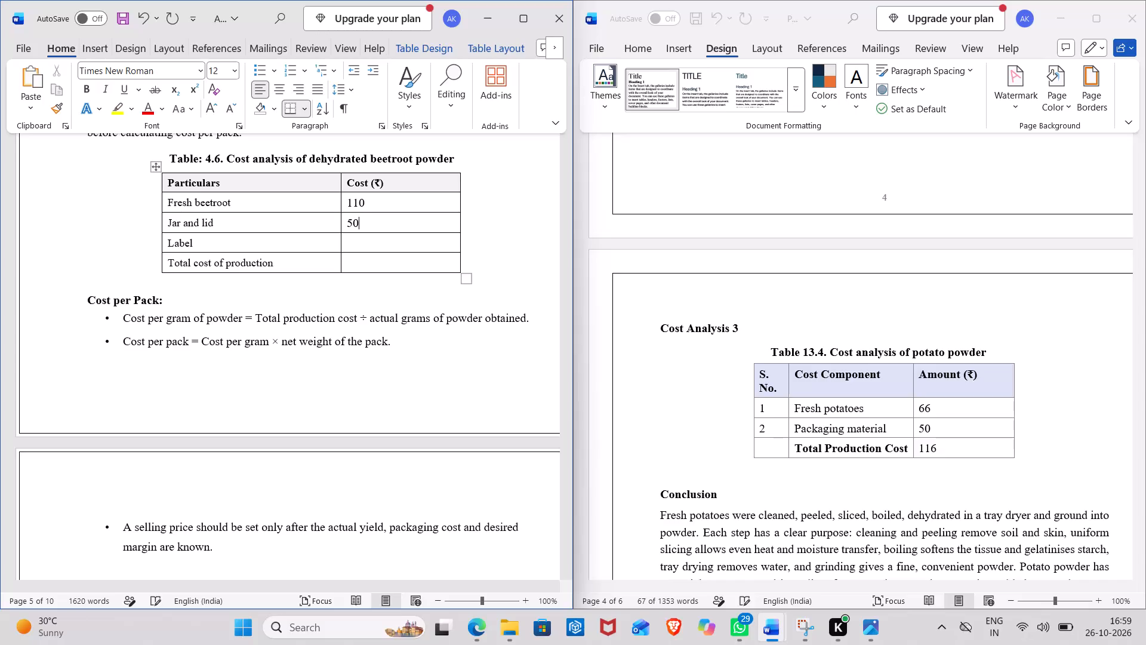
Enter a cost of 50 for Label and 210 for Total cost of production in Table 4.6.
left_click(363, 248)
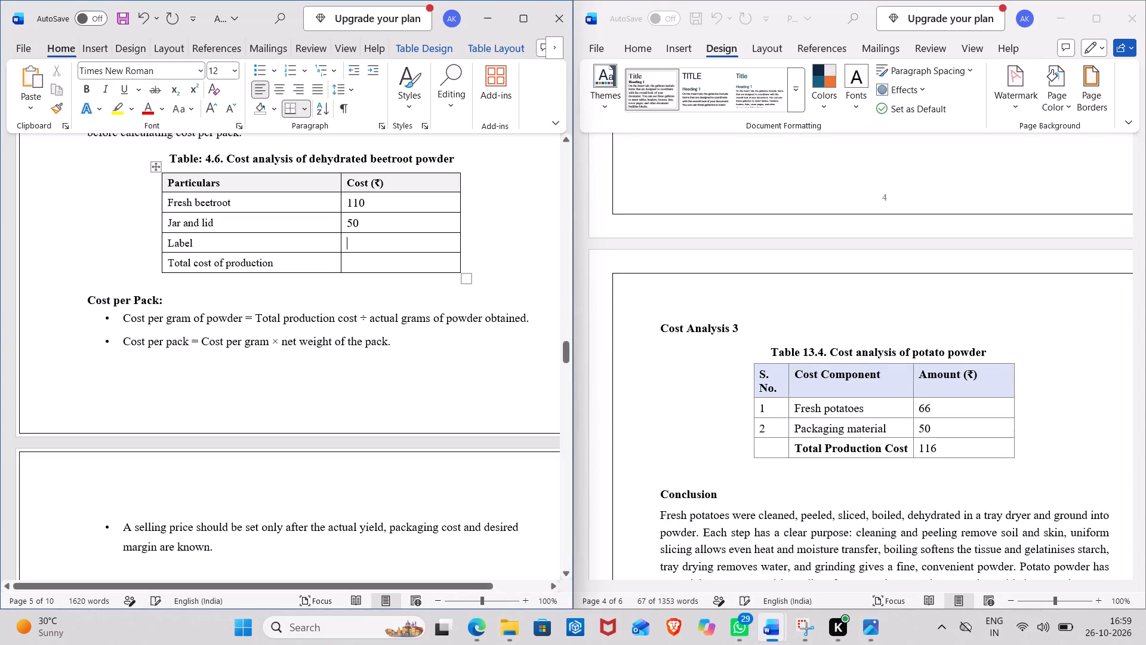
type("50")
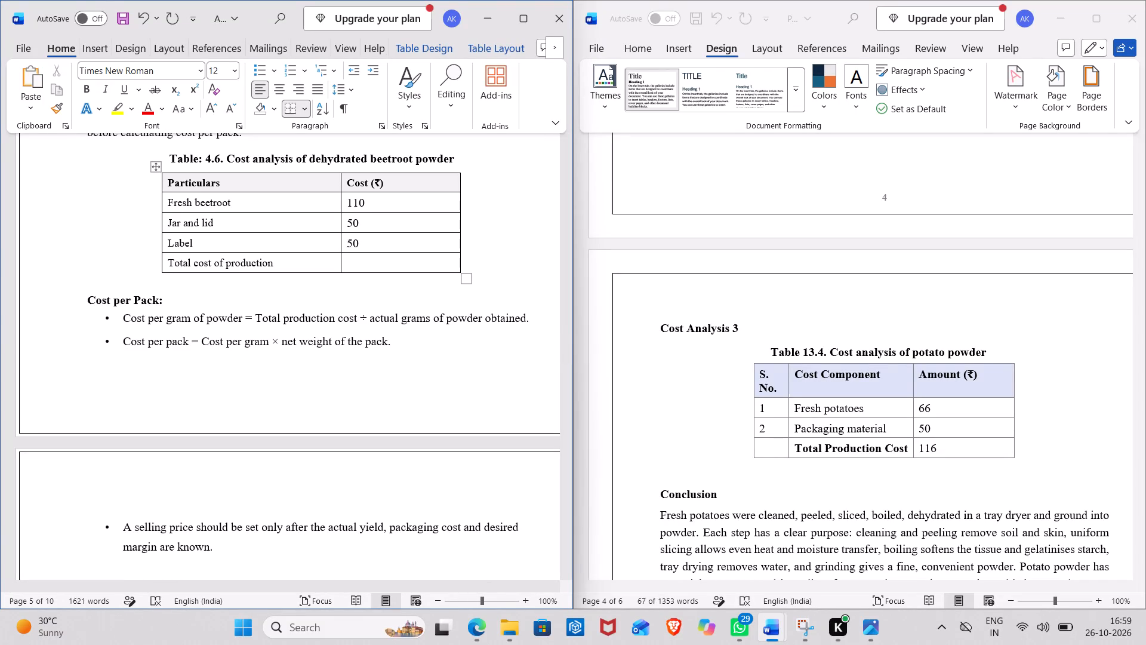
left_click(353, 266)
key("1")
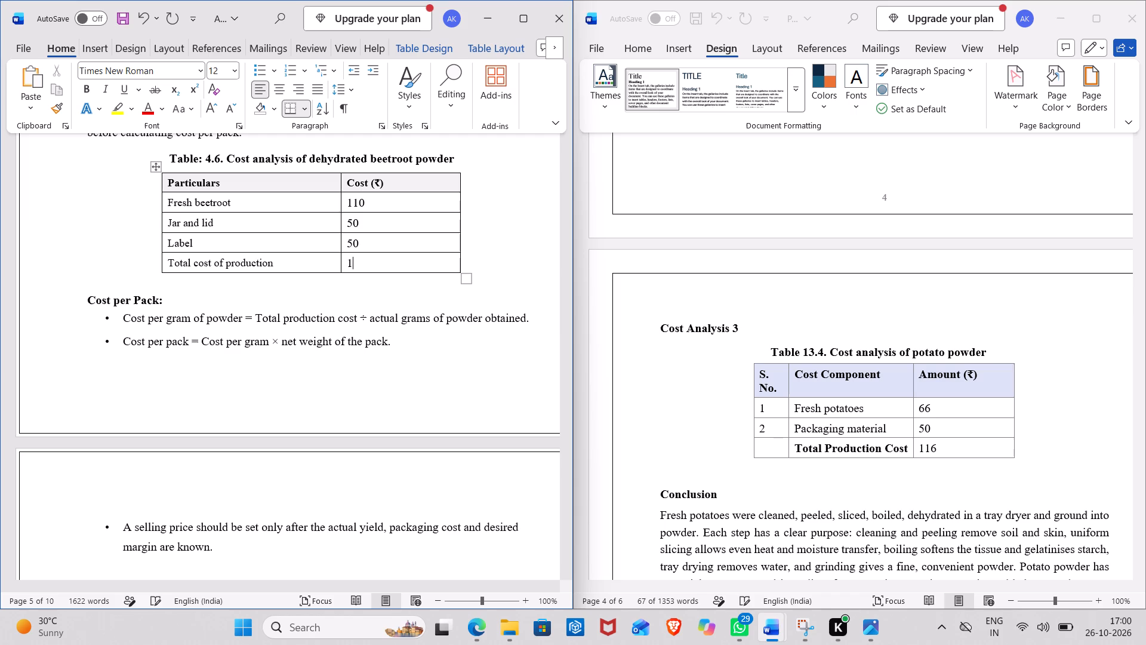
key("BackSpace")
type("210")
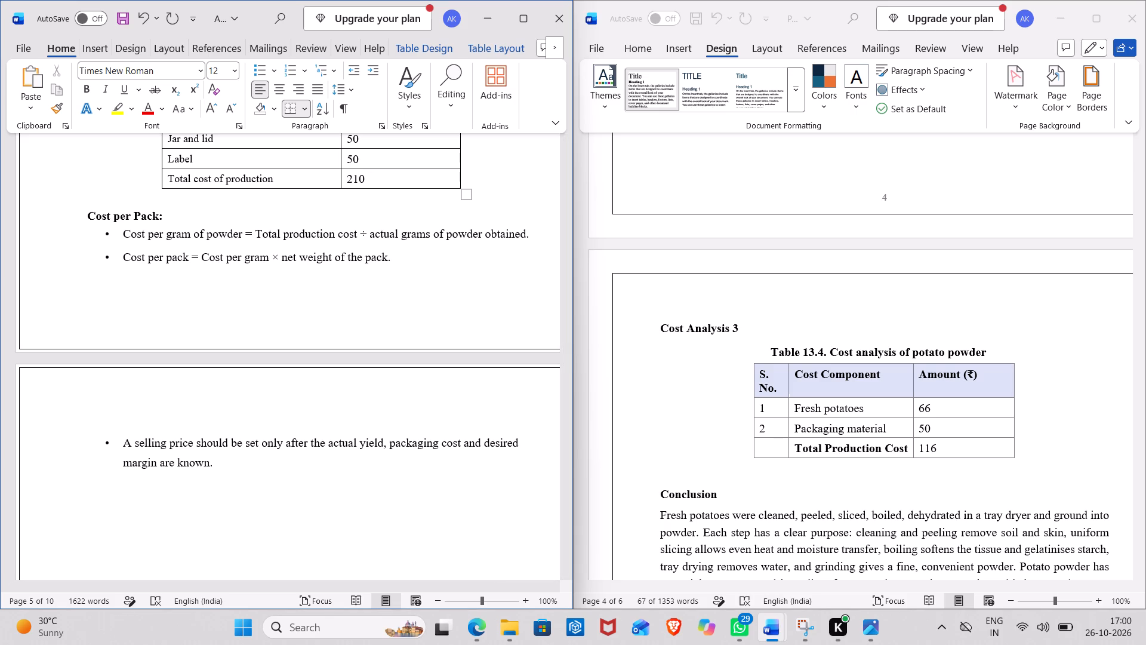
Delete the Cost per Pack heading and its three bullet points below Table 4.6.
left_click_drag(90, 216, 435, 366)
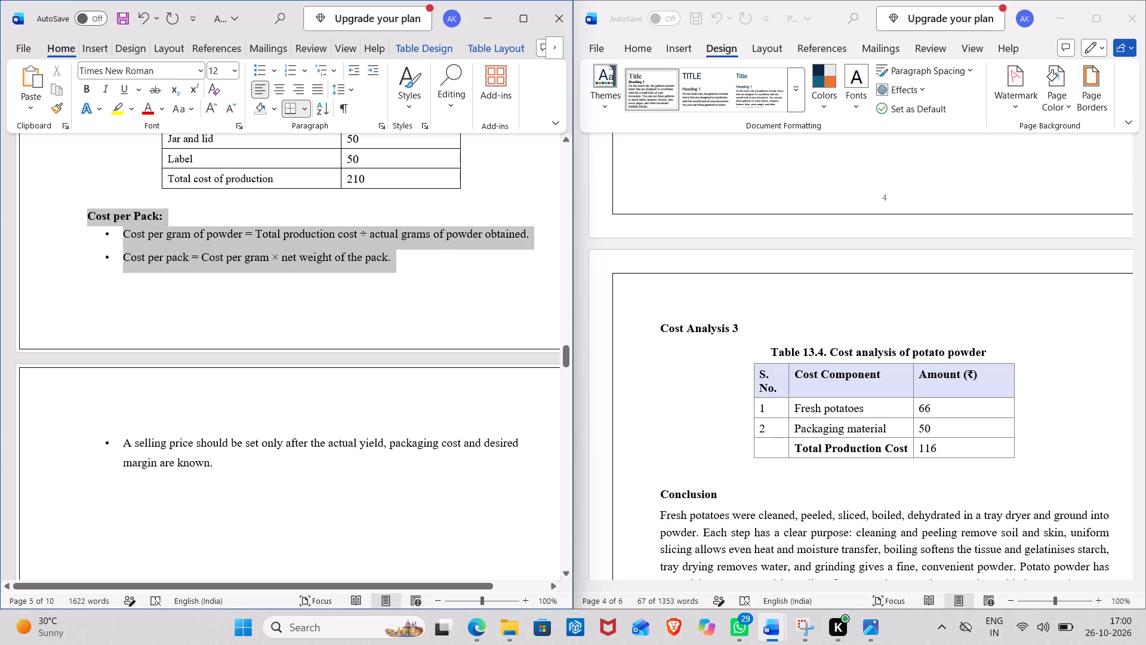
left_click_drag(435, 366, 522, 531)
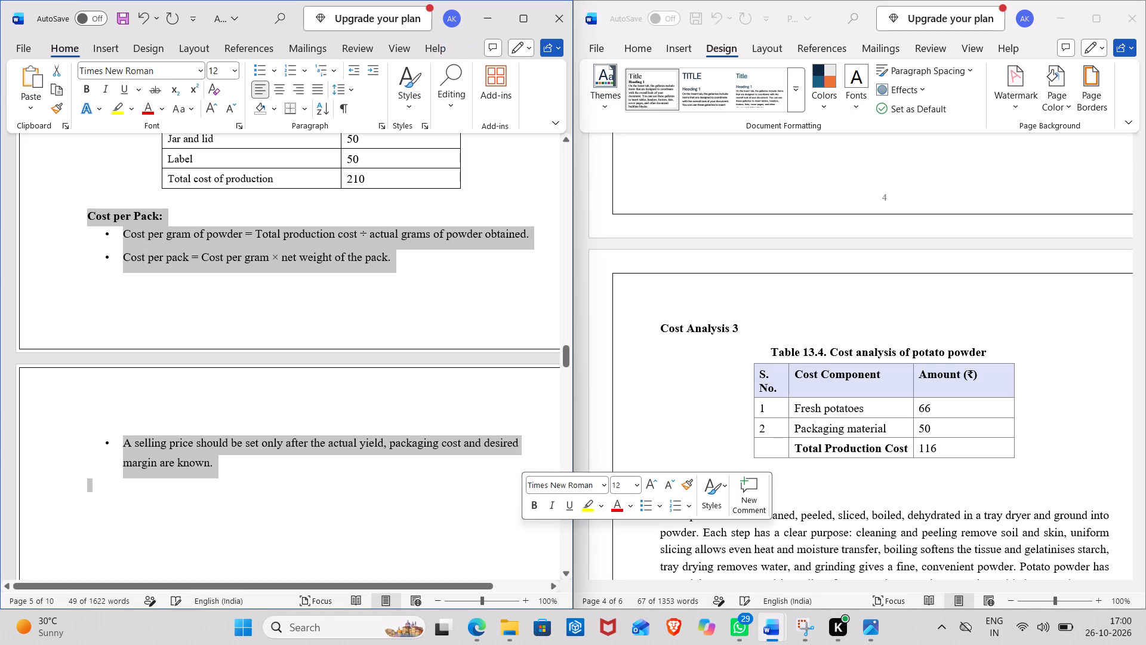
key("BackSpace")
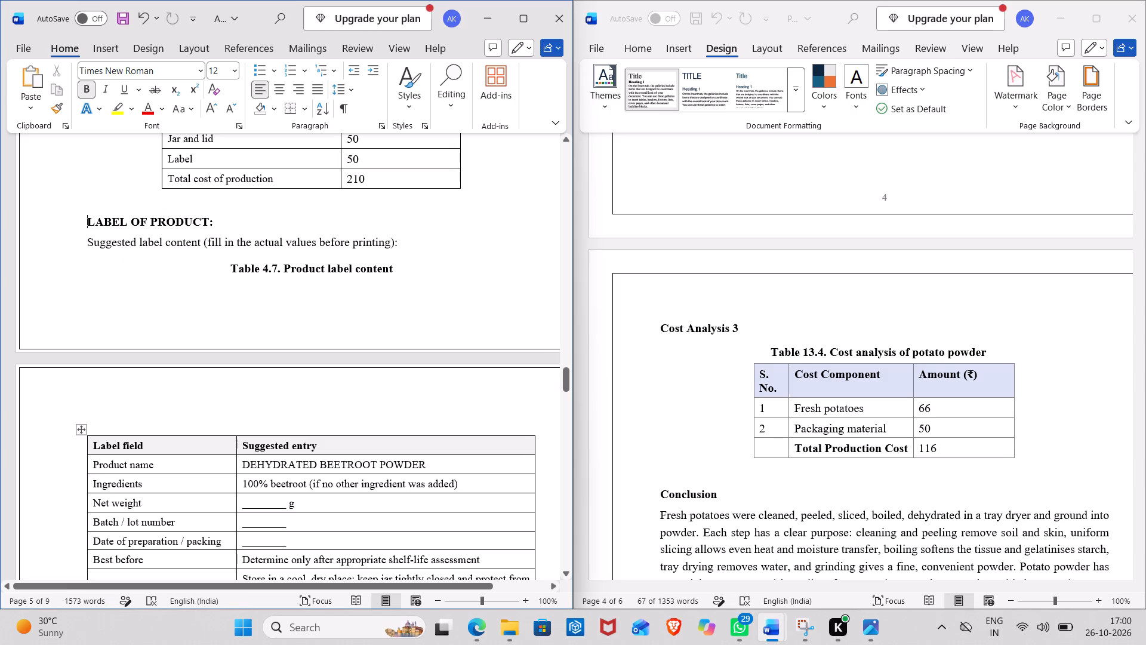
Delete the LABEL OF PRODUCT heading, its introductory line and Table 4.7 with its caption, keeping the Fig 4.3 label image placeholder.
scroll(522, 531, "down", 1)
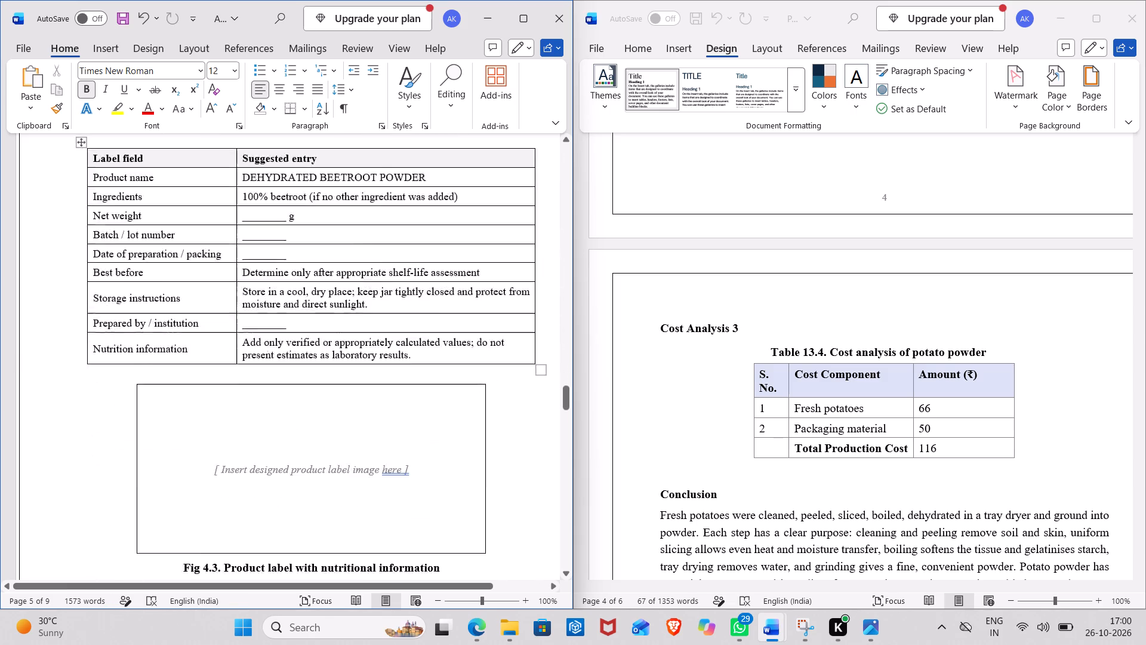
scroll(522, 531, "down", 1)
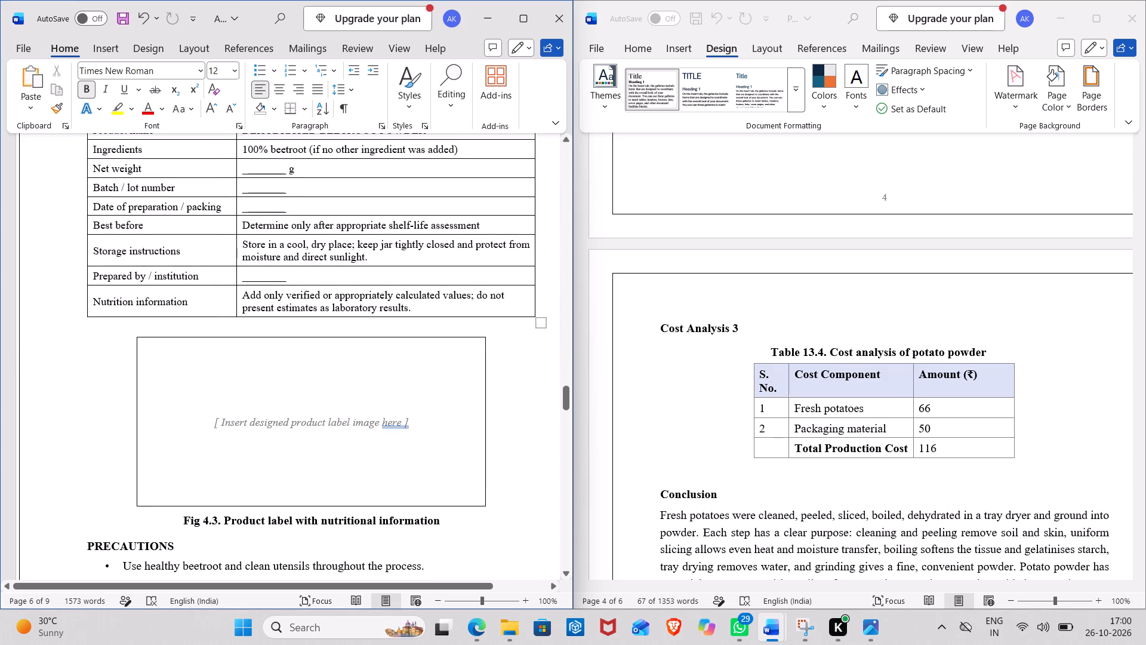
scroll(522, 531, "up", 2)
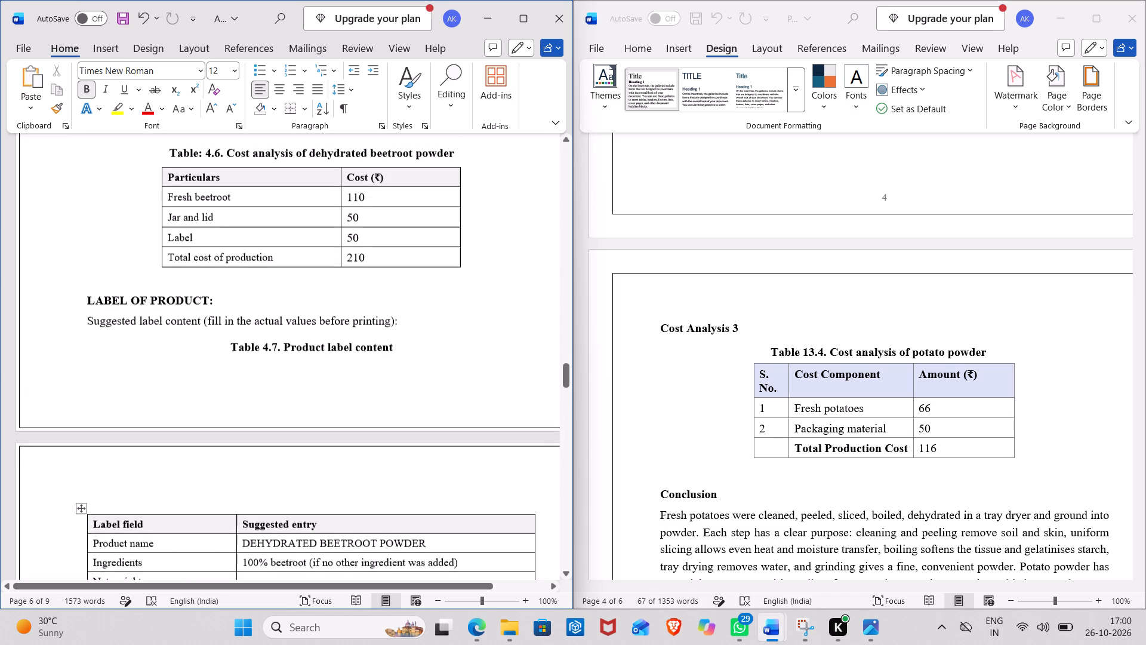
scroll(522, 531, "up", 2)
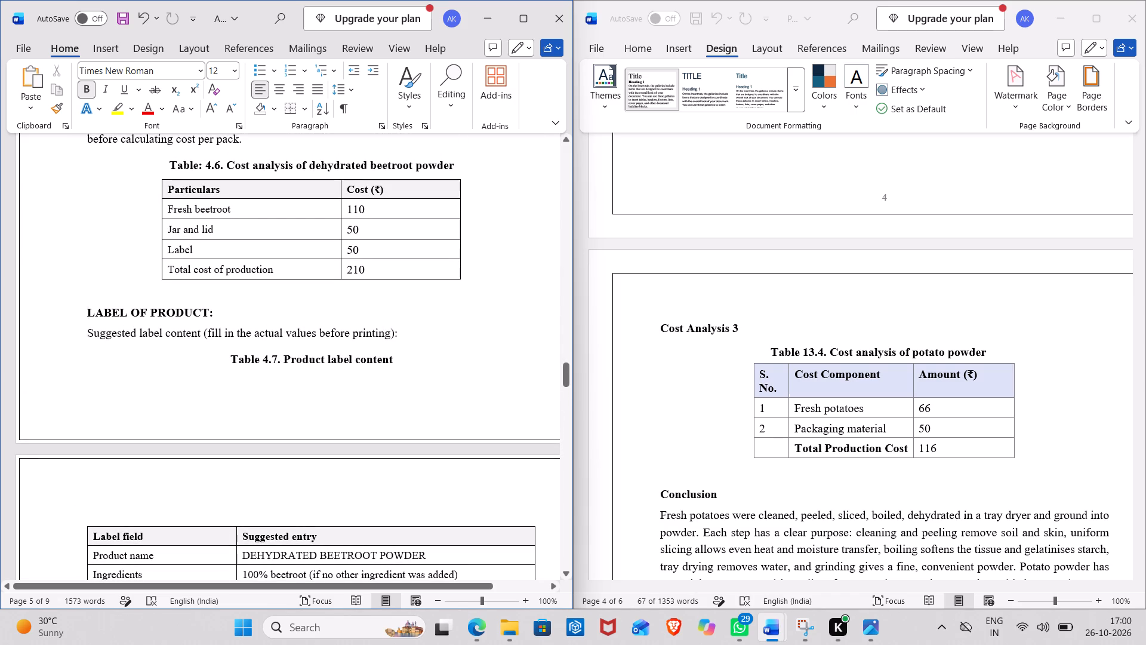
left_click_drag(86, 311, 424, 597)
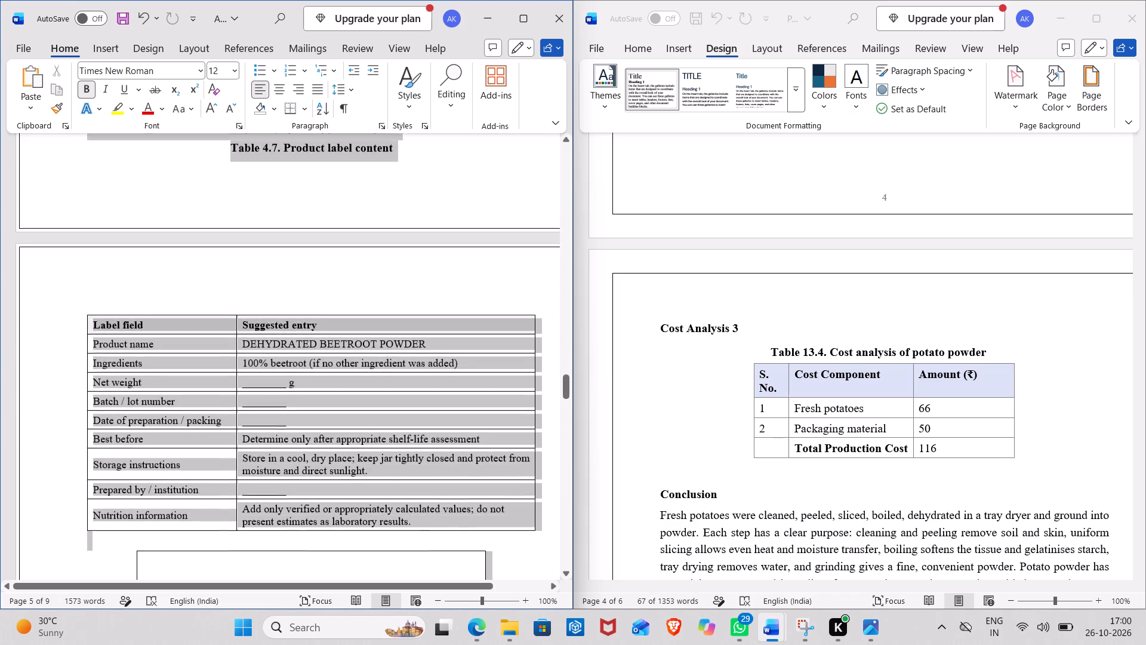
left_click_drag(424, 597, 374, 284)
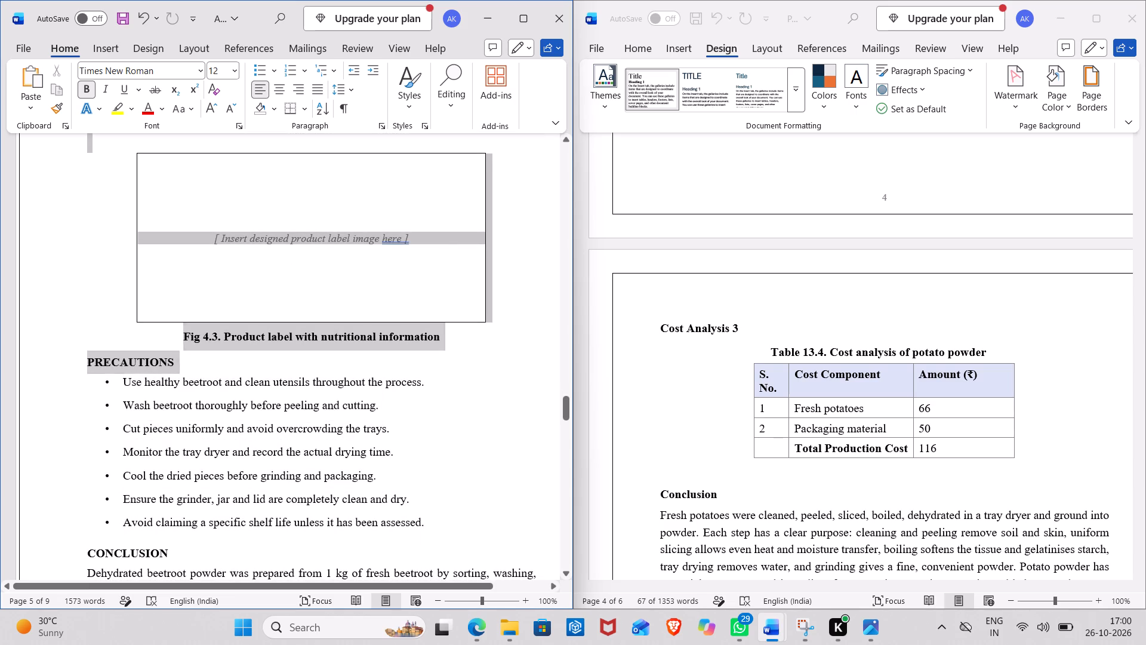
left_click_drag(374, 284, 483, 384)
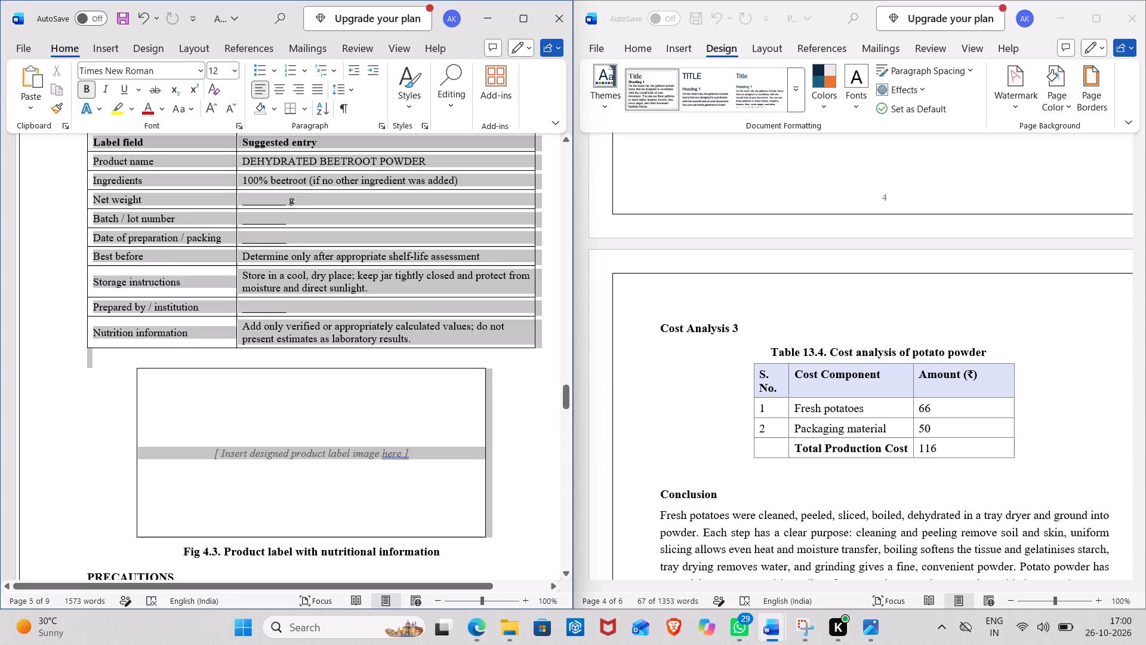
left_click_drag(483, 384, 530, 351)
key("BackSpace")
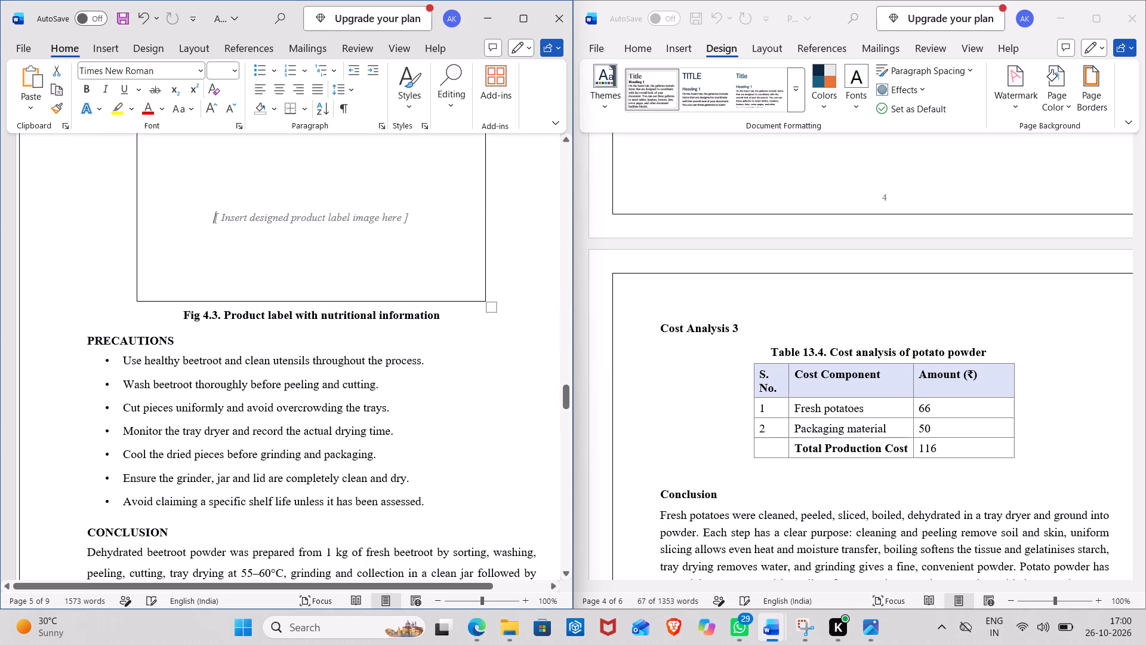
Delete the PRECAUTIONS heading and its bulleted list above the CONCLUSION section.
scroll(530, 351, "down", 1)
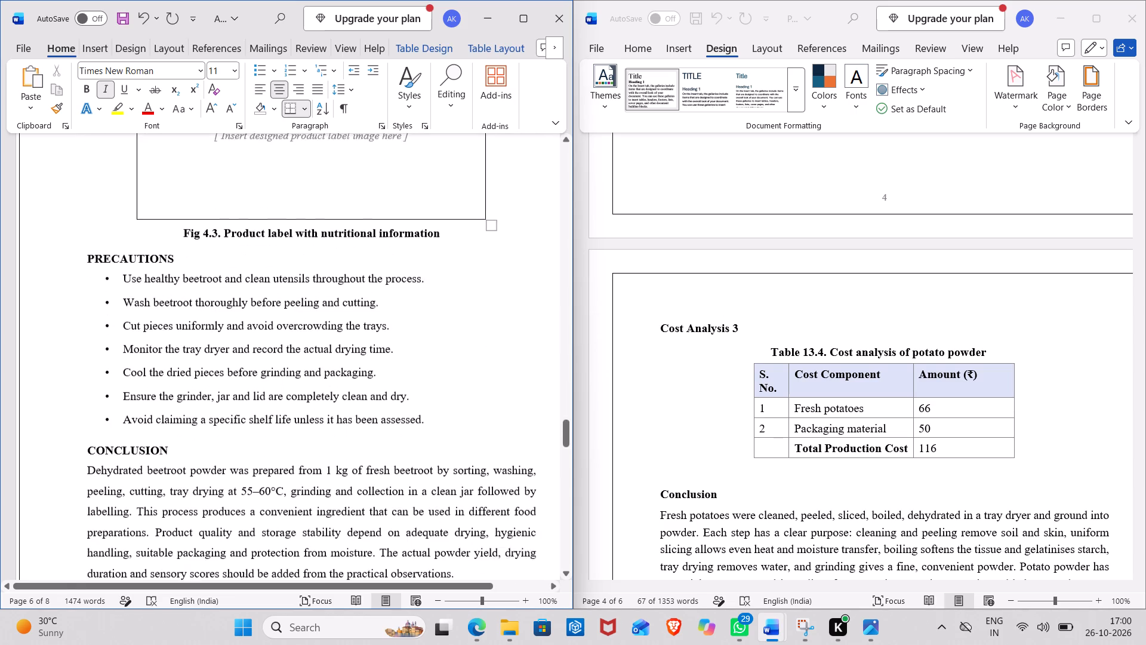
scroll(530, 351, "down", 2)
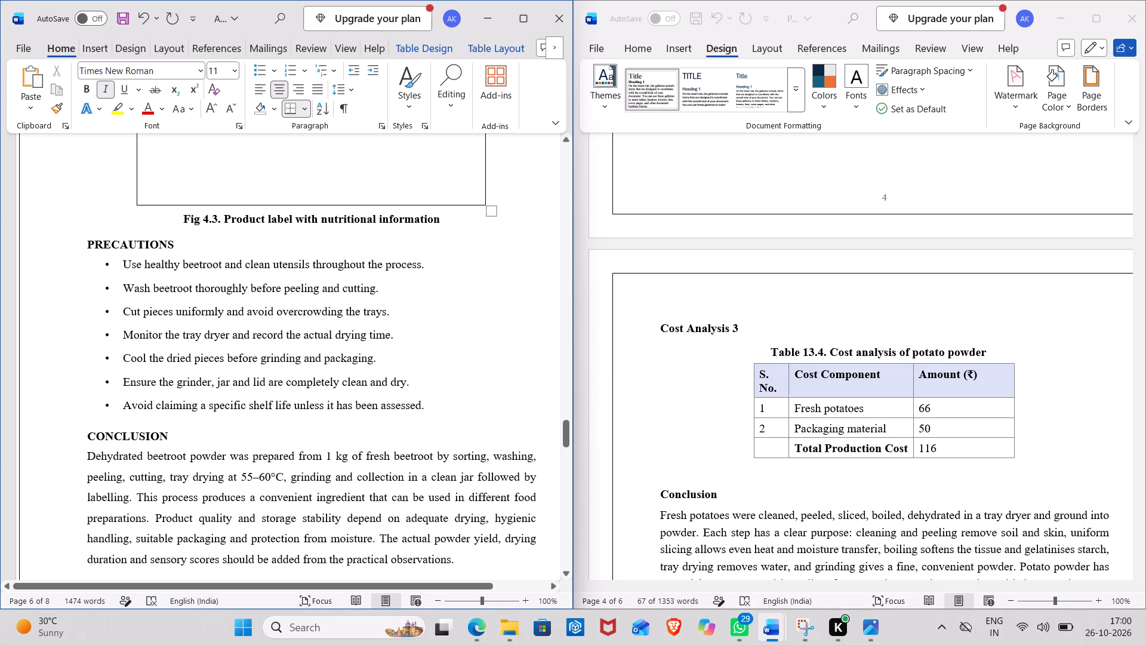
left_click_drag(81, 247, 412, 401)
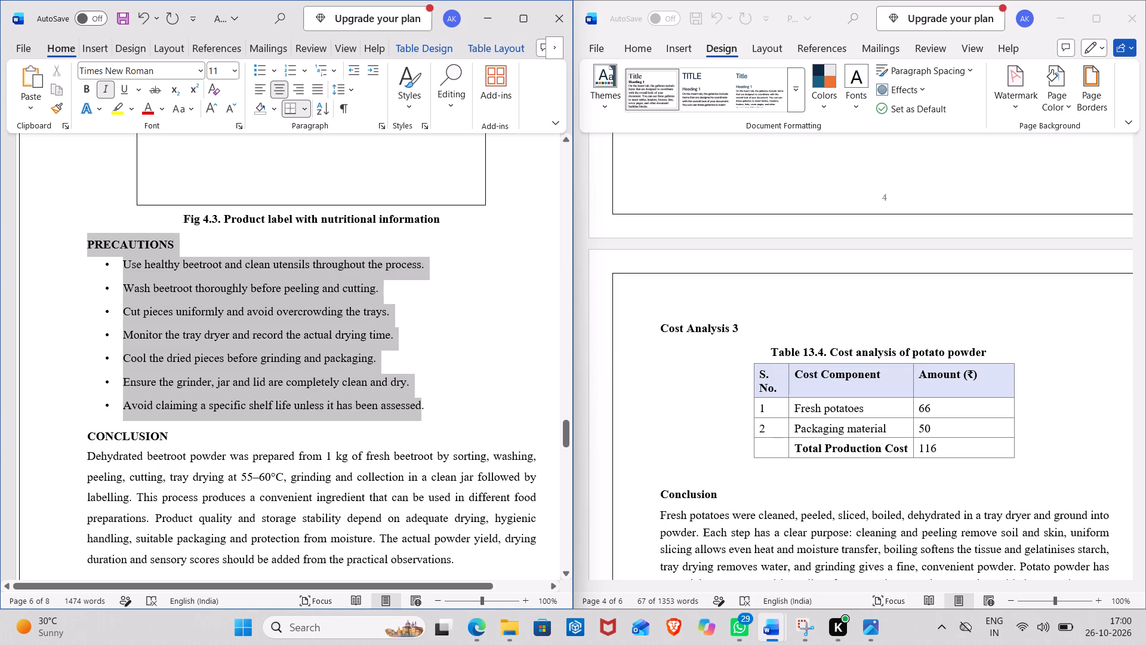
left_click_drag(412, 401, 419, 411)
key("BackSpace")
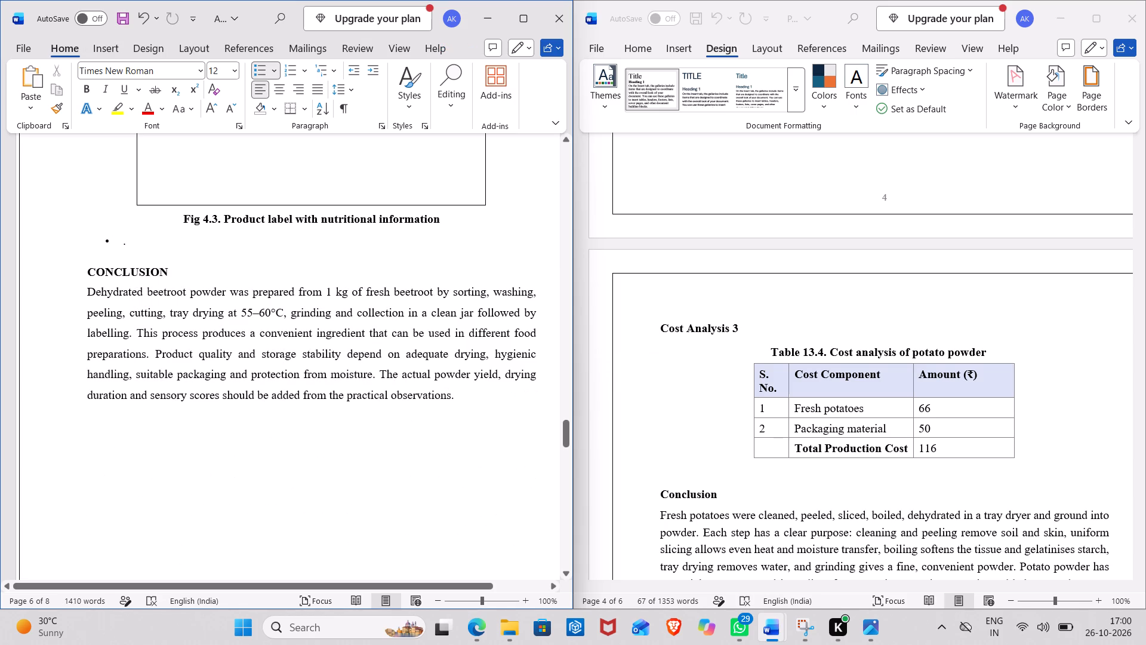
key("BackSpace")
key("BackSpace")
Examine the end of the beetroot report, from the conclusion through the QR-code figure and the references.
scroll(345, 404, "down", 8)
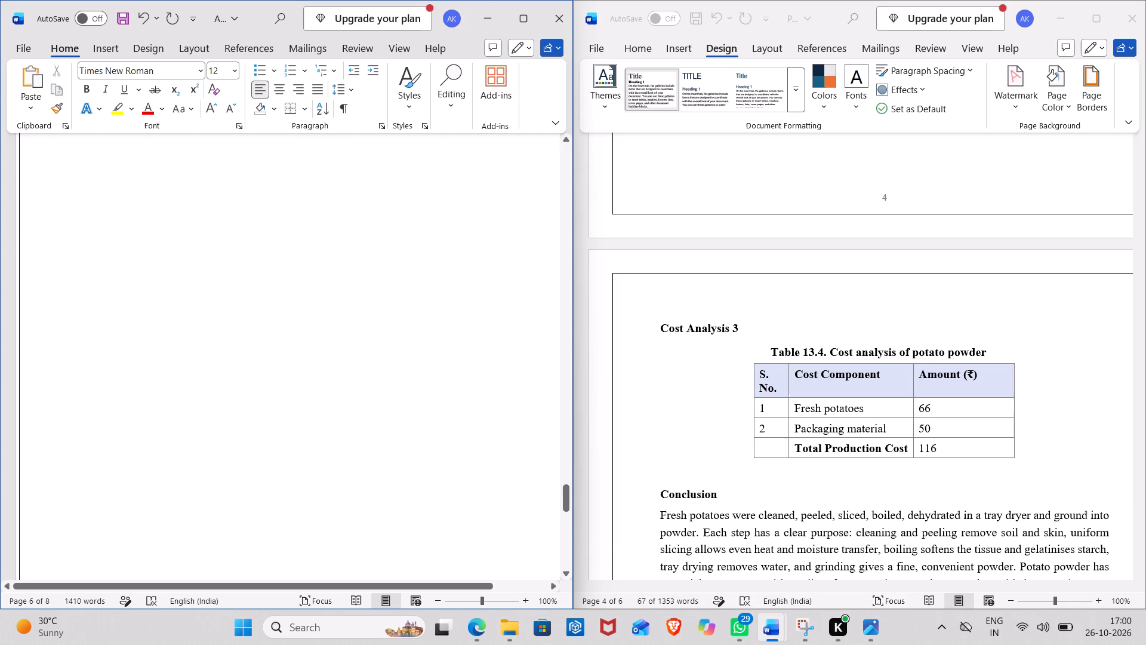
scroll(345, 404, "down", 3)
scroll(345, 404, "up", 1)
scroll(345, 404, "down", 1)
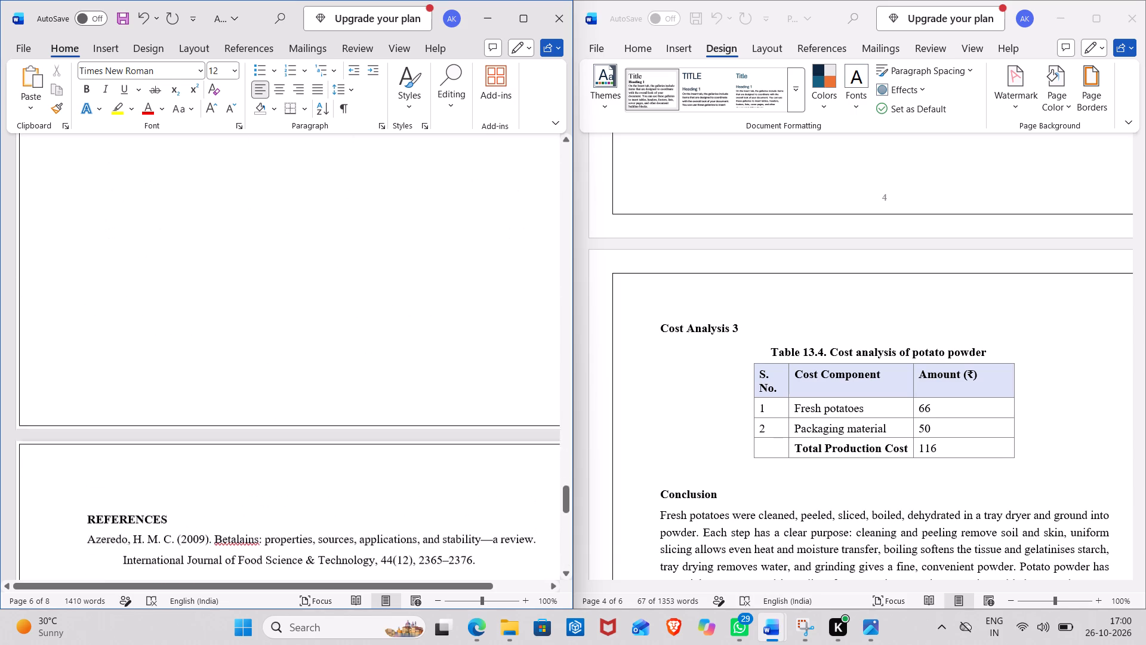
scroll(345, 404, "down", 1)
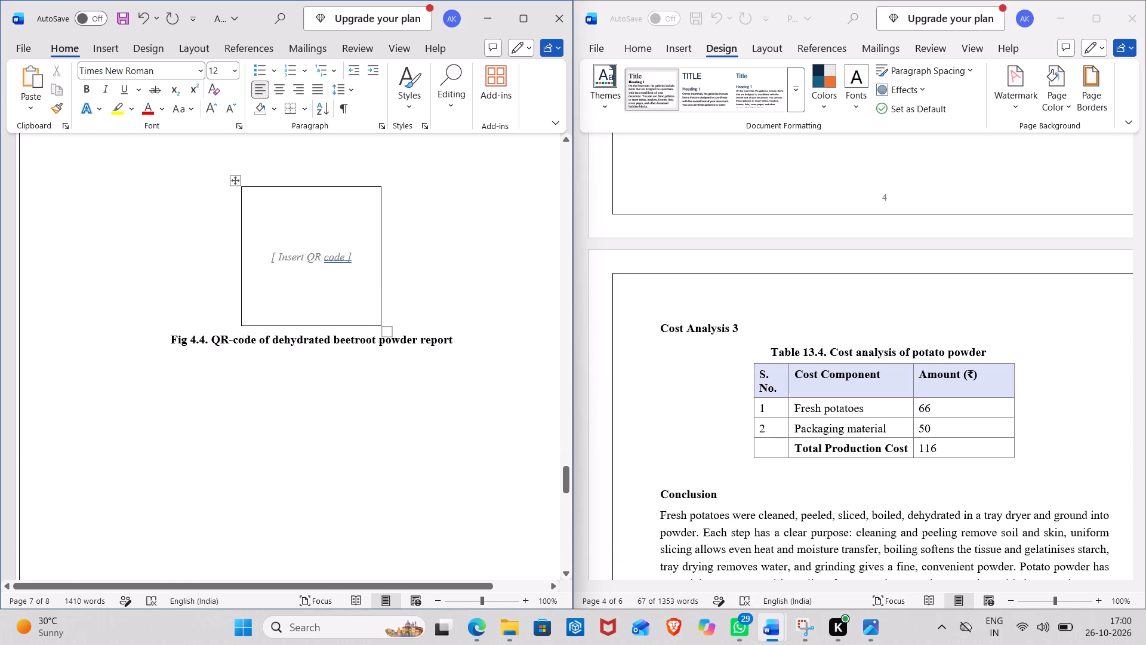
scroll(345, 404, "down", 4)
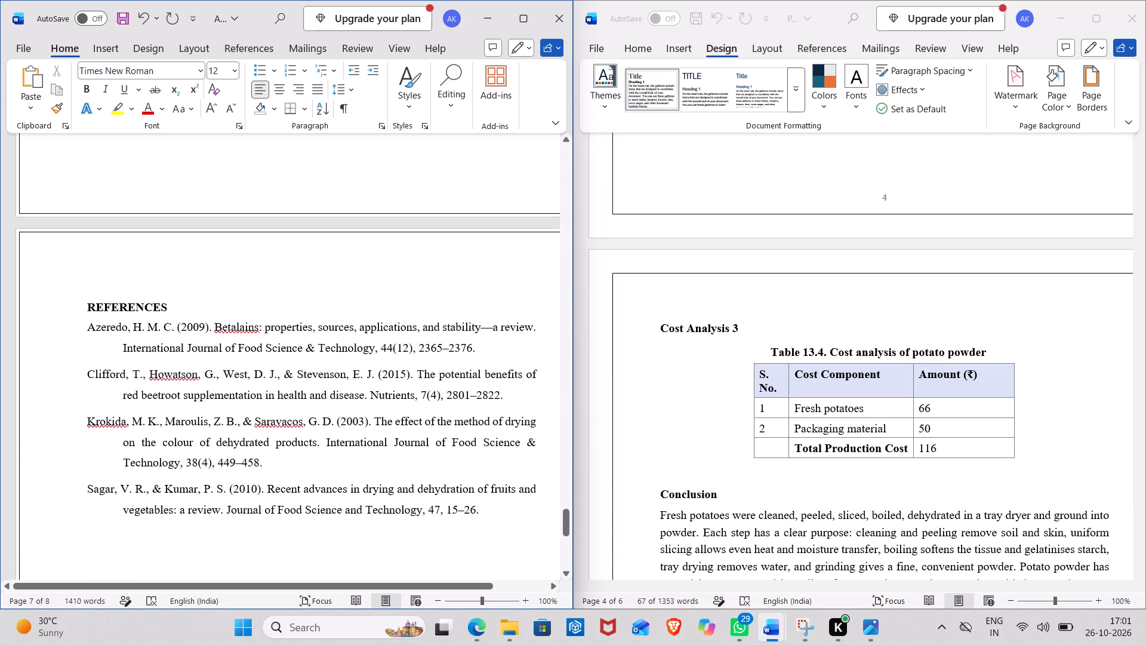
scroll(345, 404, "left", 2)
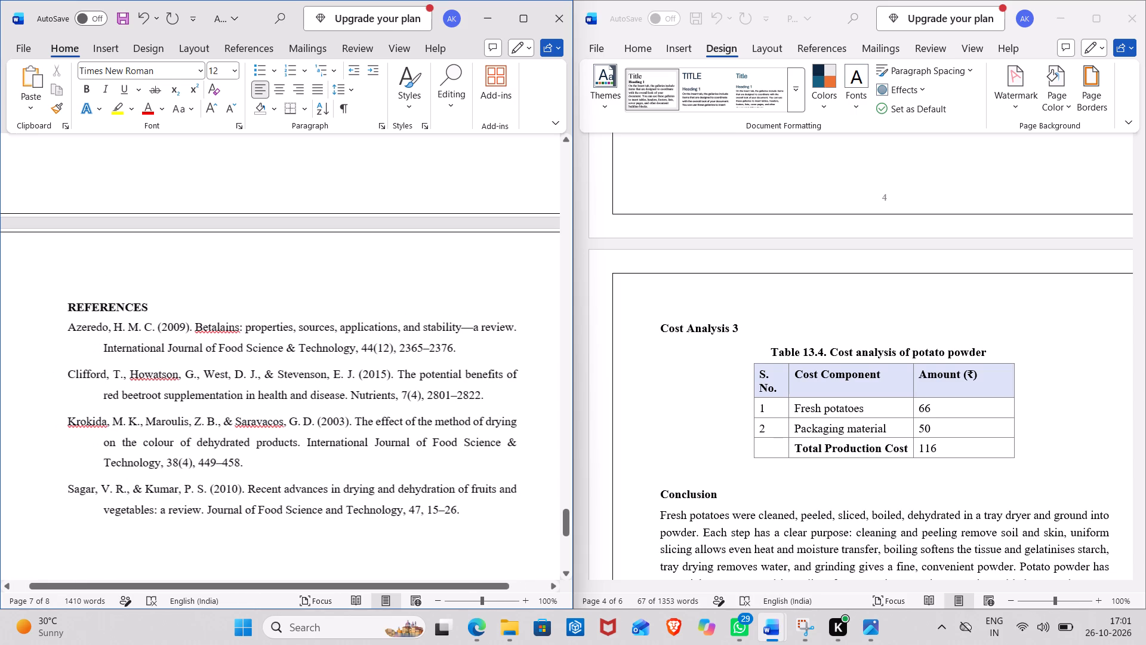
Review the beetroot report's literature review, processing steps, flow chart, photograph placeholders and sensory evaluation section.
scroll(345, 404, "up", 4)
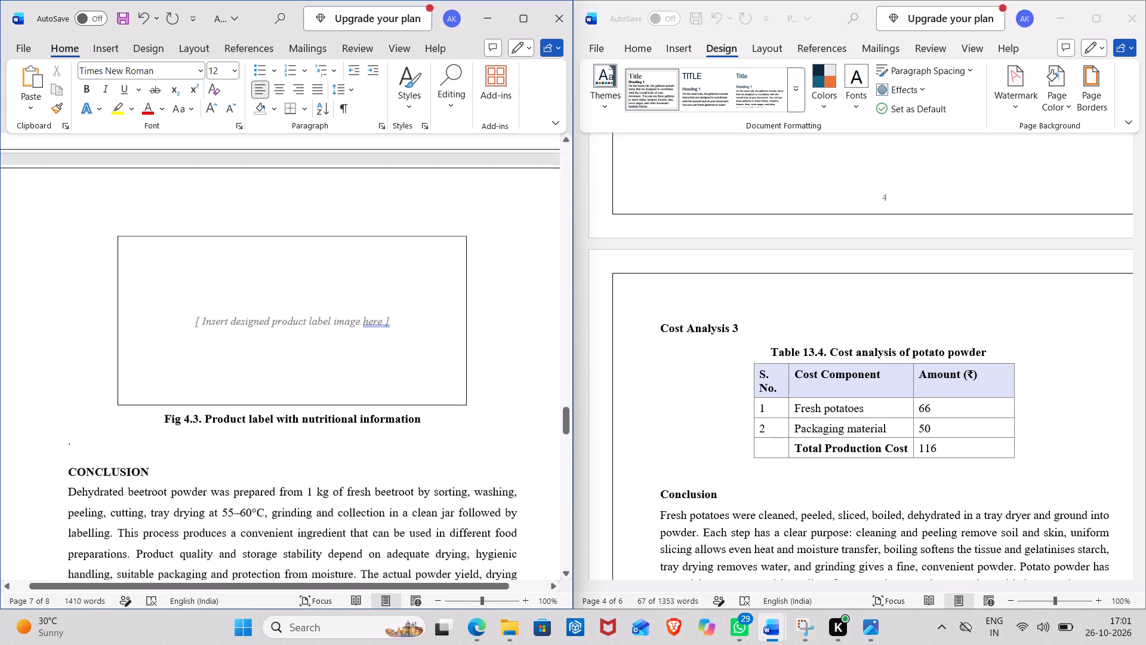
scroll(345, 404, "up", 4)
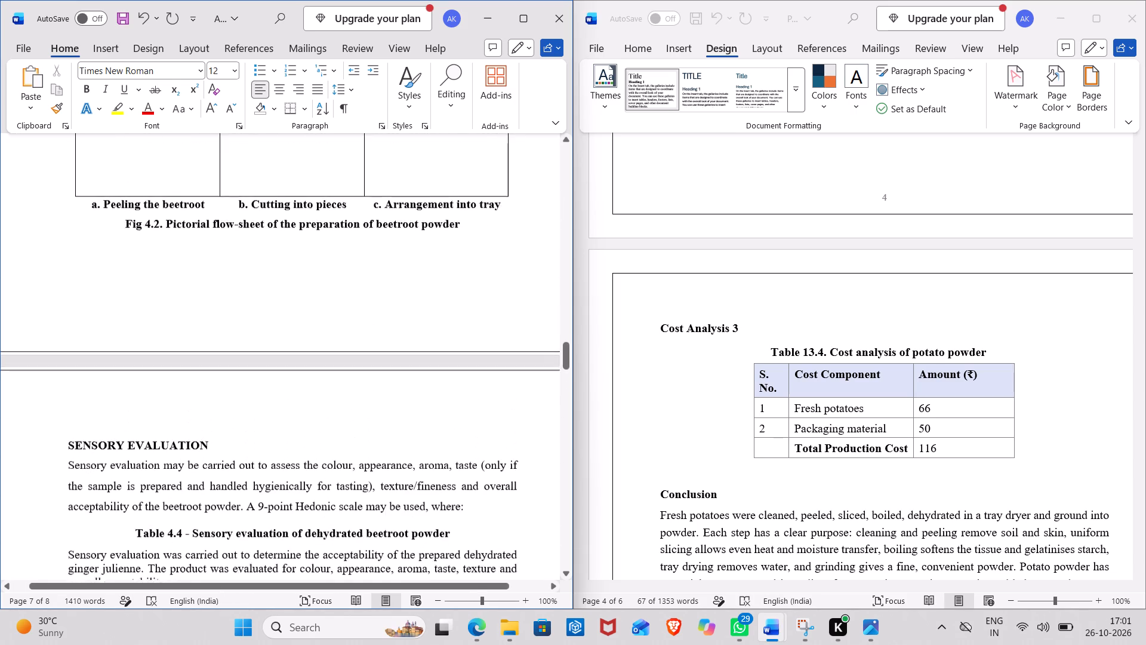
scroll(345, 404, "up", 3)
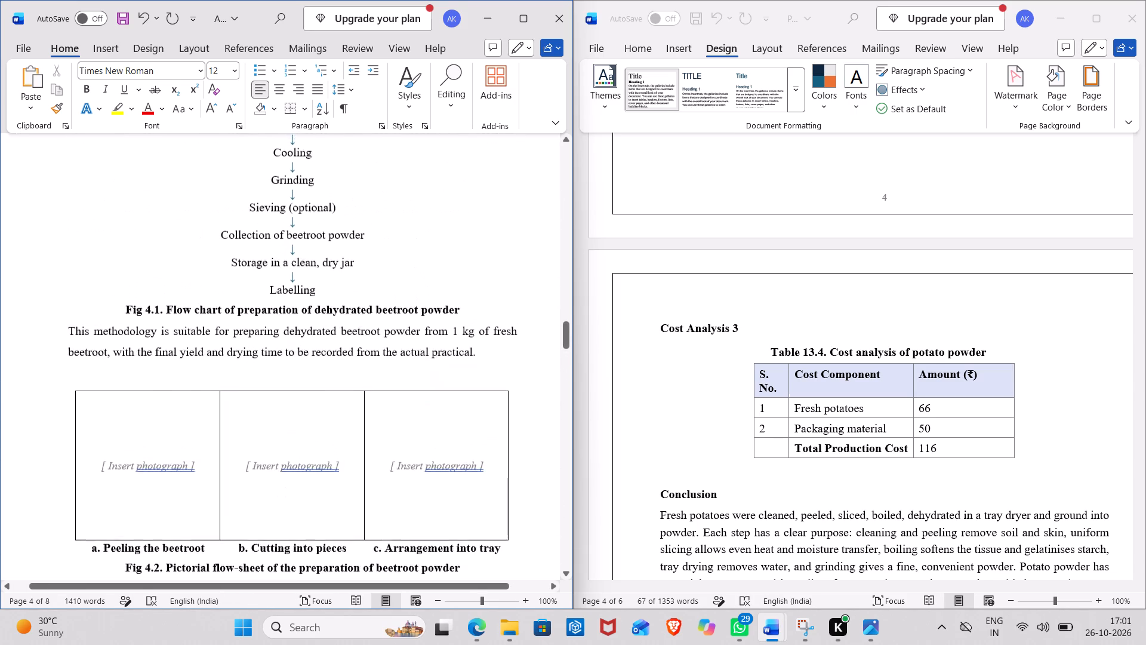
scroll(345, 404, "up", 5)
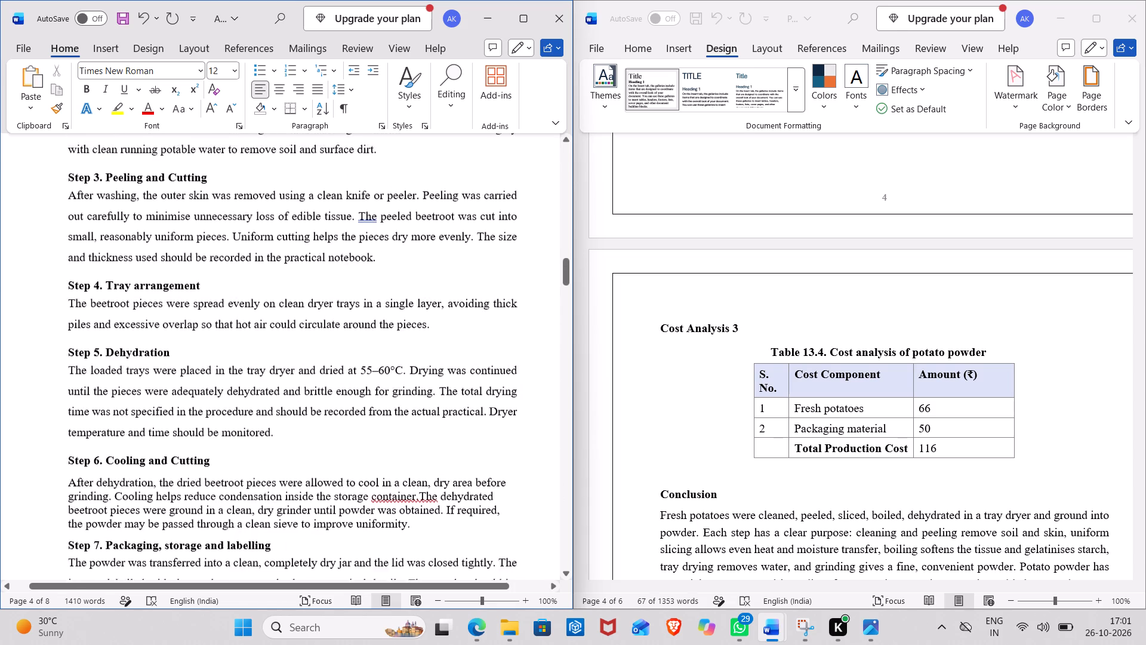
scroll(345, 404, "up", 4)
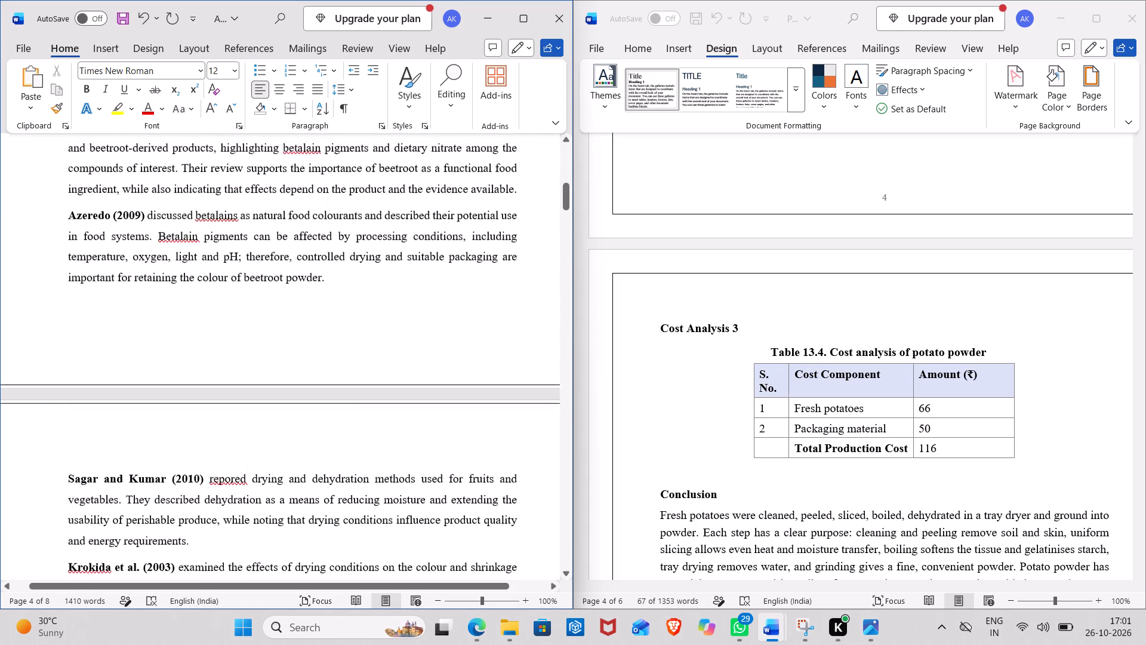
scroll(345, 404, "up", 4)
scroll(345, 404, "down", 3)
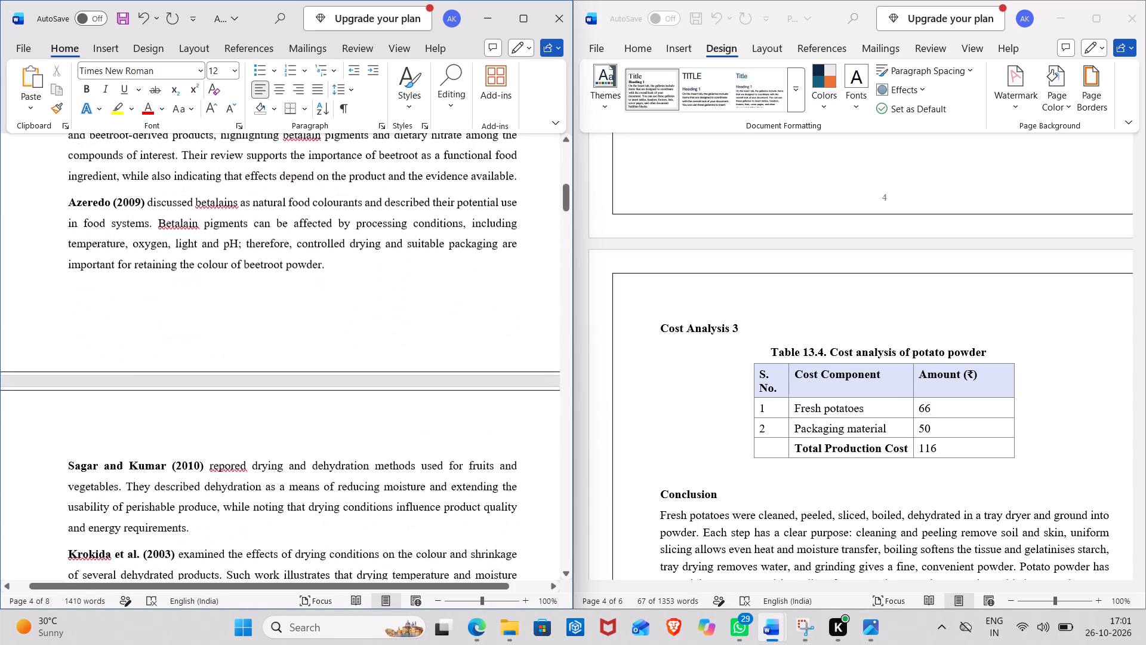
scroll(345, 404, "down", 6)
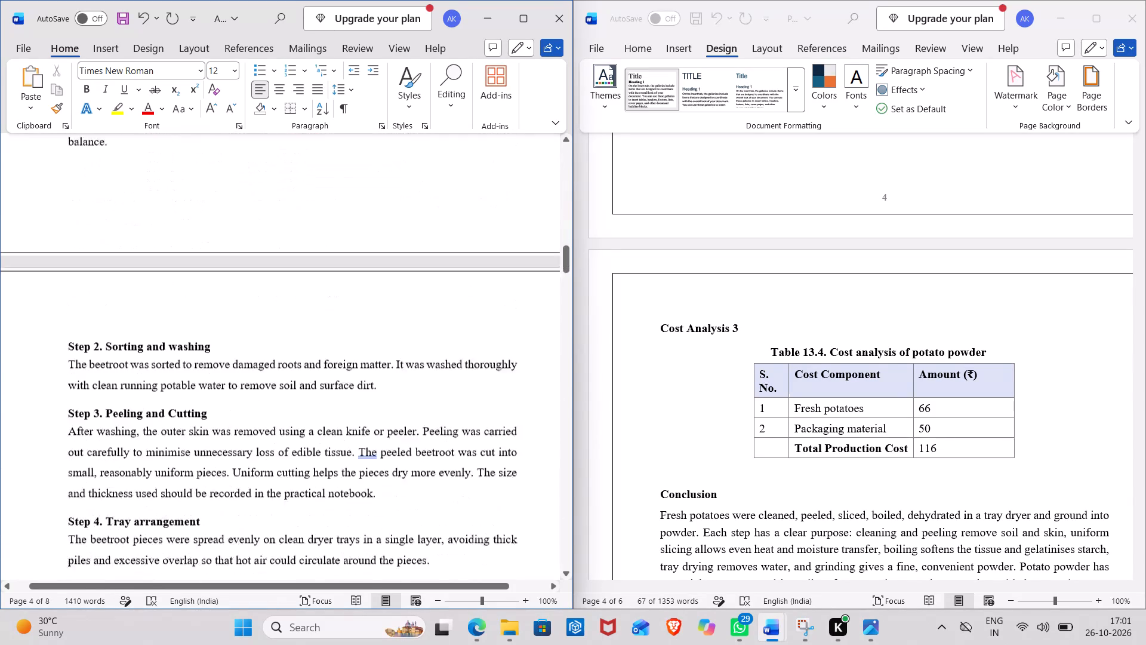
scroll(345, 404, "down", 3)
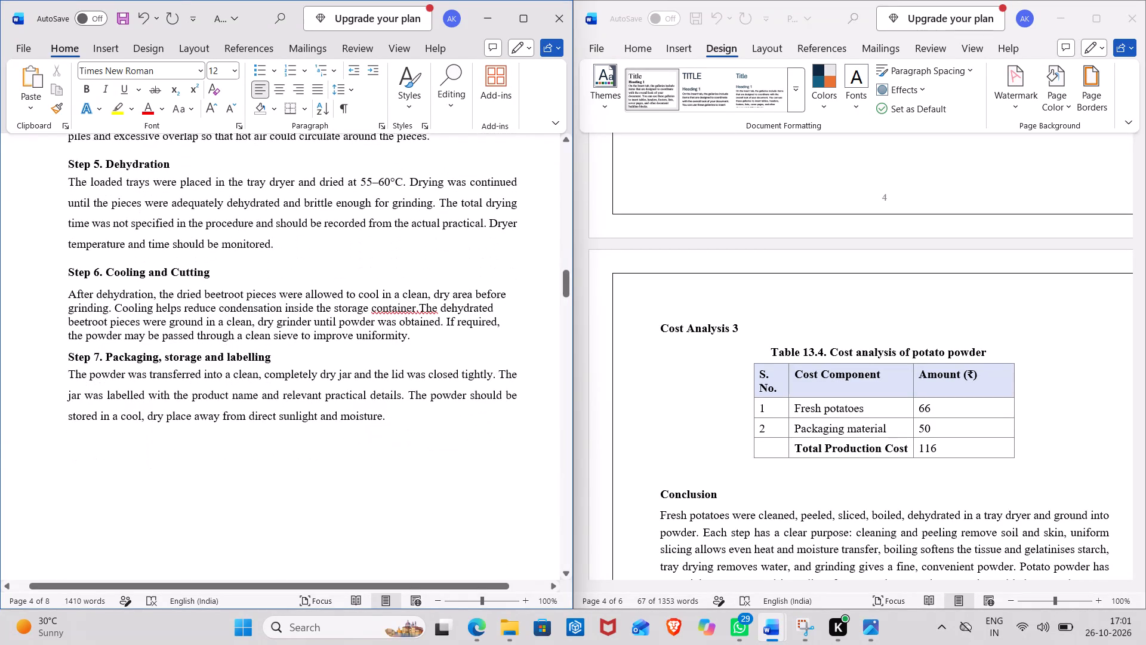
scroll(345, 404, "down", 1)
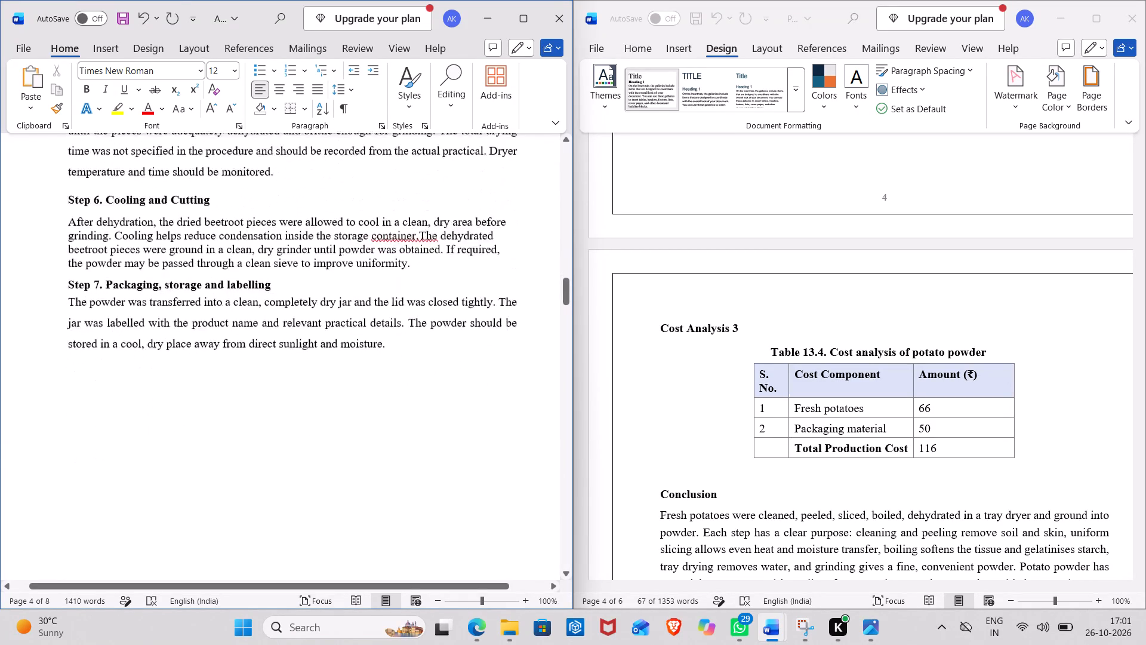
scroll(345, 404, "down", 5)
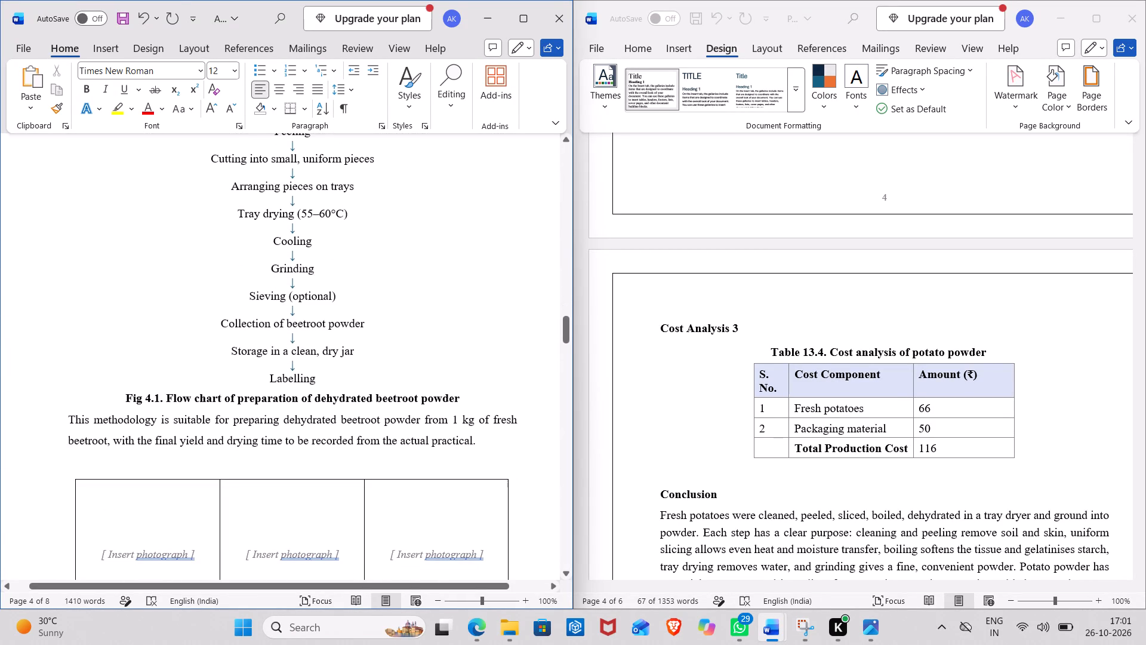
scroll(345, 404, "down", 4)
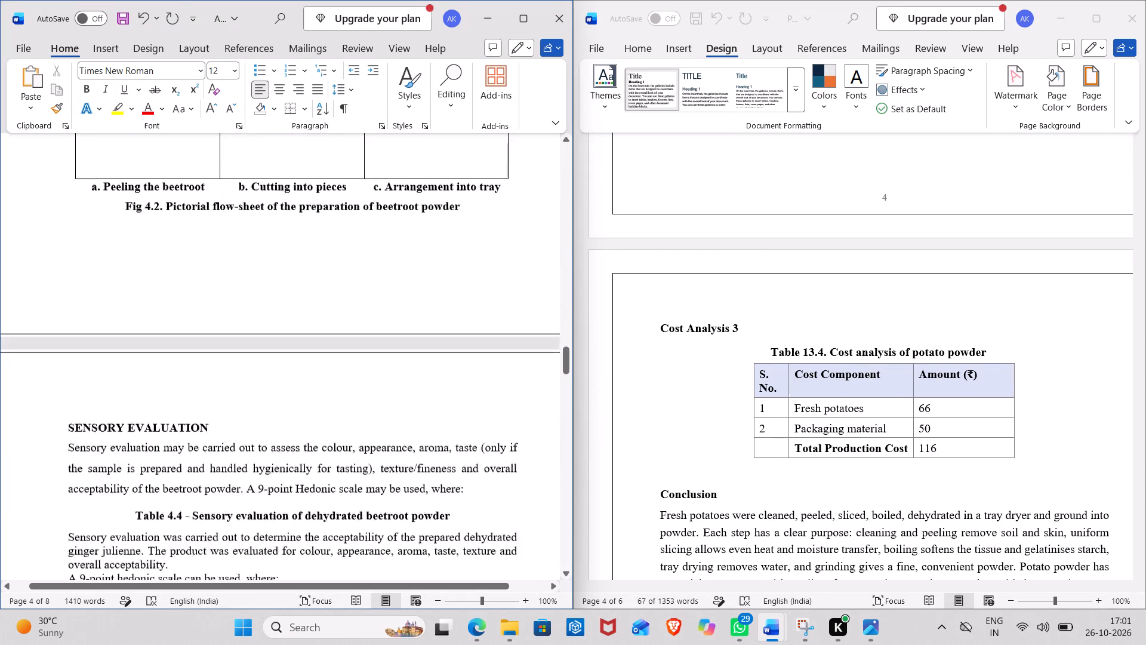
scroll(345, 404, "down", 3)
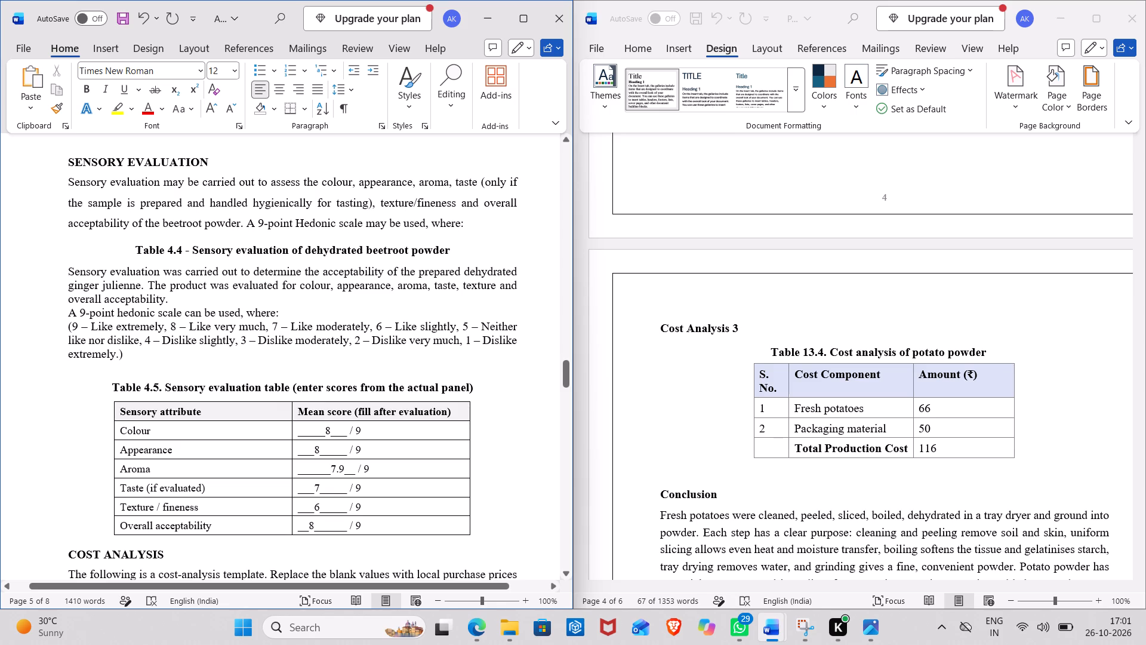
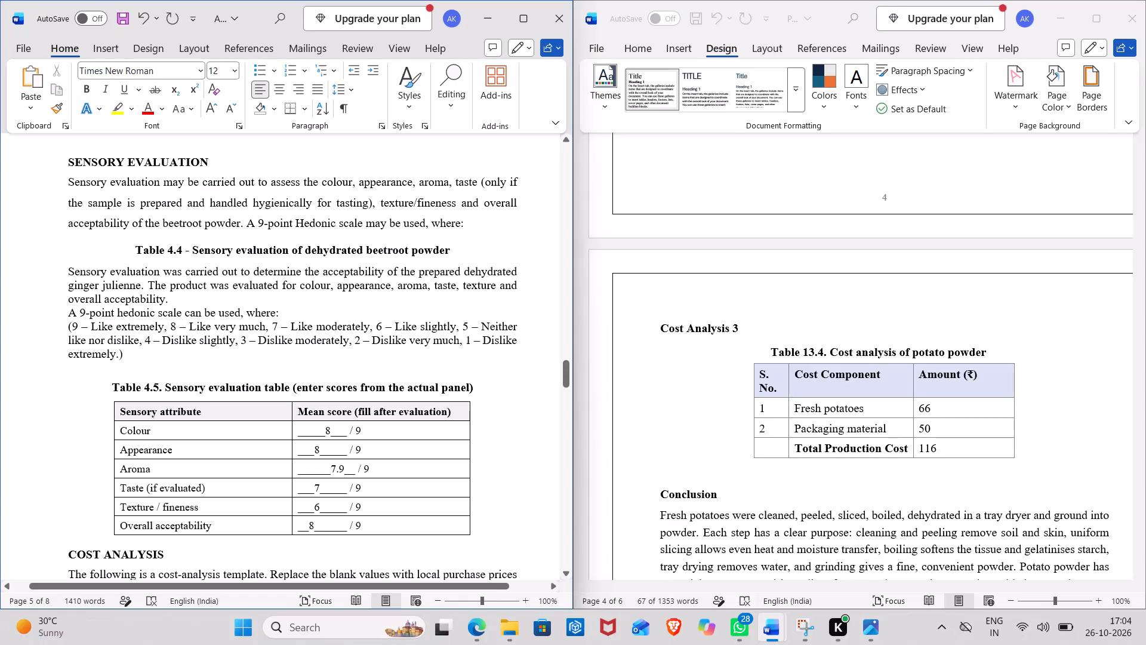
Delete the stray full stop and its blank line between the Fig 4.3 caption and the CONCLUSION heading.
scroll(415, 374, "down", 1)
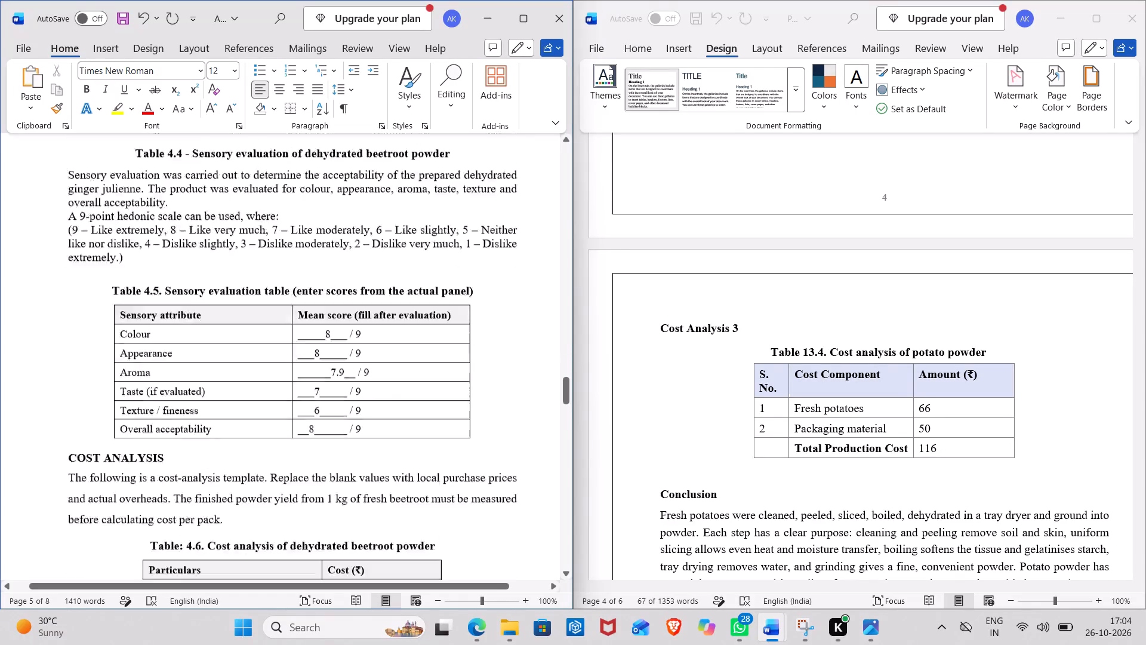
scroll(415, 374, "down", 4)
scroll(415, 374, "up", 1)
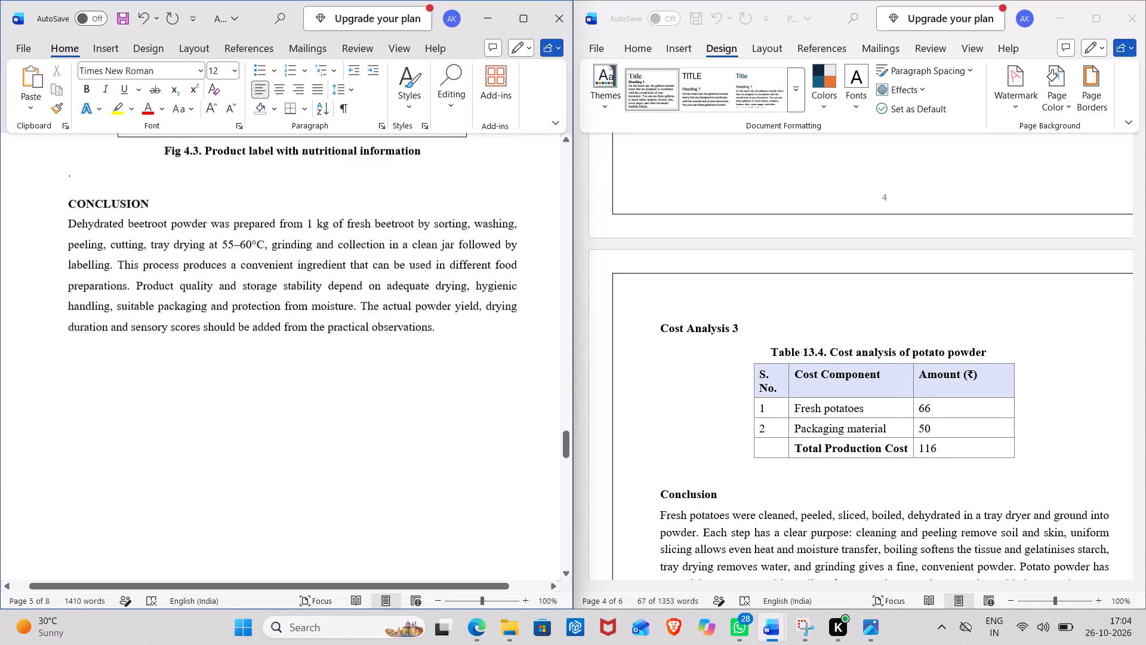
scroll(415, 374, "up", 4)
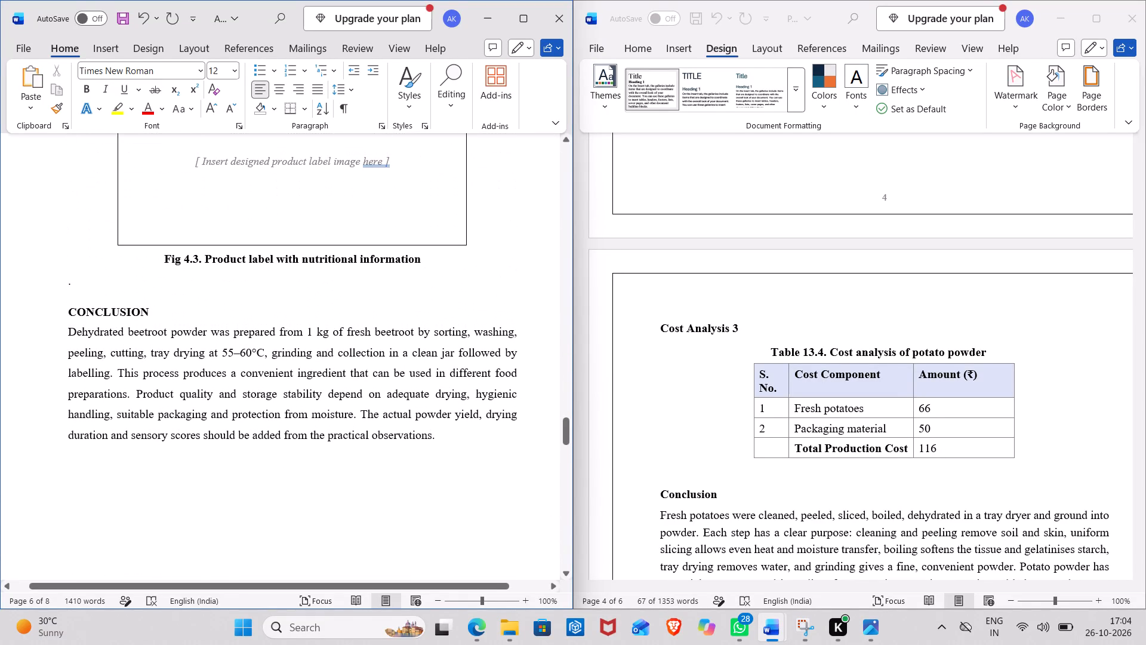
scroll(415, 374, "up", 1)
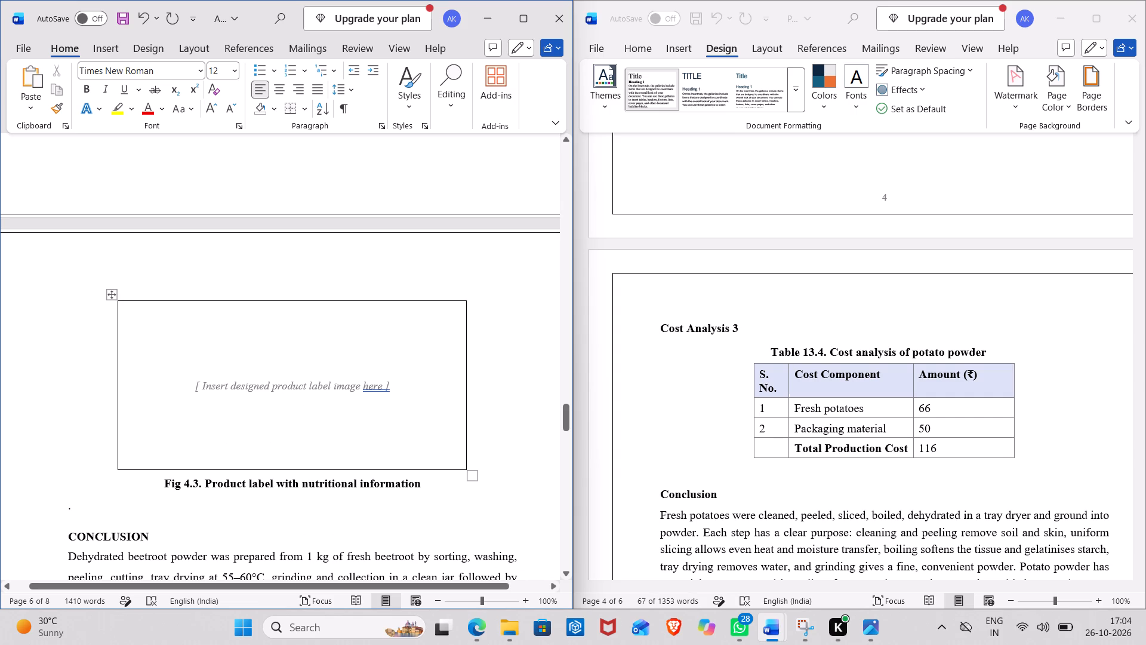
left_click(101, 500)
key("BackSpace")
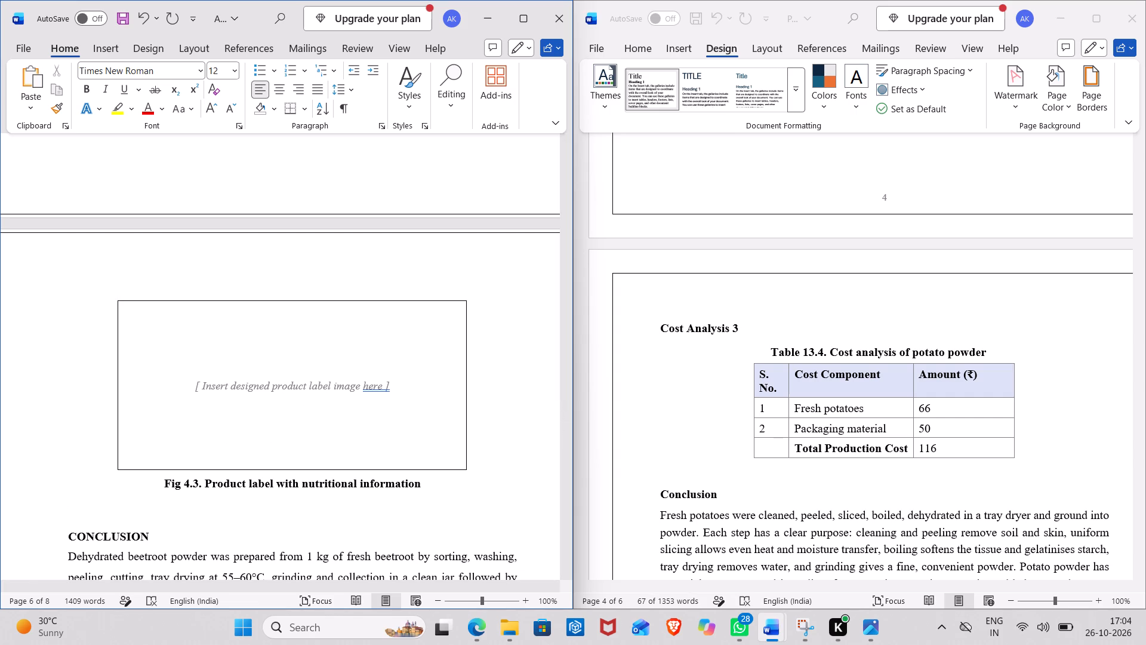
key("BackSpace")
scroll(101, 500, "down", 1)
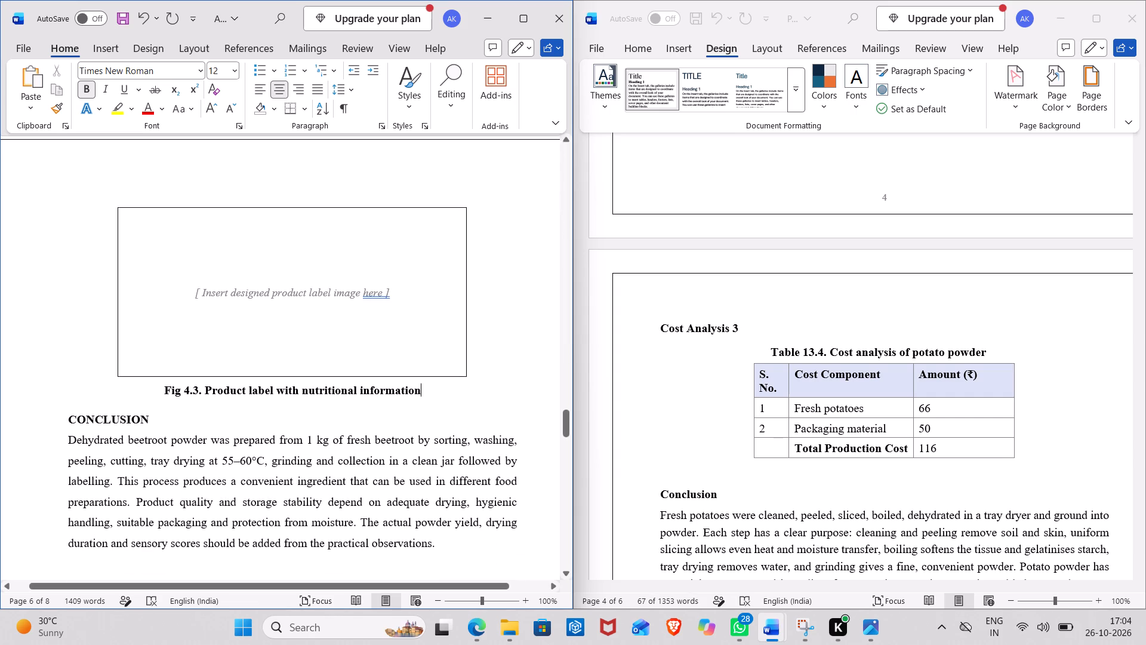
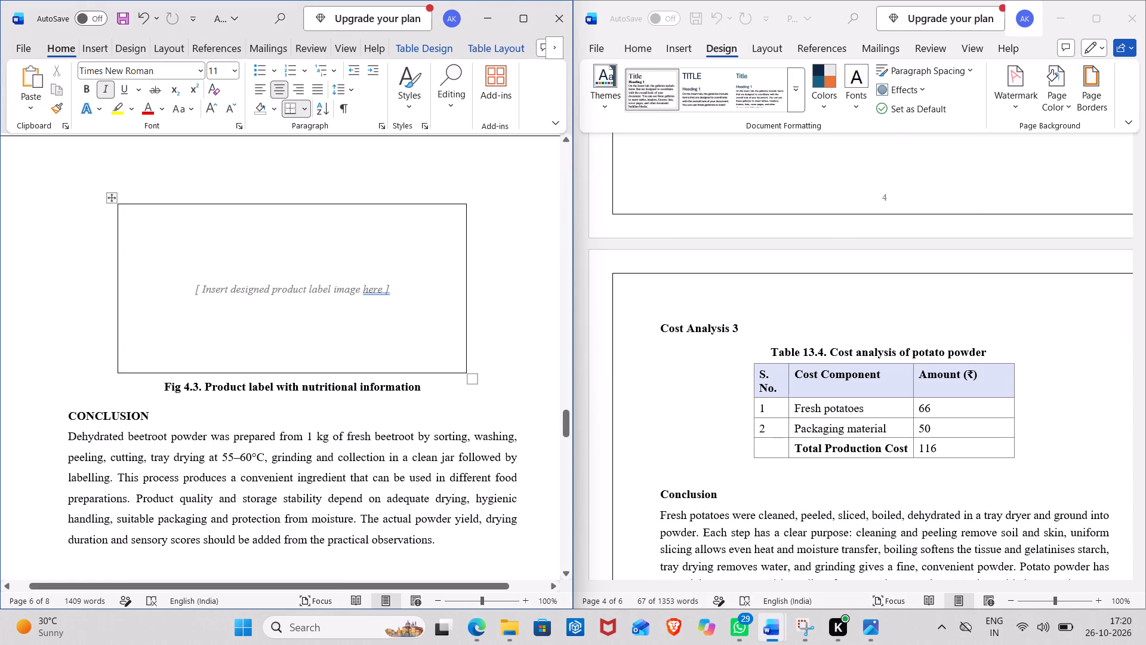
key("ctrl+v")
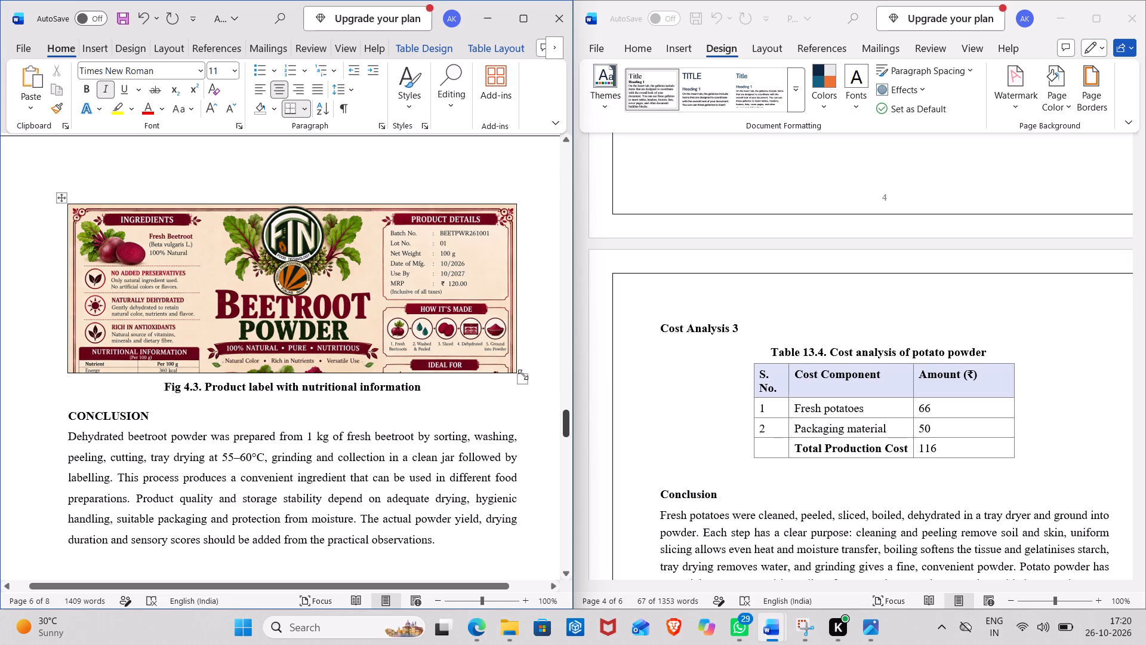
Resize the Fig 4.3 frame until it shows the whole beetroot label, without extra space or the placeholder text below it.
left_click_drag(527, 378, 521, 437)
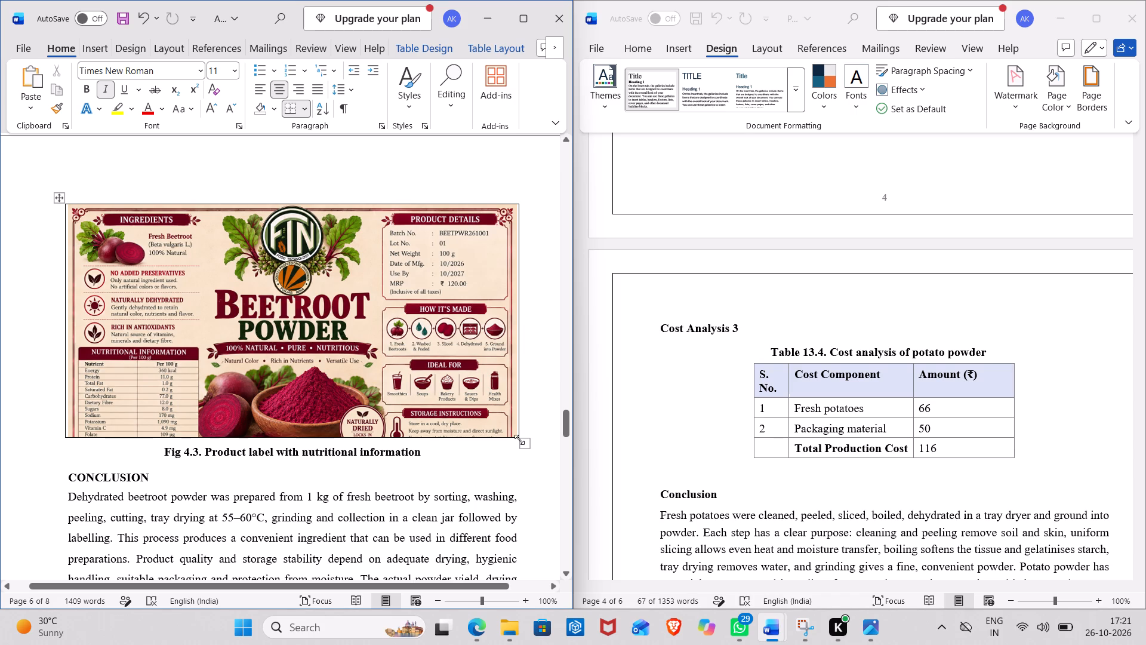
left_click_drag(519, 440, 526, 466)
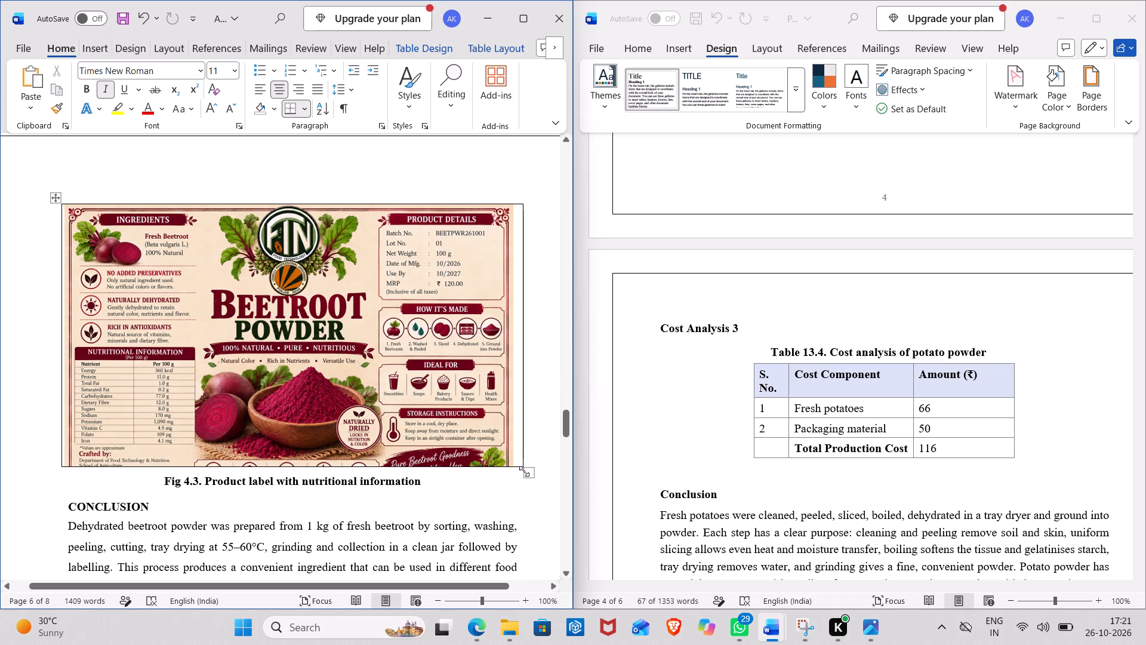
left_click_drag(524, 468, 538, 493)
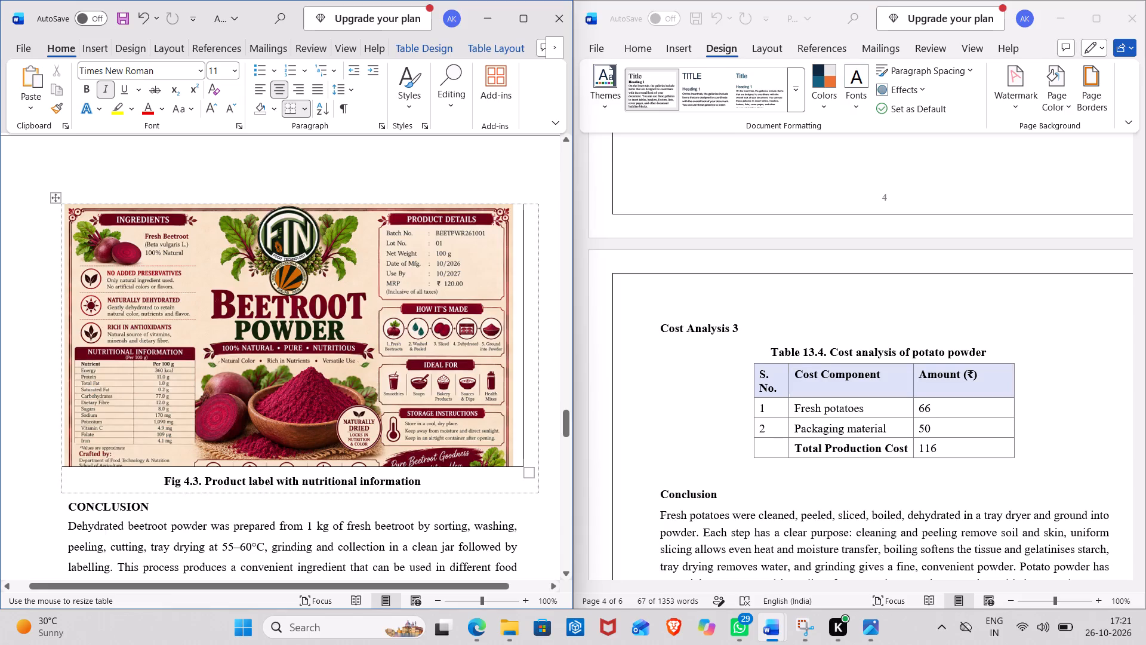
left_click_drag(538, 493, 530, 492)
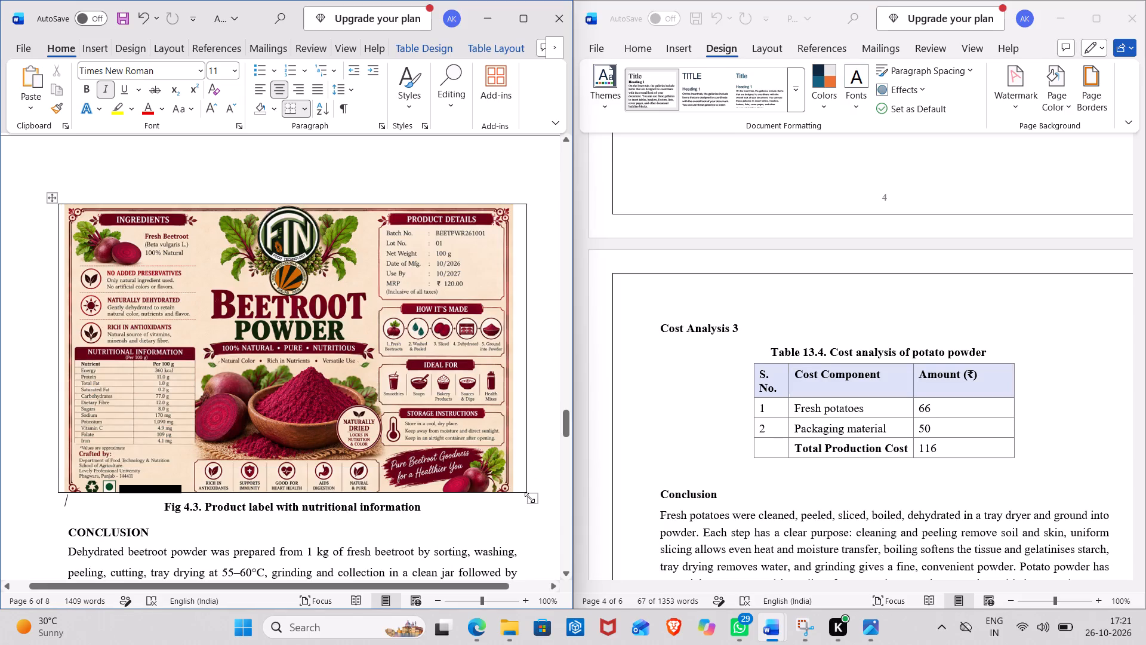
left_click_drag(531, 496, 523, 496)
left_click_drag(523, 496, 516, 496)
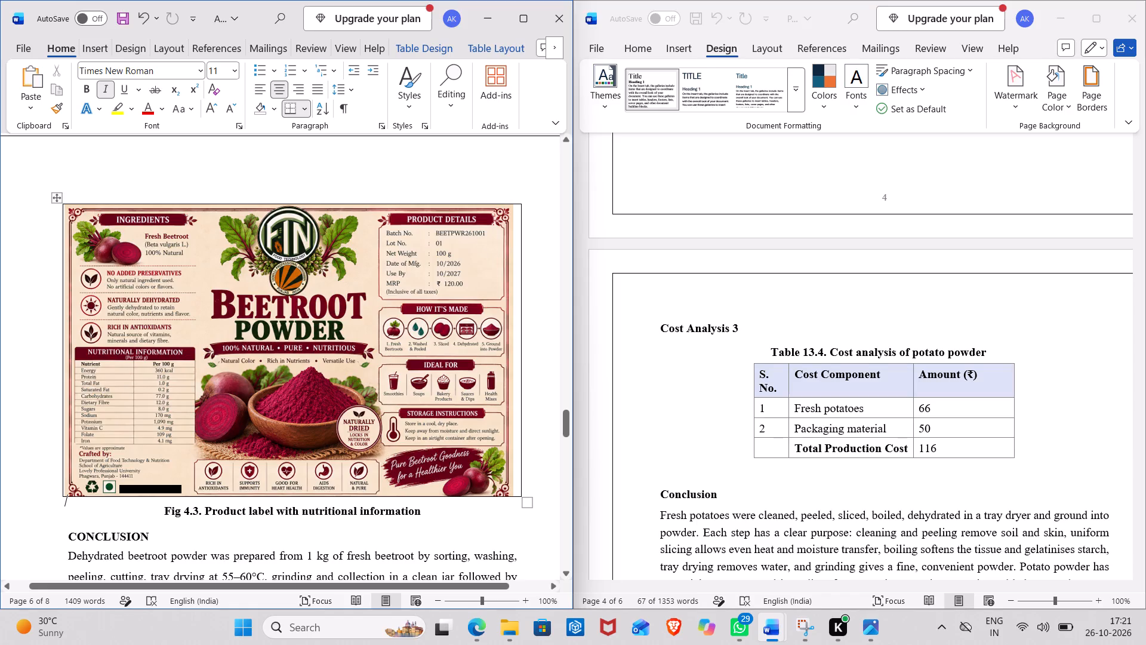
left_click_drag(523, 497, 519, 497)
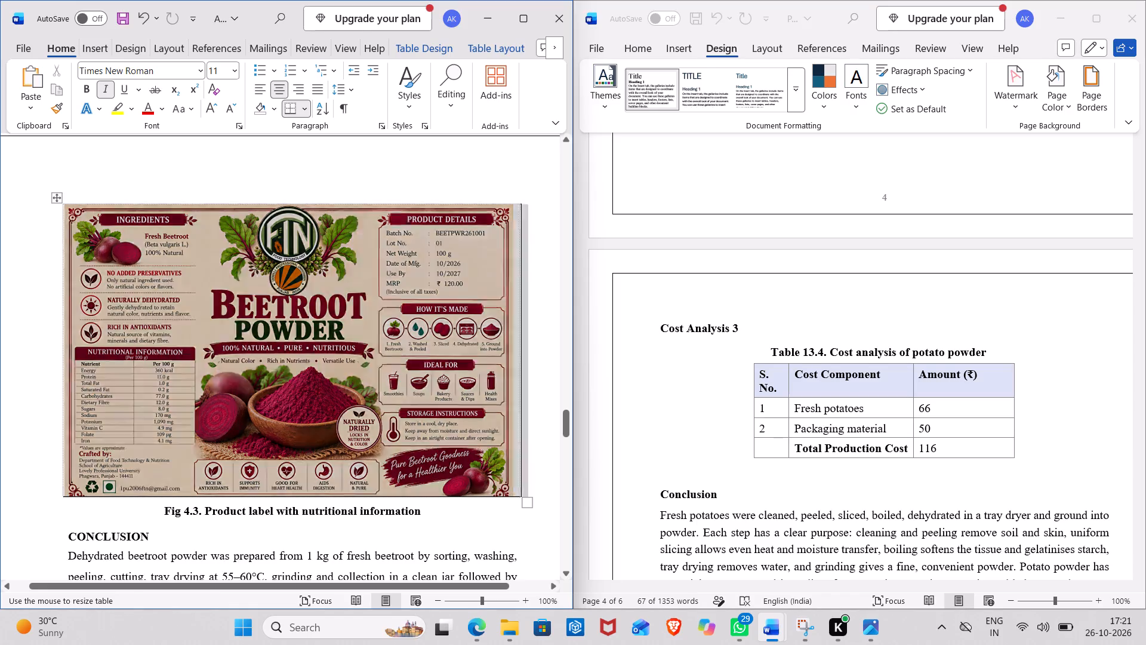
left_click_drag(519, 497, 515, 497)
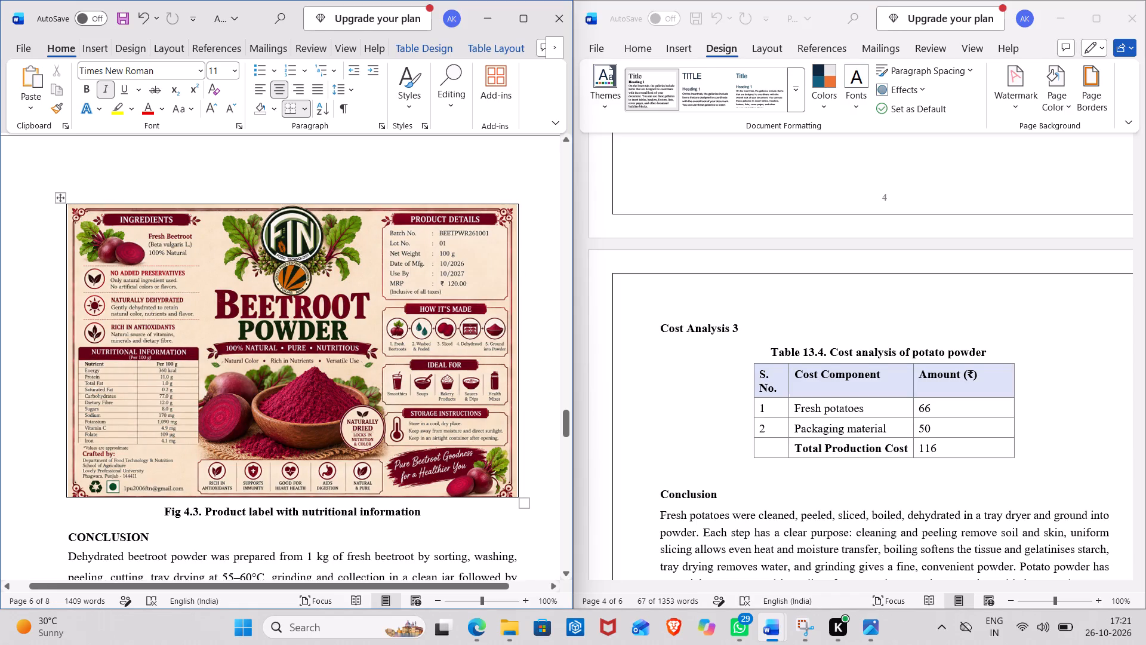
left_click_drag(520, 500, 523, 512)
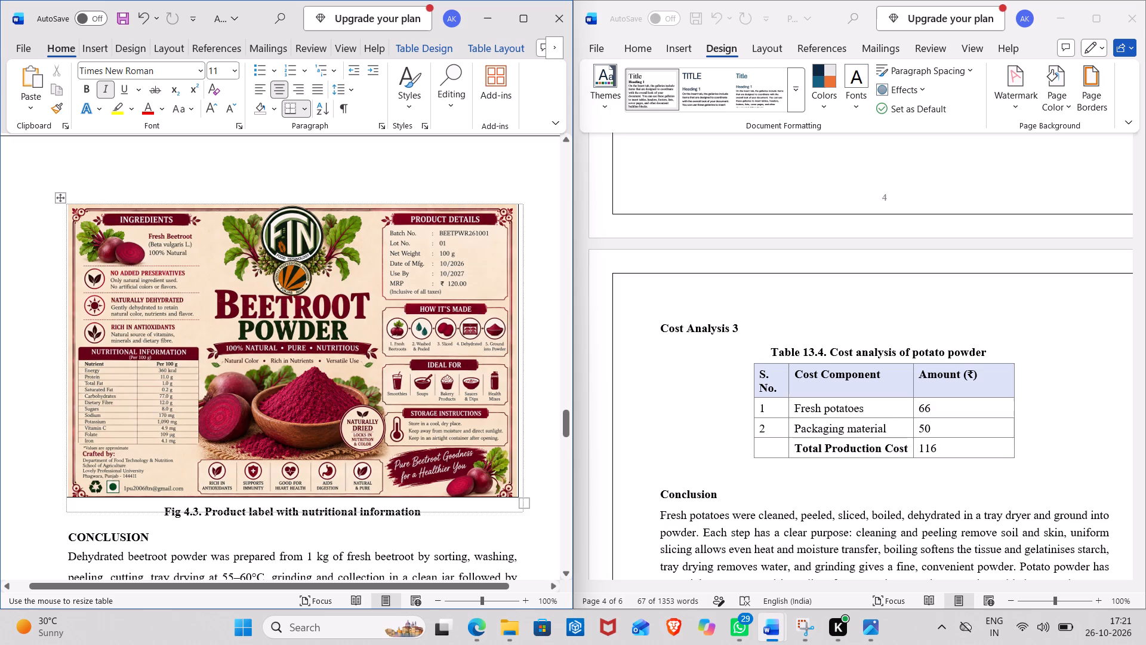
left_click_drag(523, 512, 519, 517)
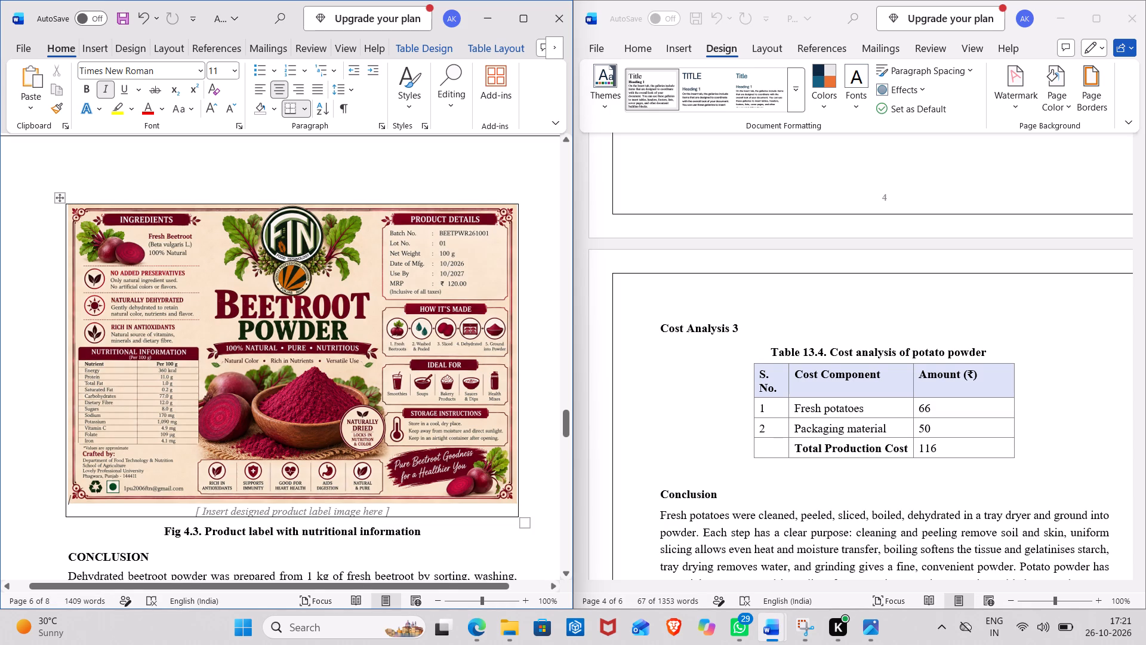
left_click_drag(523, 520, 519, 506)
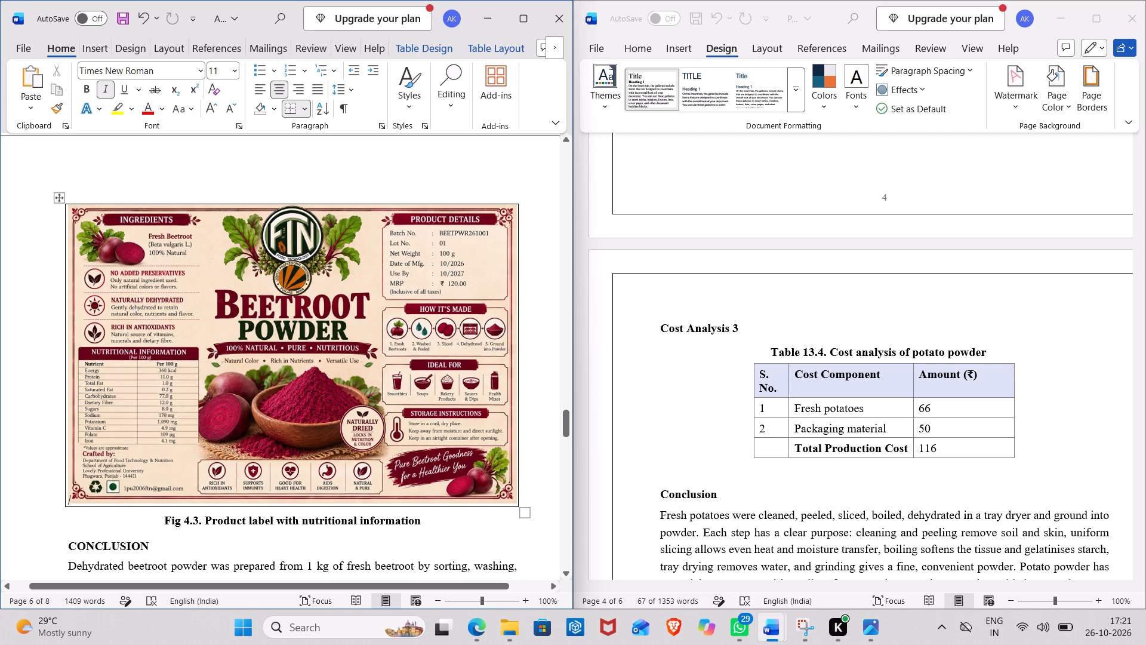
left_click(329, 172)
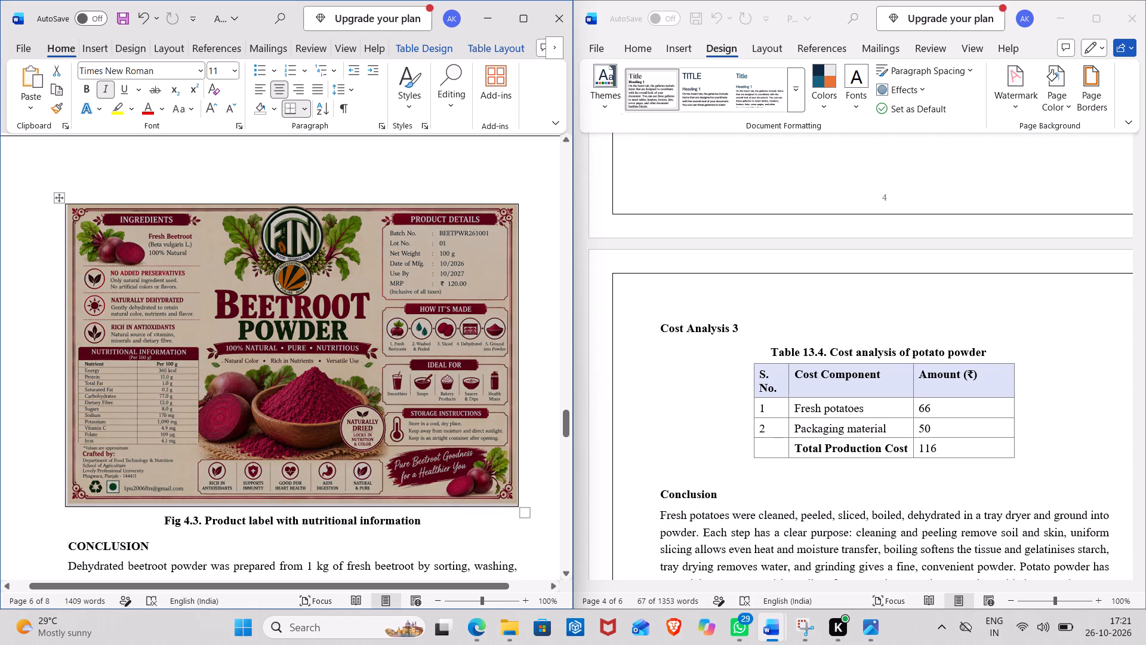
left_click(256, 191)
left_click(48, 296)
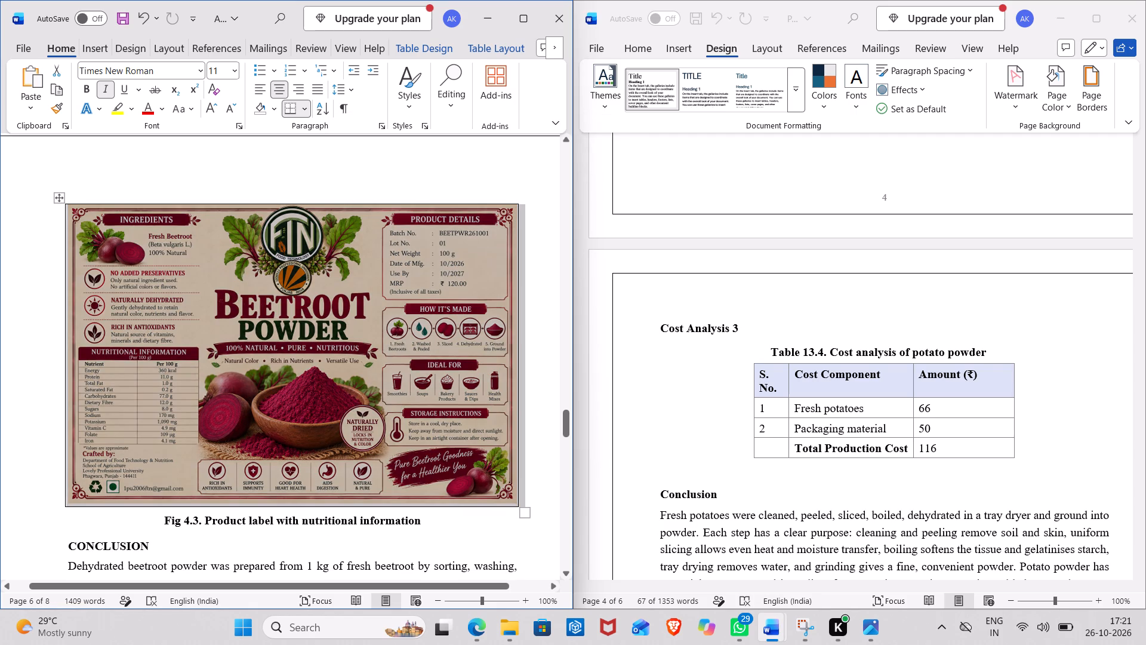
Cut the QR code placeholder box above the Fig 4.4 caption.
scroll(48, 296, "down", 11)
scroll(48, 296, "up", 2)
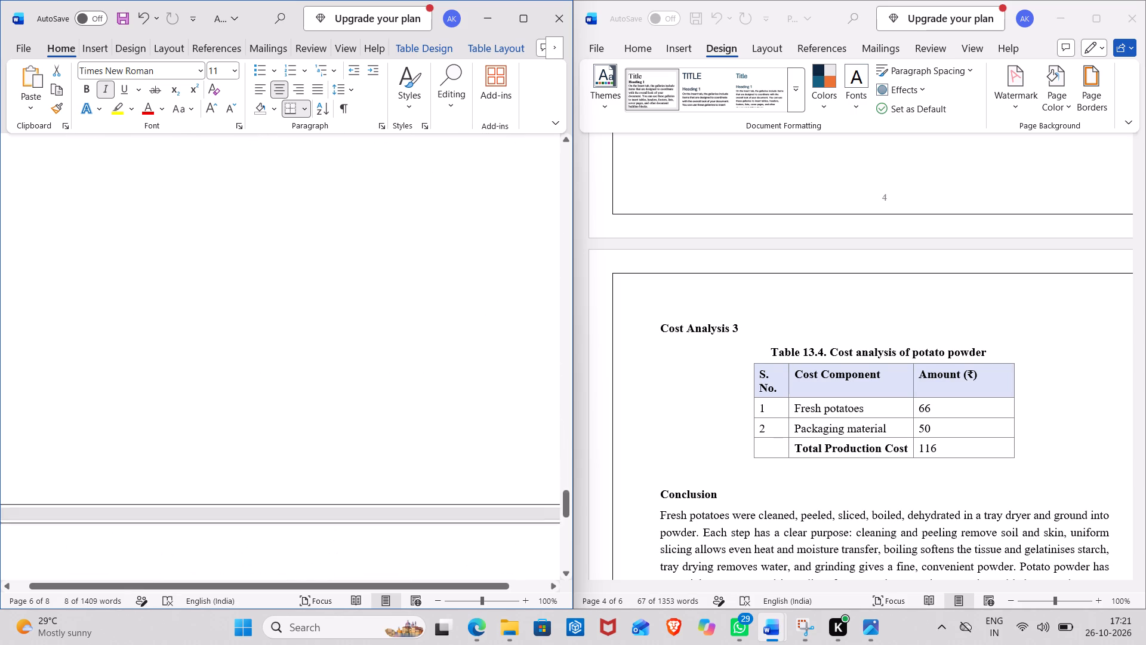
scroll(48, 296, "up", 4)
scroll(48, 296, "down", 4)
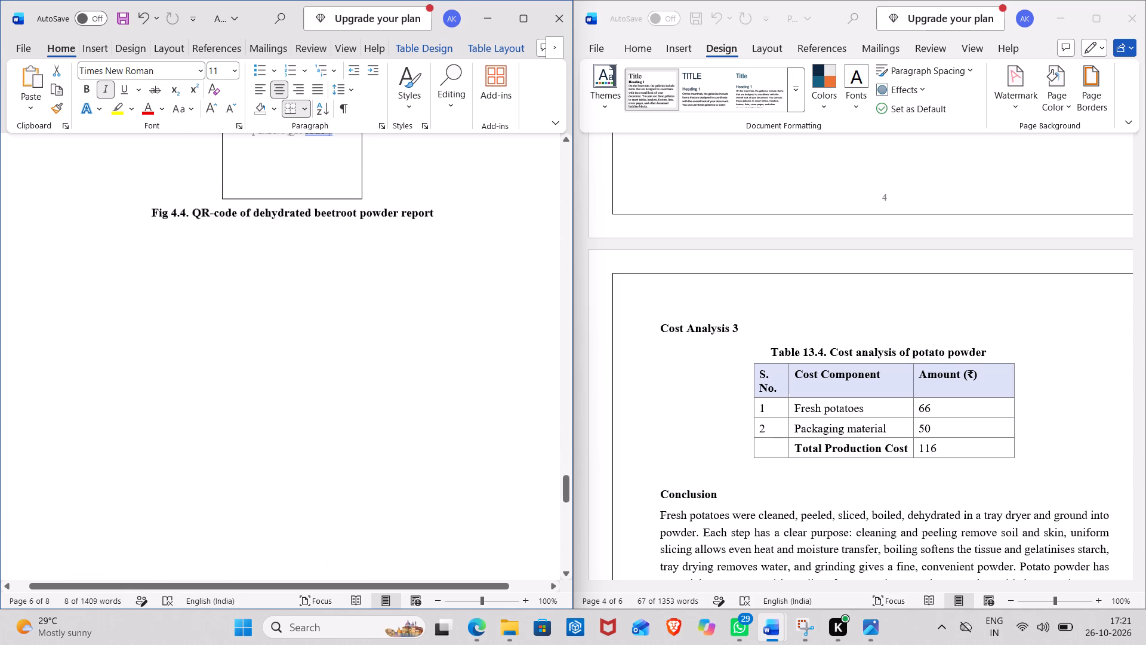
scroll(48, 296, "down", 2)
scroll(48, 296, "up", 1)
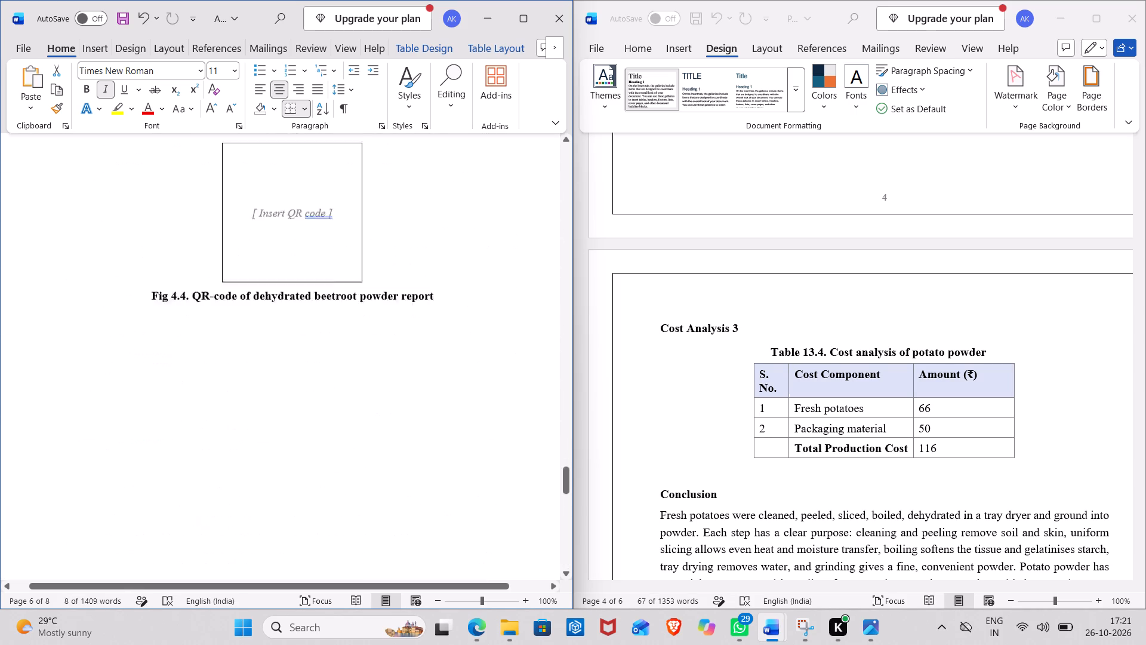
scroll(48, 296, "up", 3)
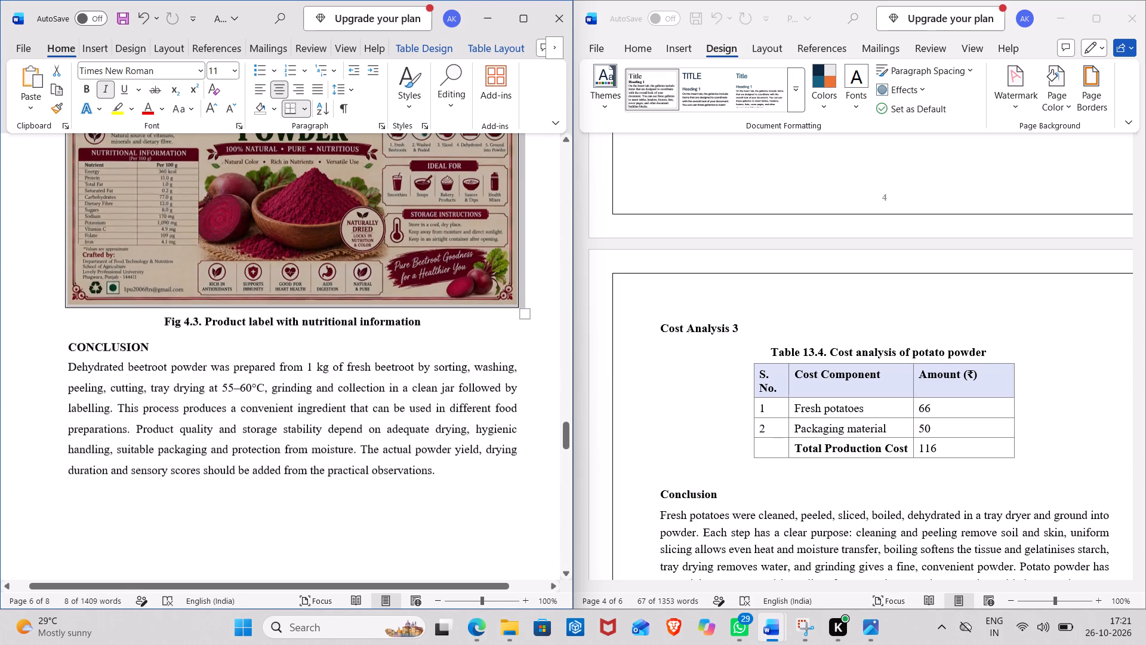
scroll(48, 296, "up", 3)
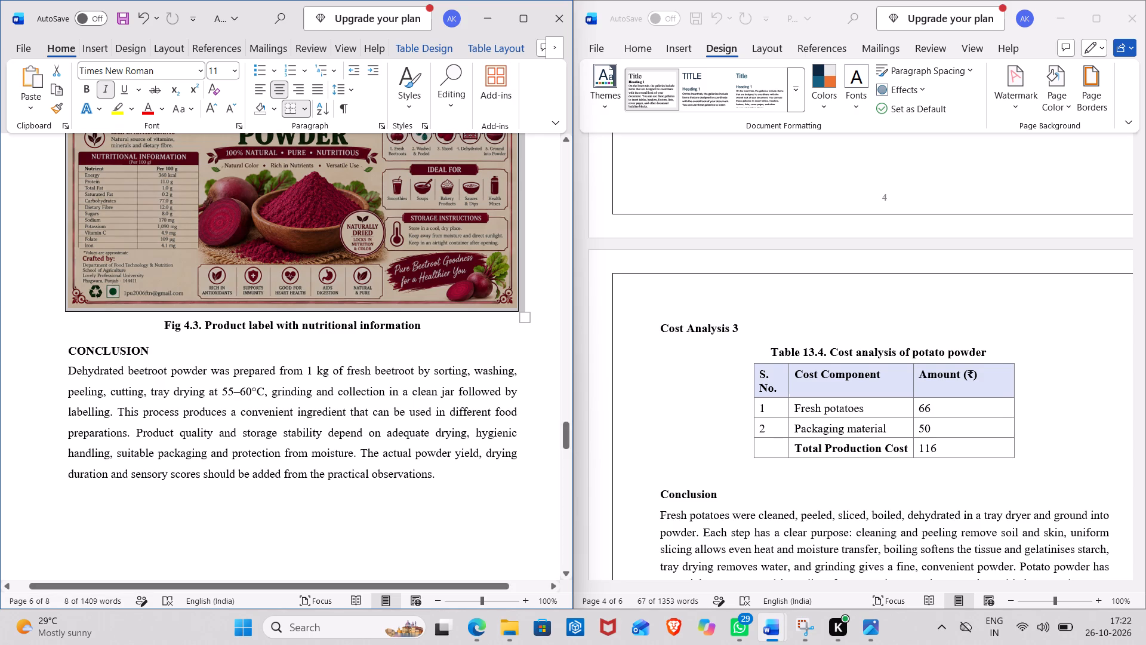
scroll(160, 400, "down", 7)
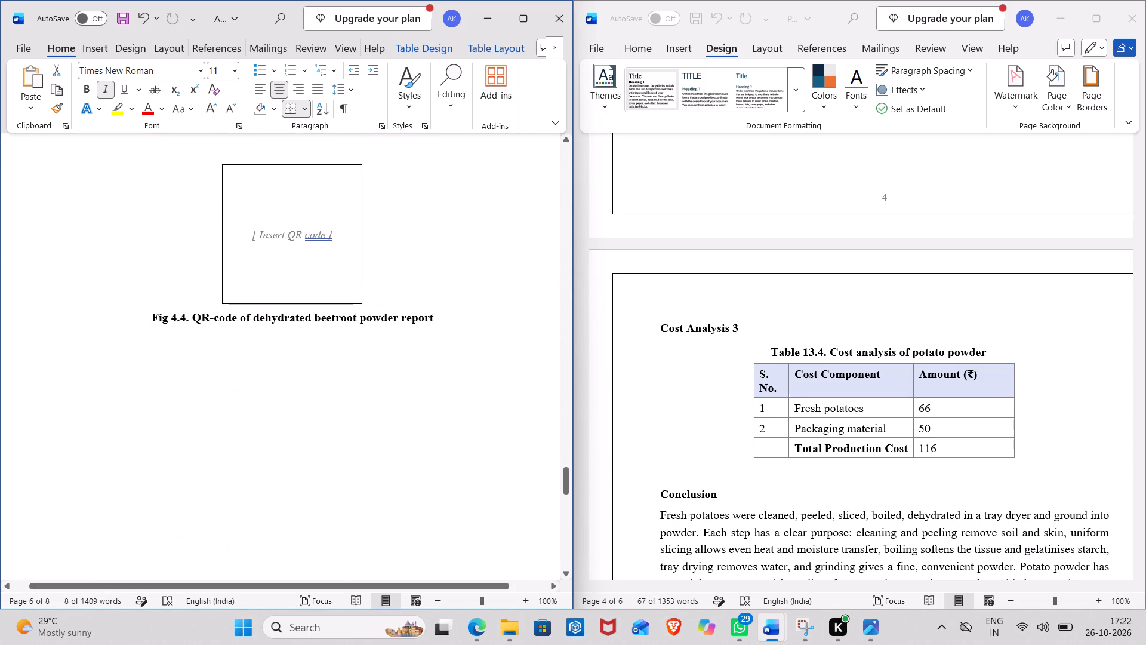
left_click(245, 224)
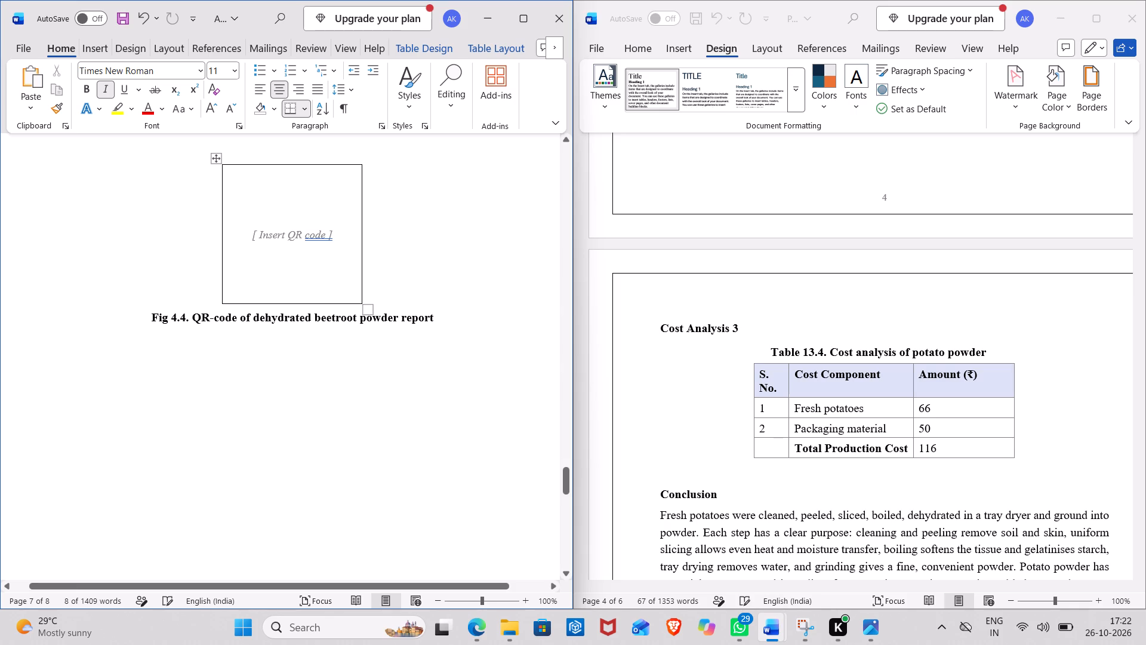
key("ctrl+x")
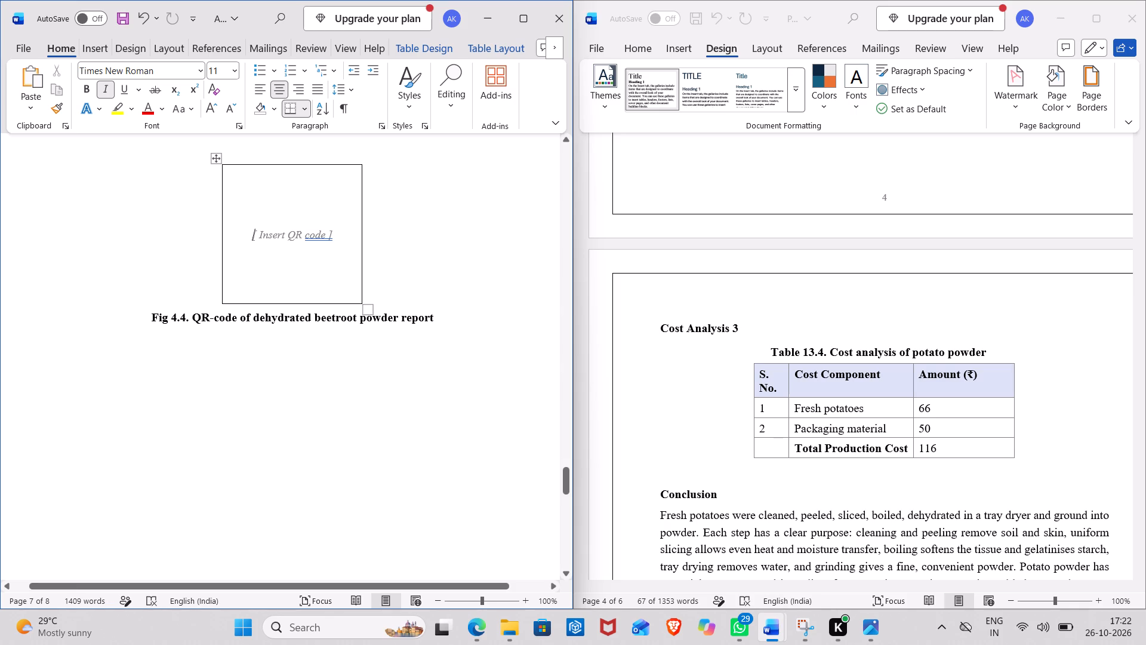
left_click(219, 155)
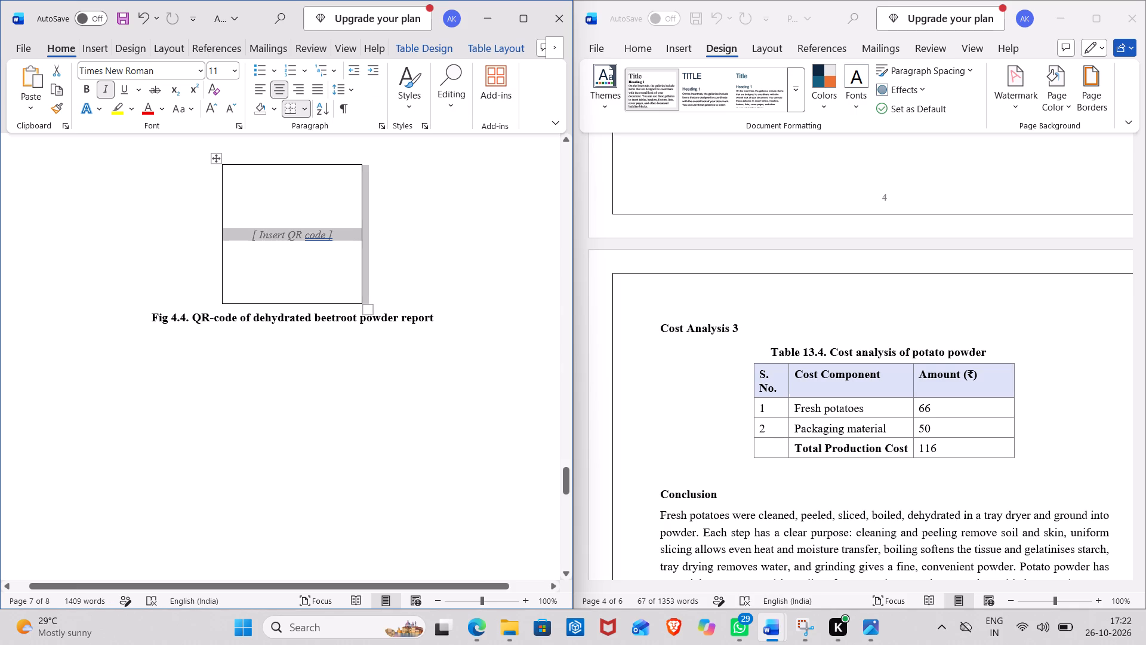
key("ctrl+x")
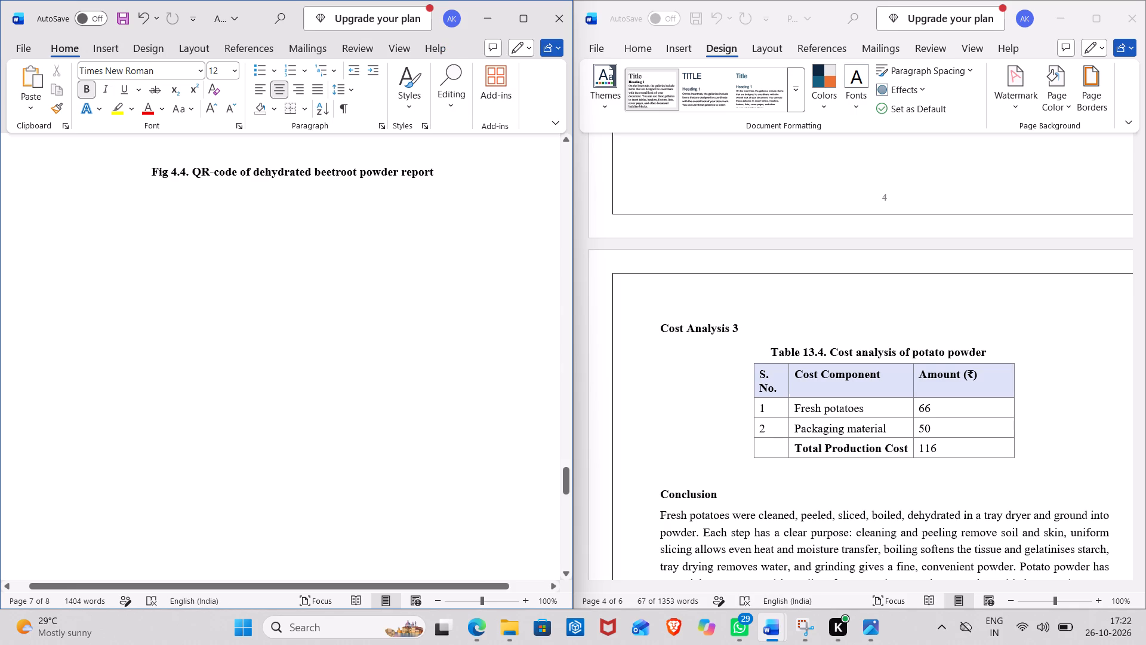
Review the beetroot report's page layout from the Fig 4.4 caption back to the introduction and review of literature.
scroll(192, 255, "up", 3)
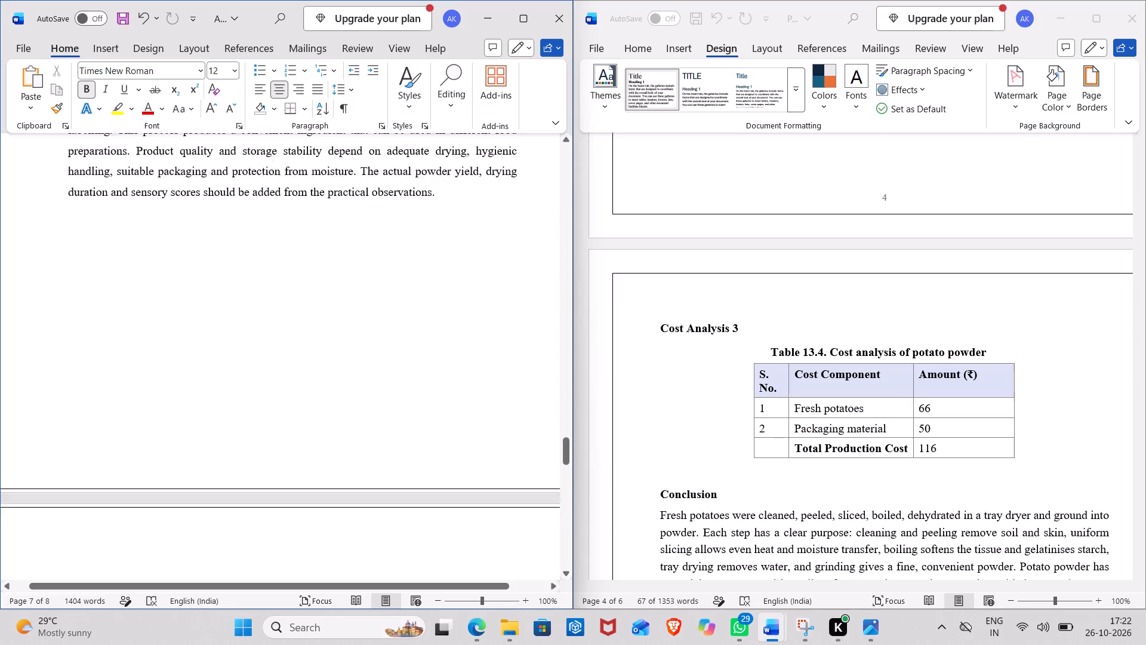
scroll(192, 255, "up", 5)
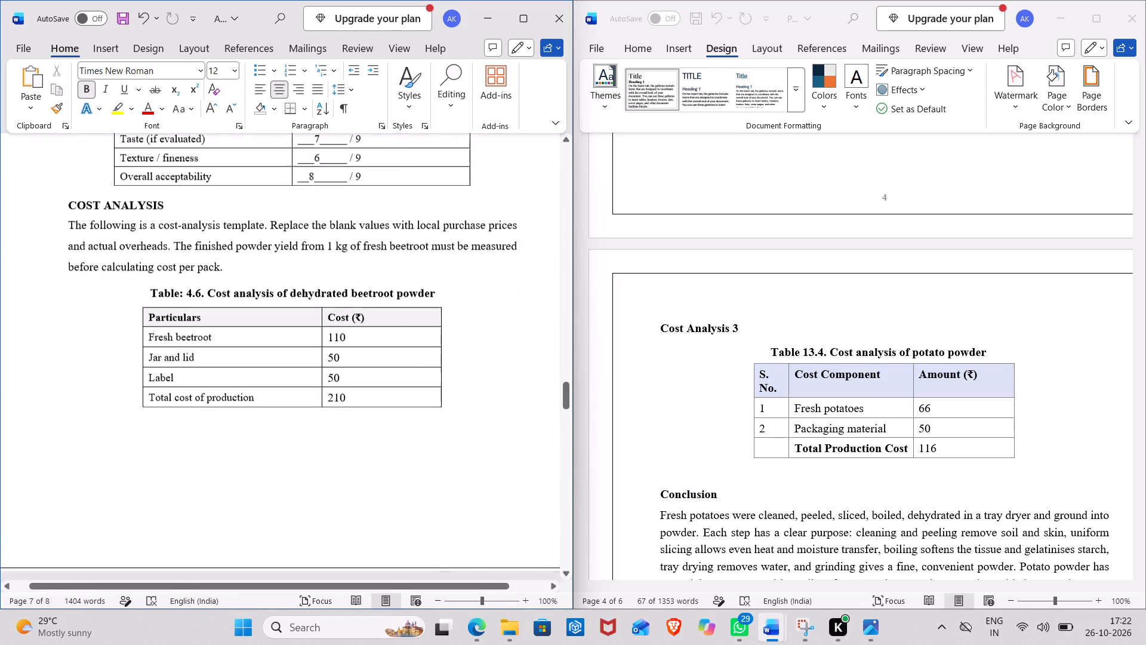
scroll(192, 255, "up", 4)
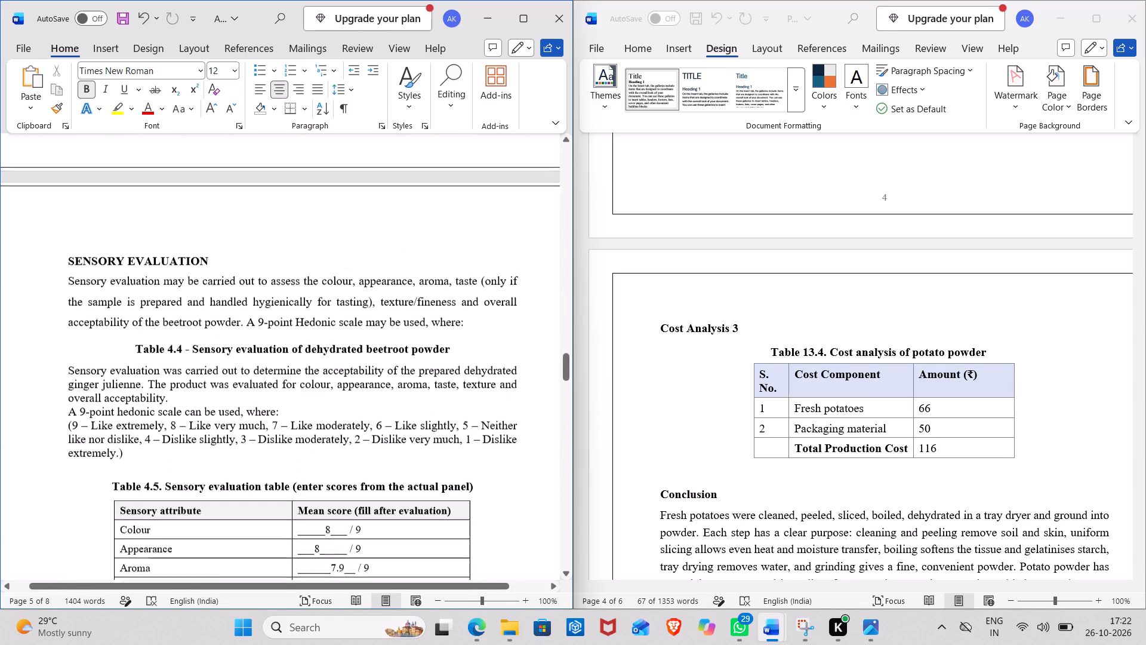
scroll(192, 255, "up", 5)
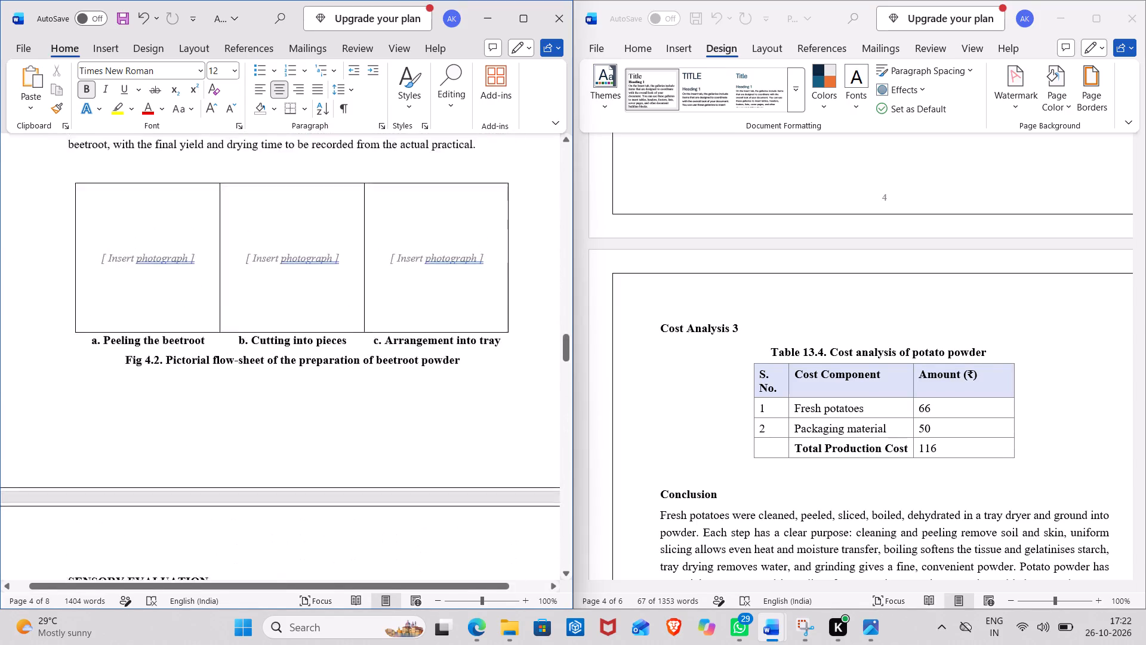
scroll(192, 255, "up", 5)
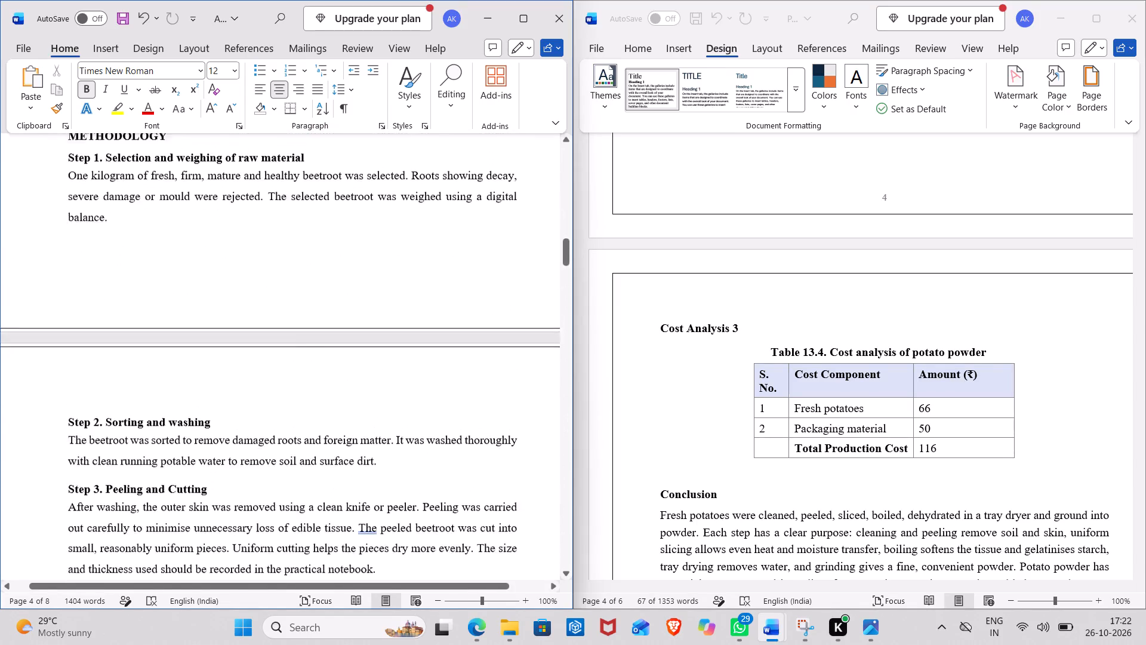
scroll(192, 255, "up", 7)
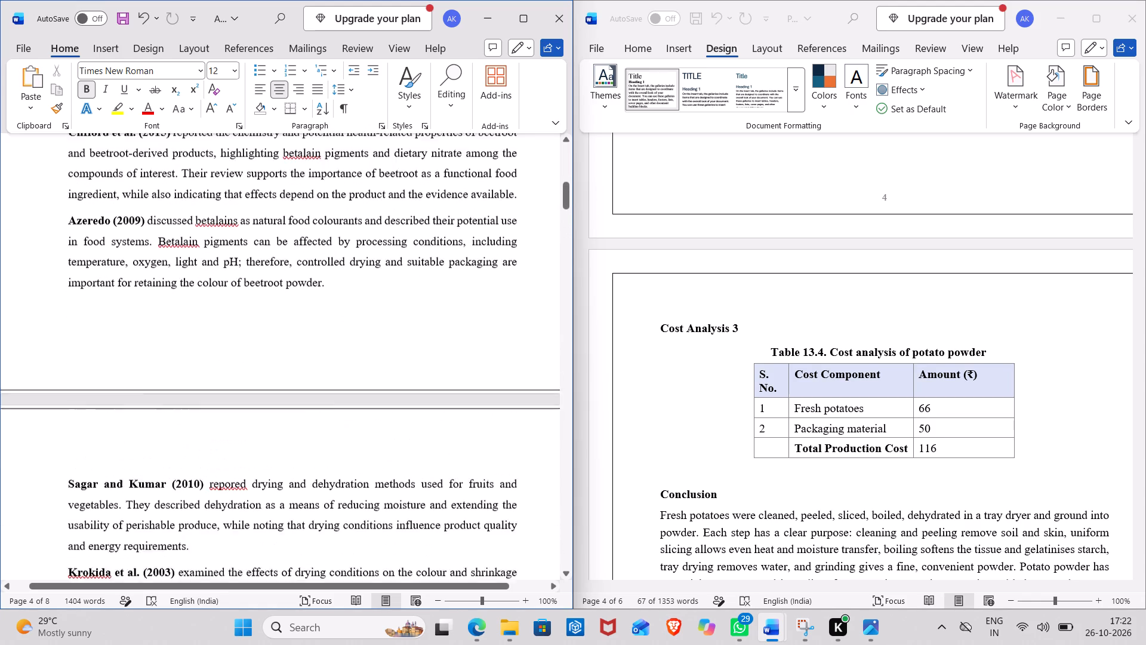
scroll(192, 255, "up", 2)
Insert two blank lines before the METHODOLOGY heading so that the section starts on a new page.
scroll(192, 255, "down", 3)
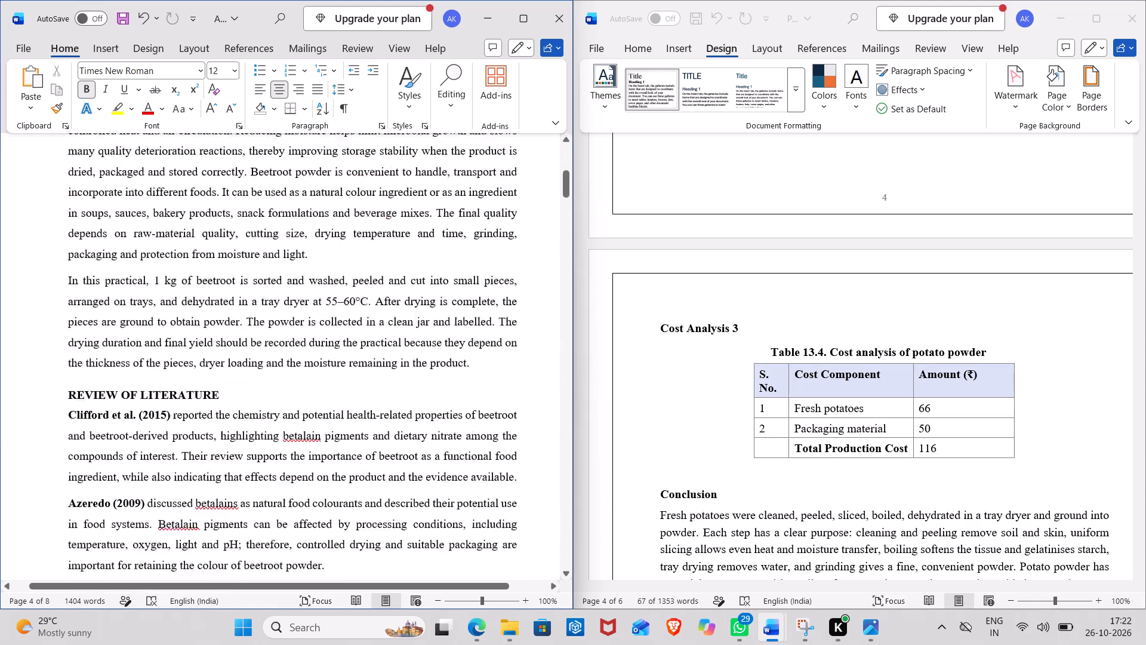
scroll(192, 255, "down", 8)
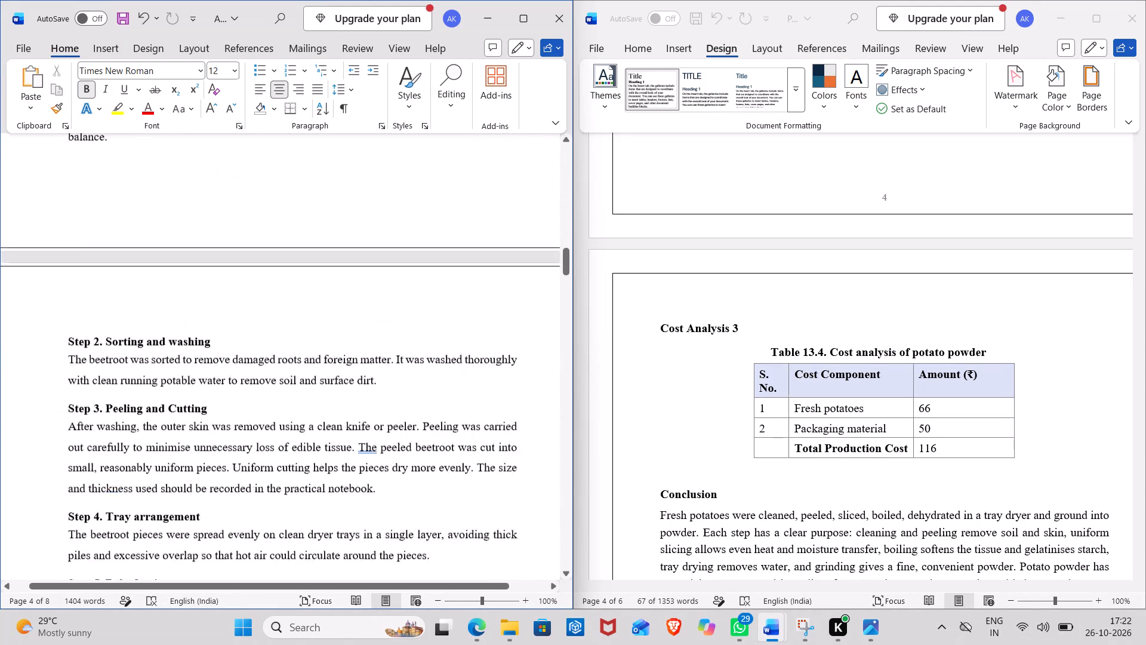
scroll(192, 255, "down", 3)
scroll(192, 255, "up", 2)
scroll(192, 255, "down", 1)
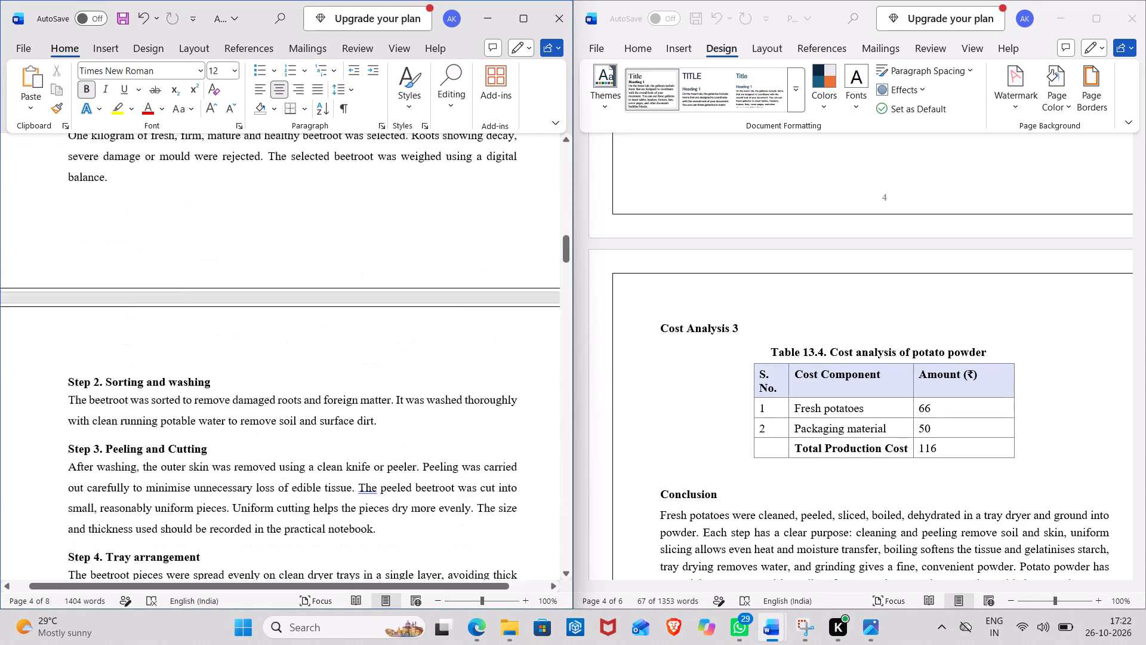
scroll(192, 255, "down", 2)
scroll(192, 255, "up", 1)
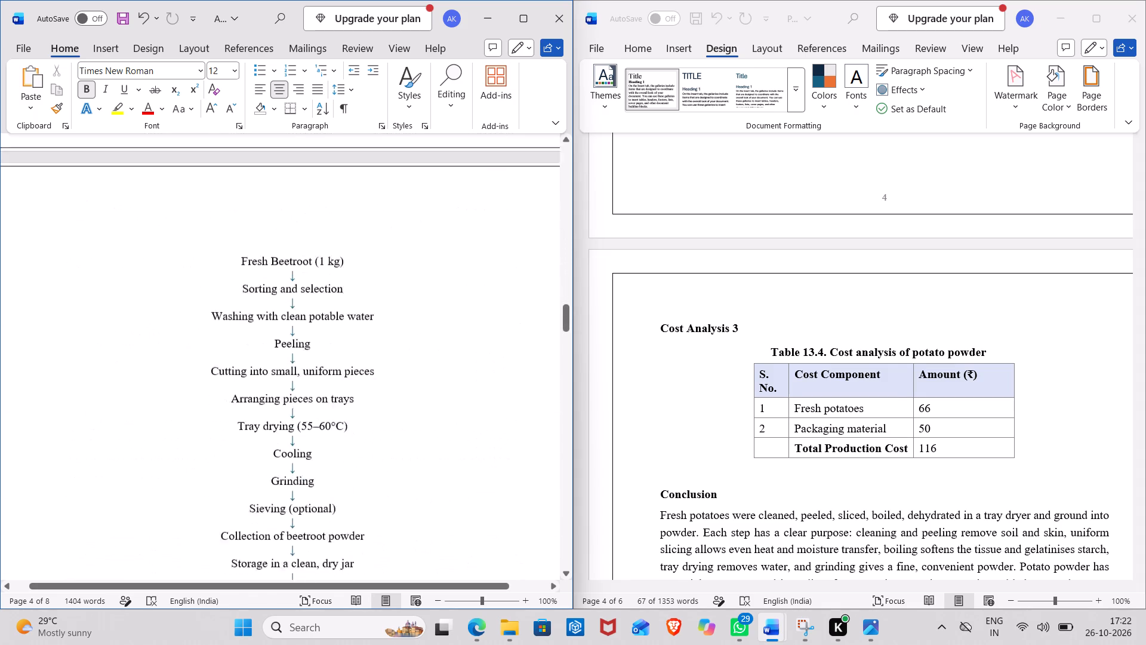
scroll(192, 255, "up", 2)
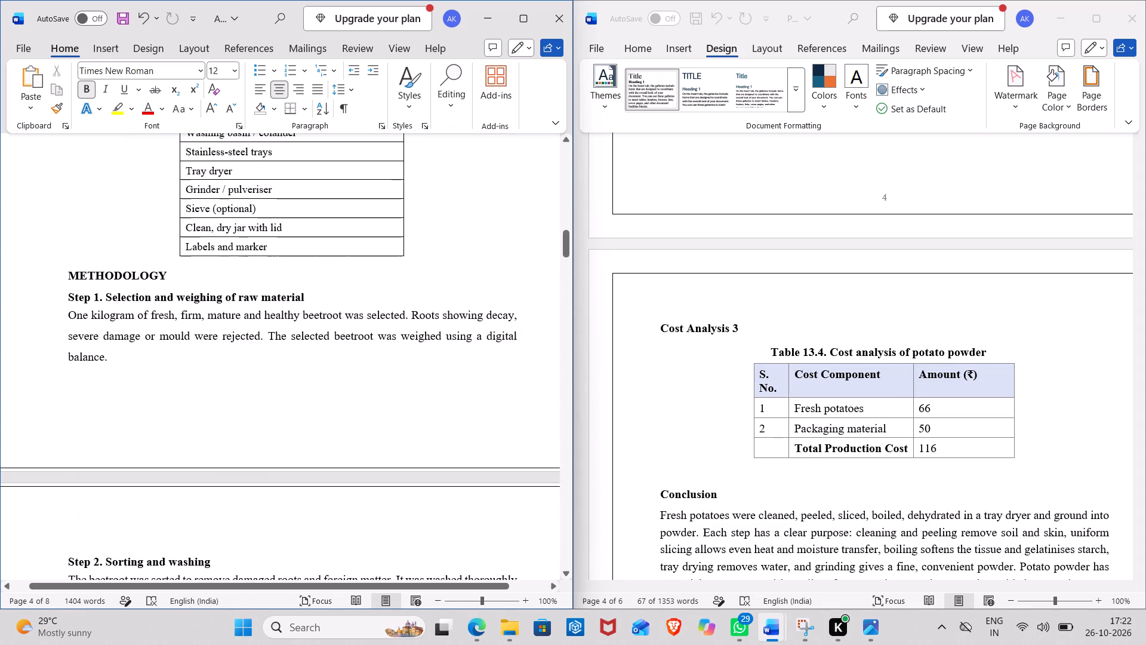
right_click(192, 255)
left_click(59, 271)
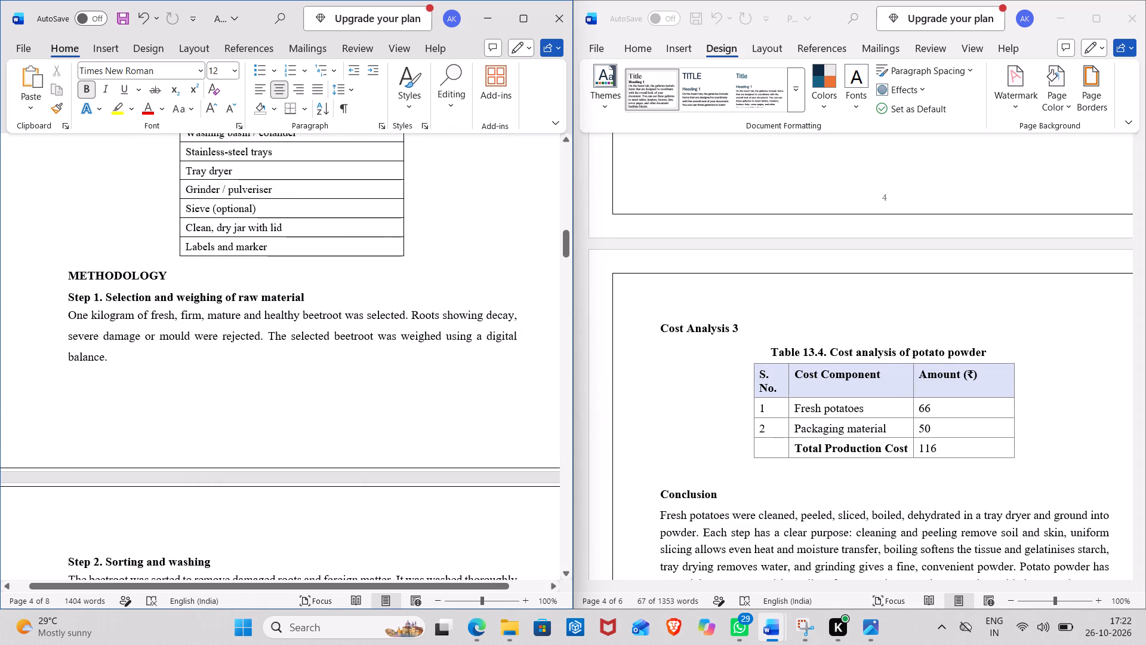
left_click(59, 271)
key("Return")
key("Return")
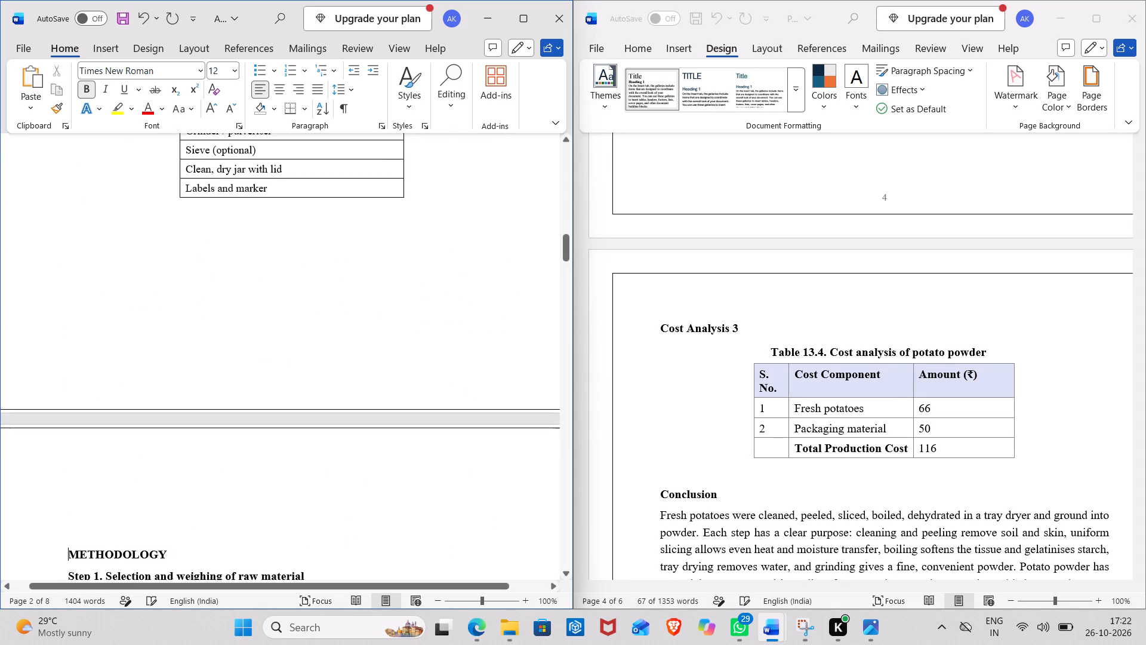
Check the page layout from the methodology steps through the sensory, cost, label and conclusion sections to the Fig 4.4 caption.
scroll(59, 271, "down", 6)
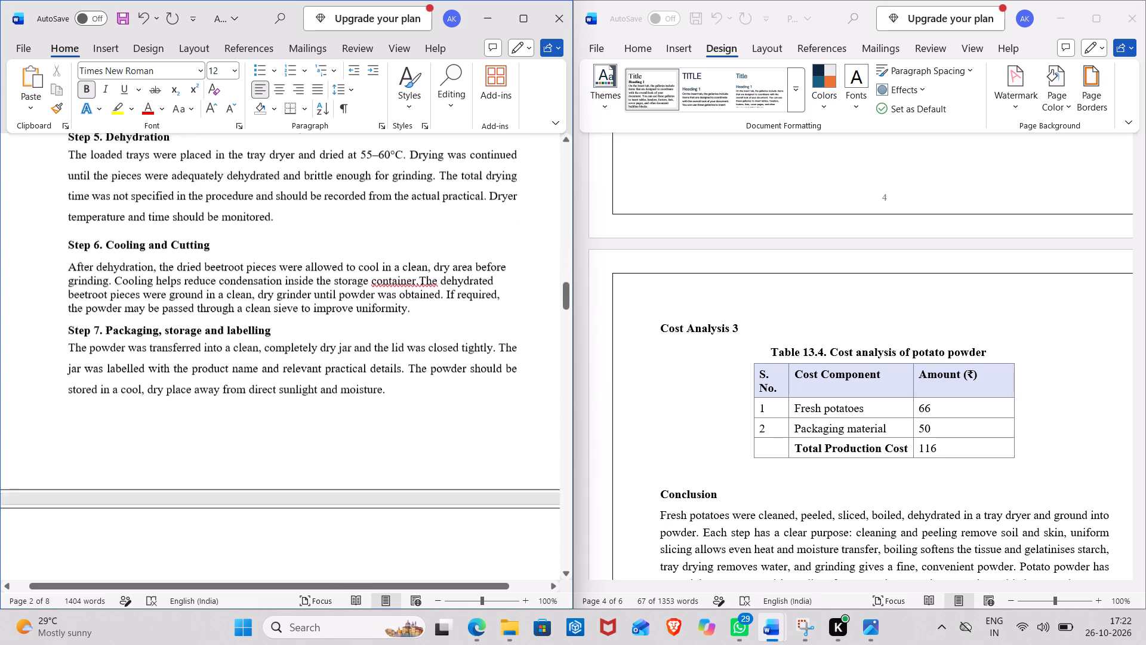
scroll(59, 271, "down", 8)
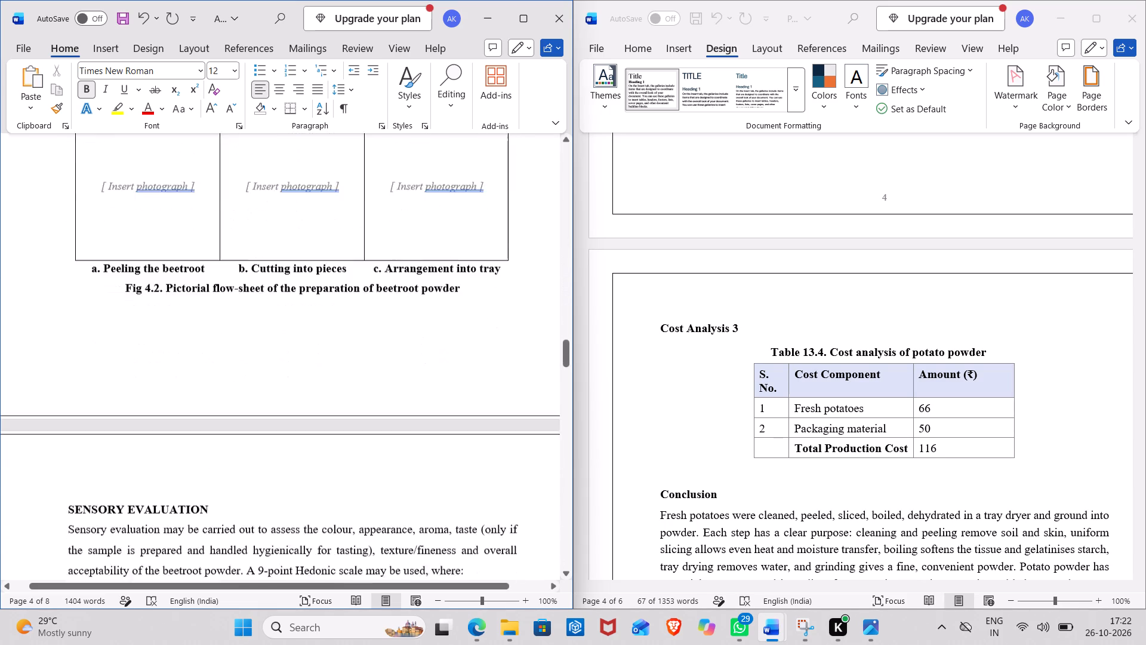
scroll(59, 271, "down", 6)
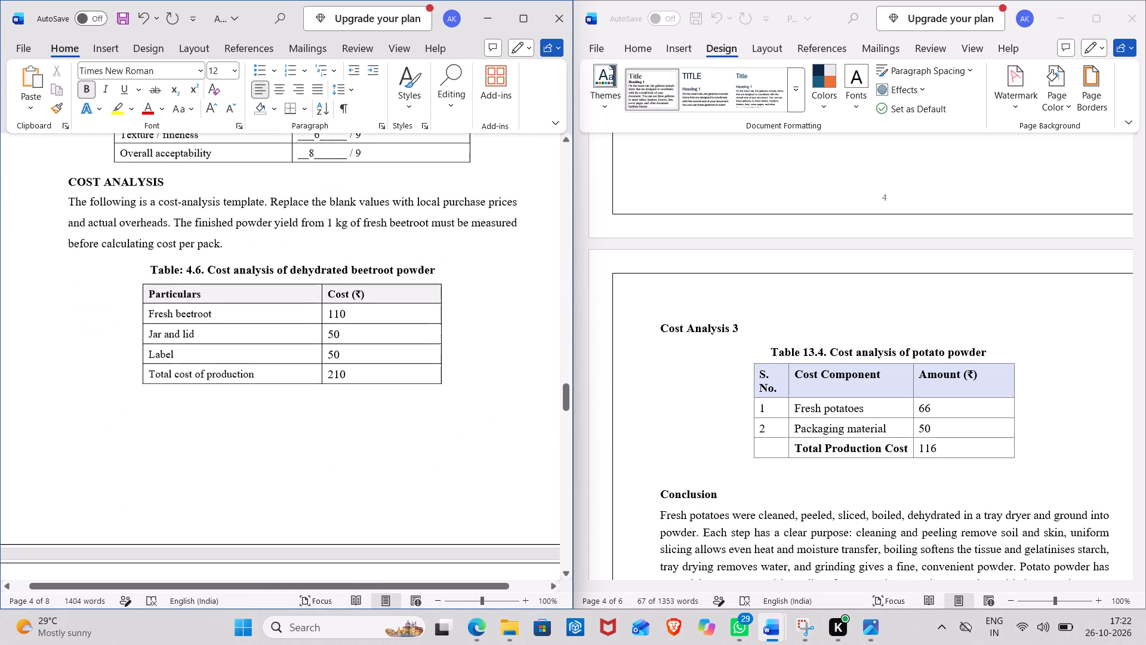
scroll(59, 271, "down", 1)
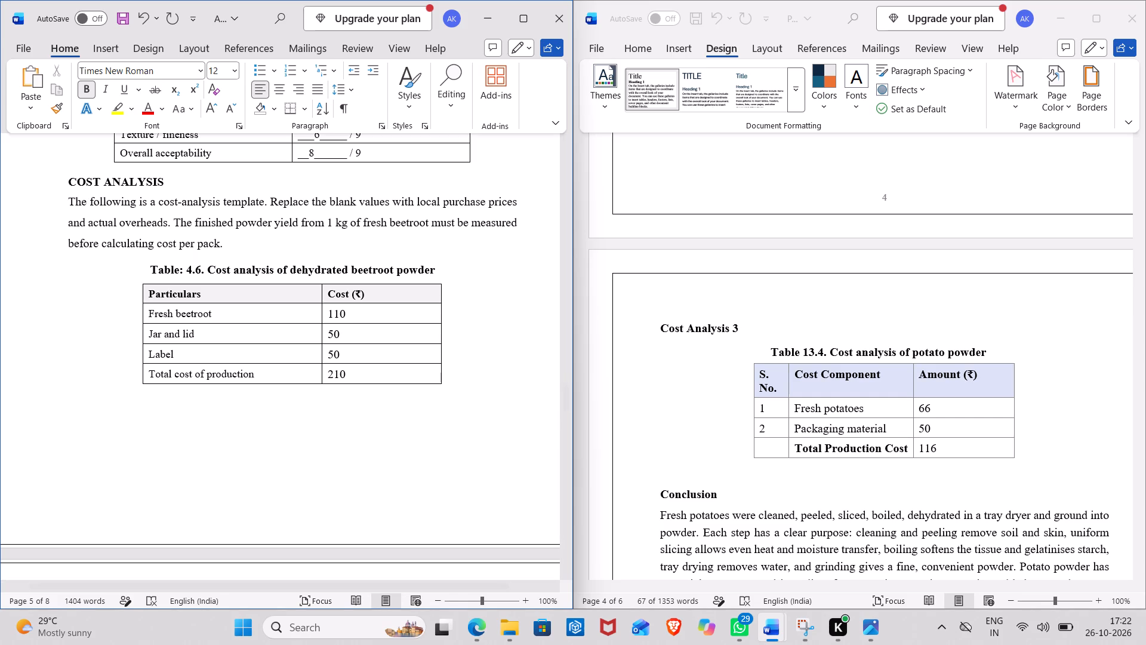
scroll(125, 300, "down", 2)
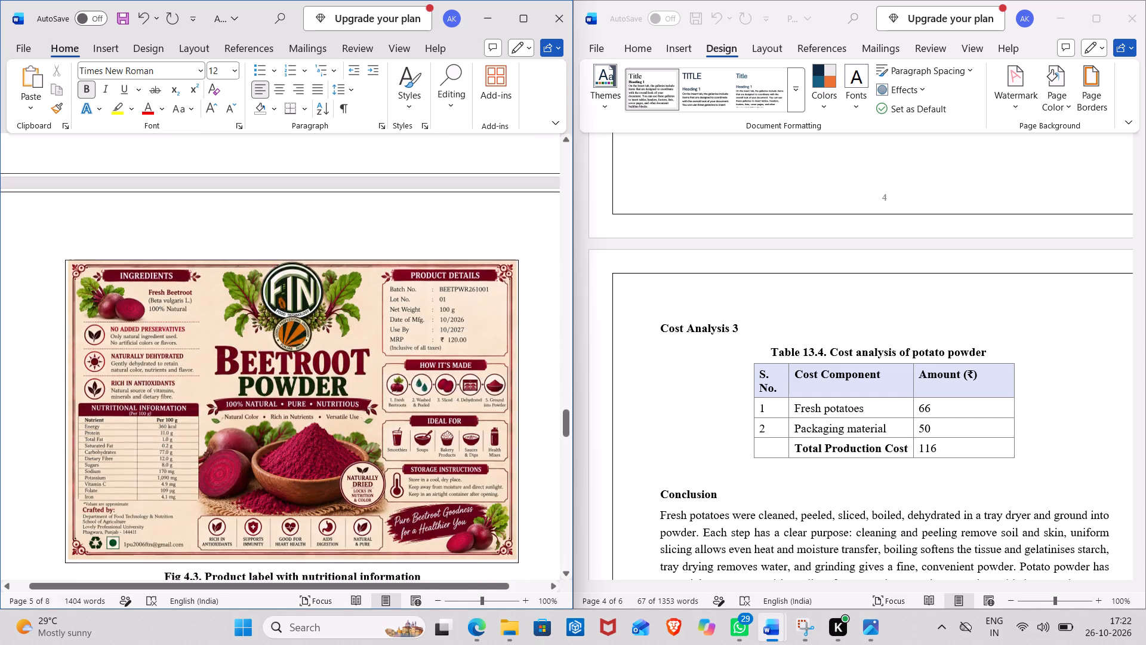
scroll(125, 300, "down", 2)
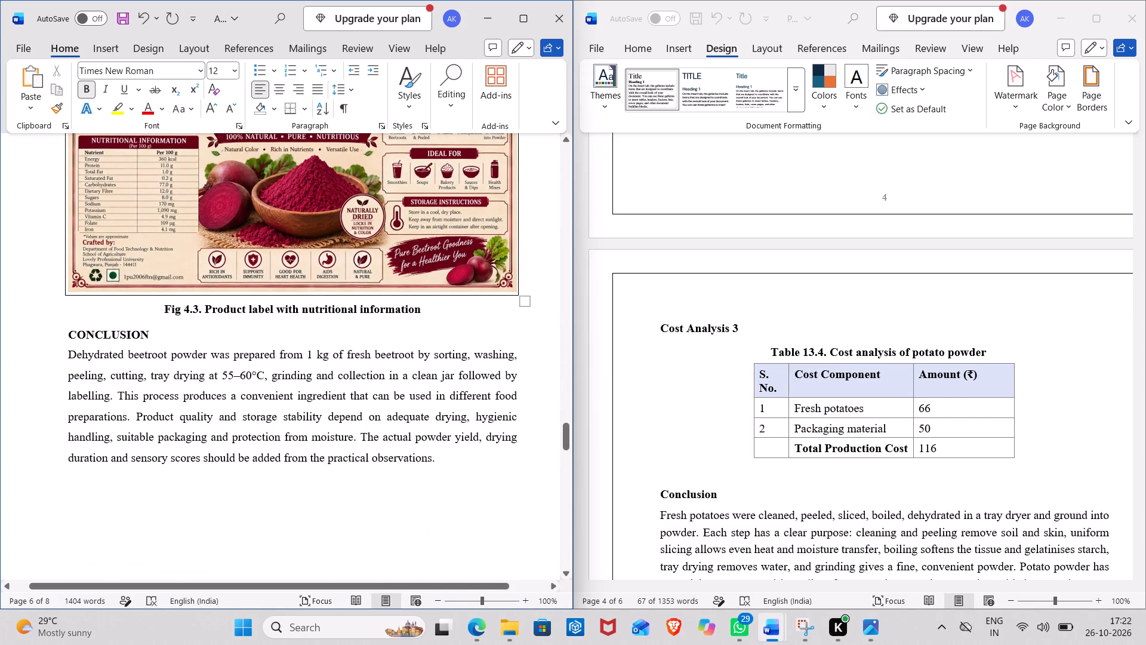
scroll(125, 300, "down", 1)
scroll(439, 321, "down", 3)
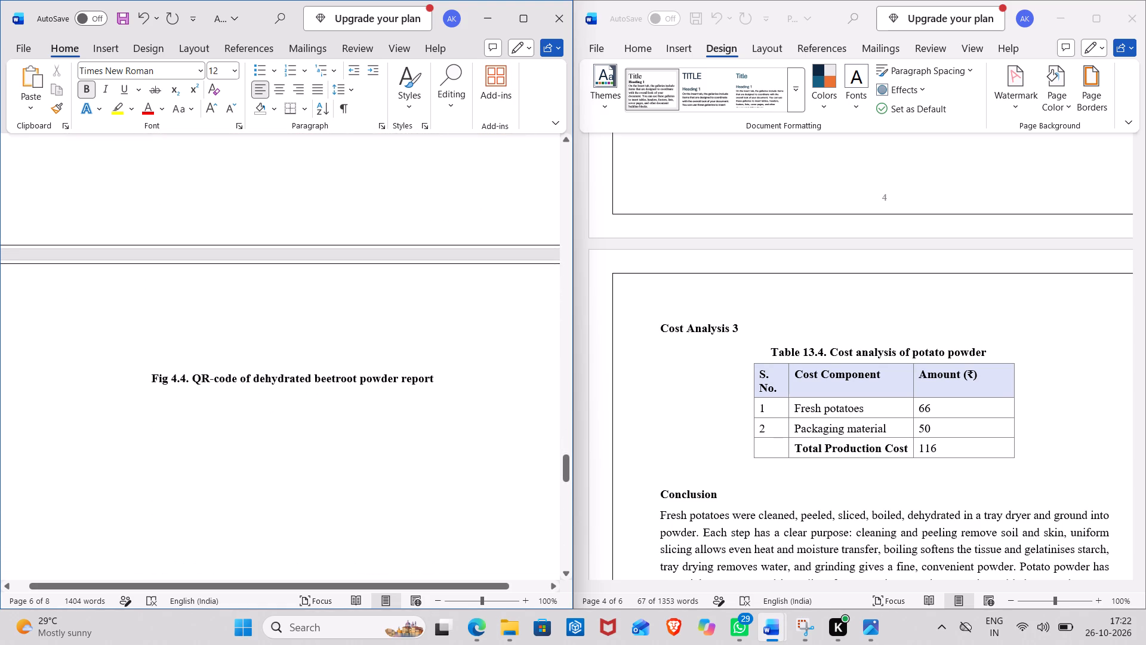
Remove the break before the REFERENCES heading so it follows directly below the Fig 4.4 caption.
scroll(439, 321, "down", 5)
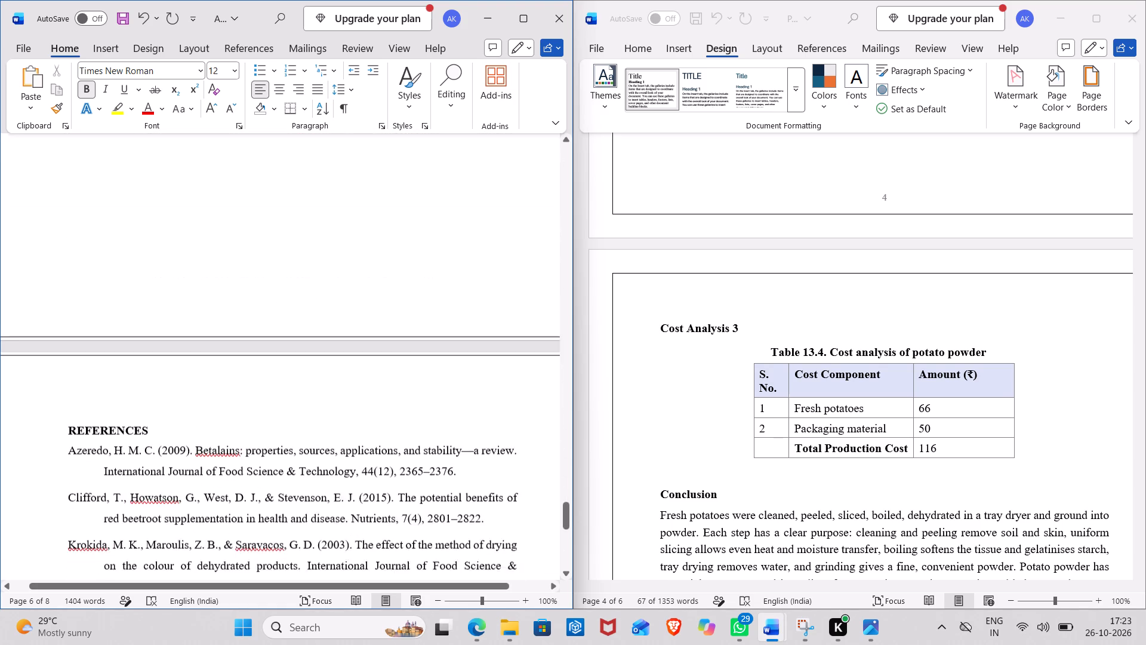
scroll(439, 321, "down", 1)
left_click(68, 349)
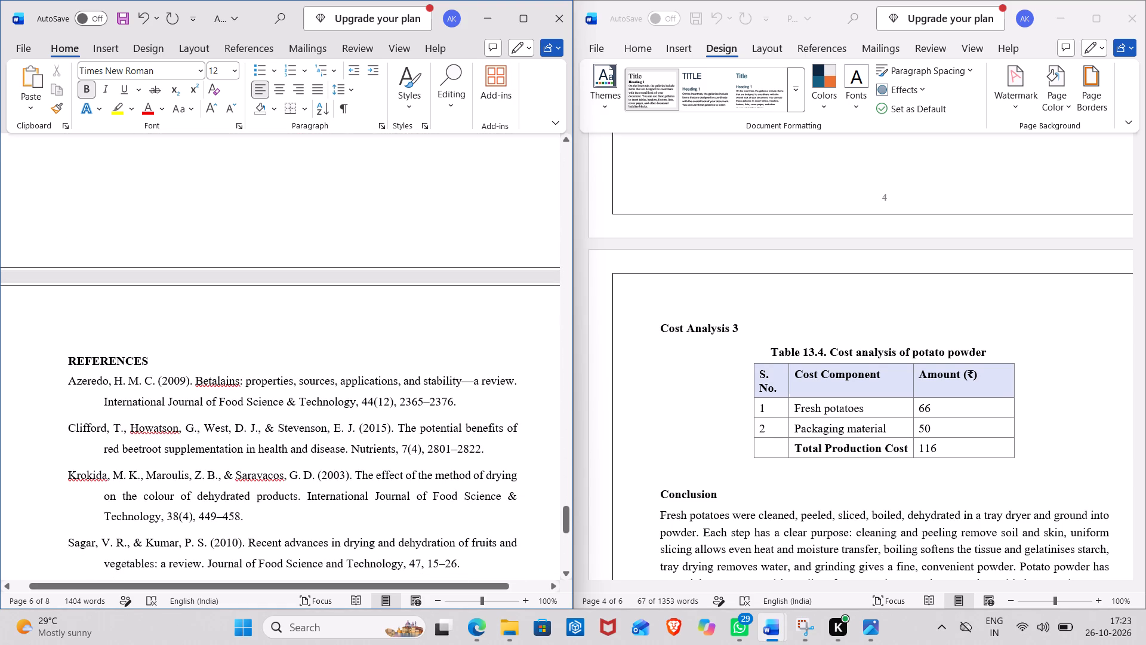
key("BackSpace")
key("BackSpace")
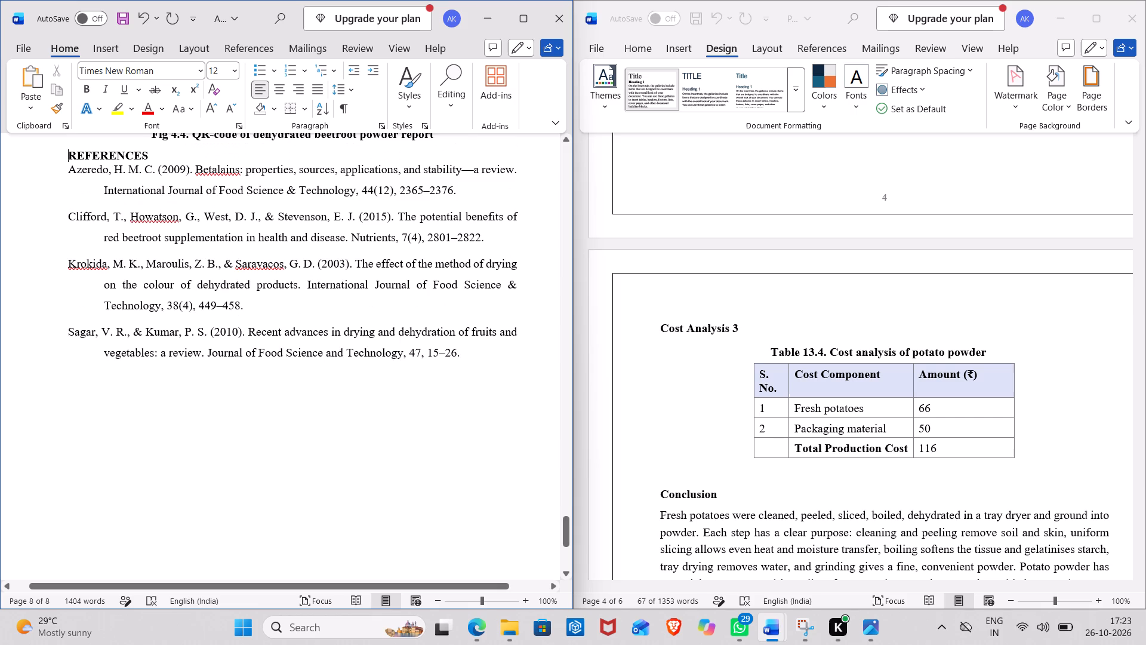
Cut the Fig 4.4 QR-code caption and delete the empty lines left above the REFERENCES heading.
scroll(68, 349, "up", 1)
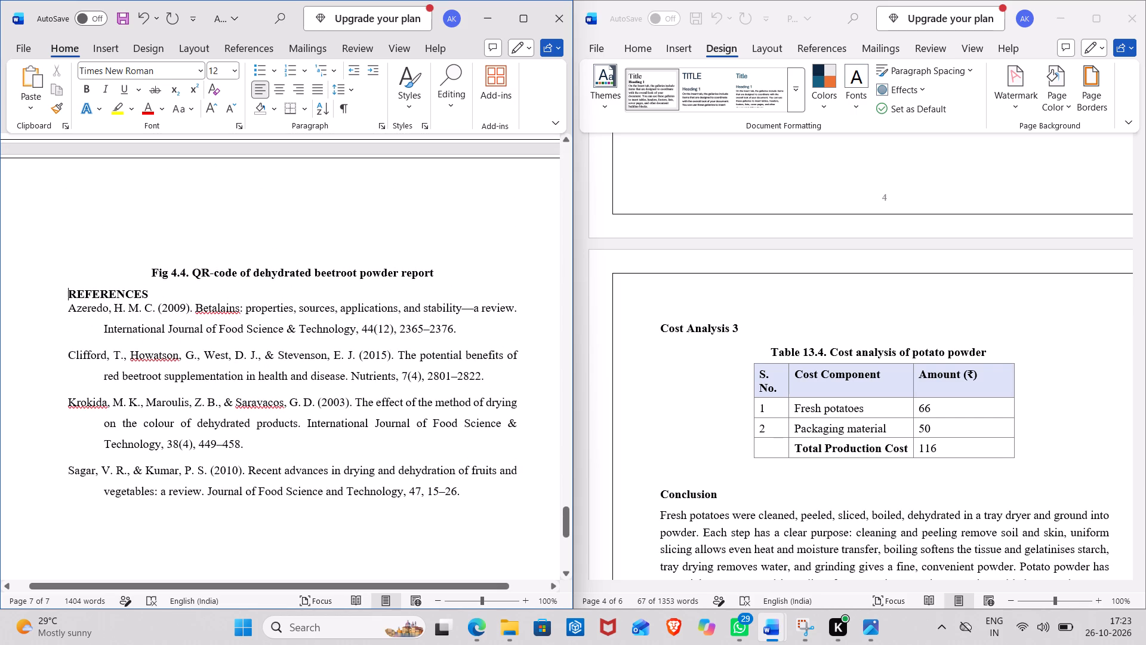
left_click_drag(147, 275, 433, 278)
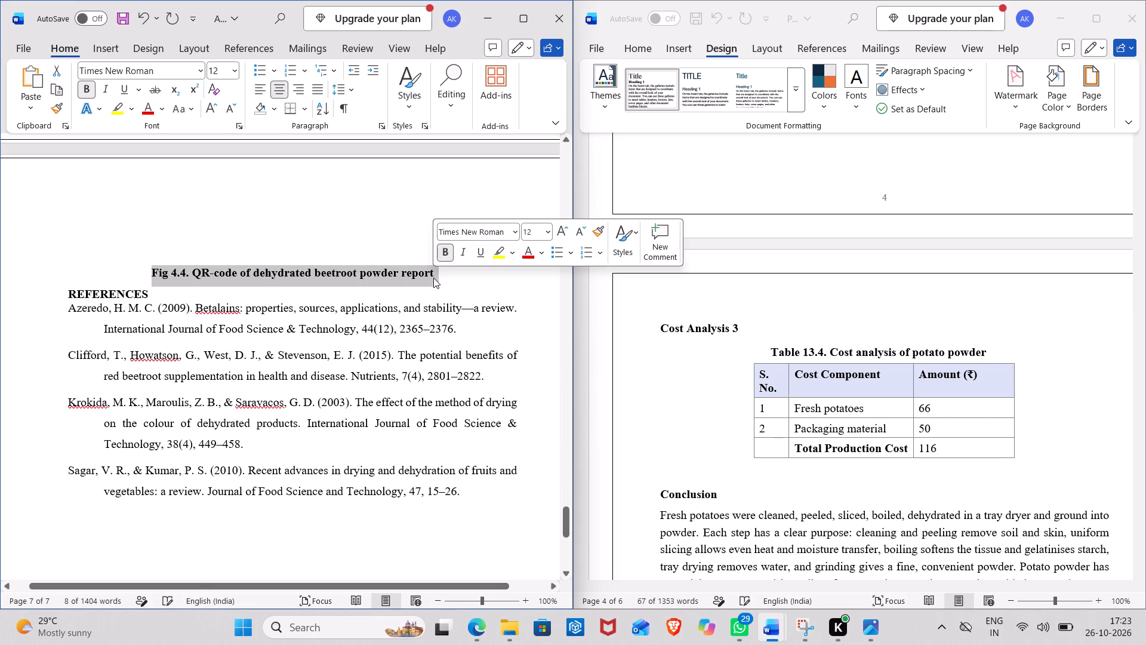
key("ctrl+x")
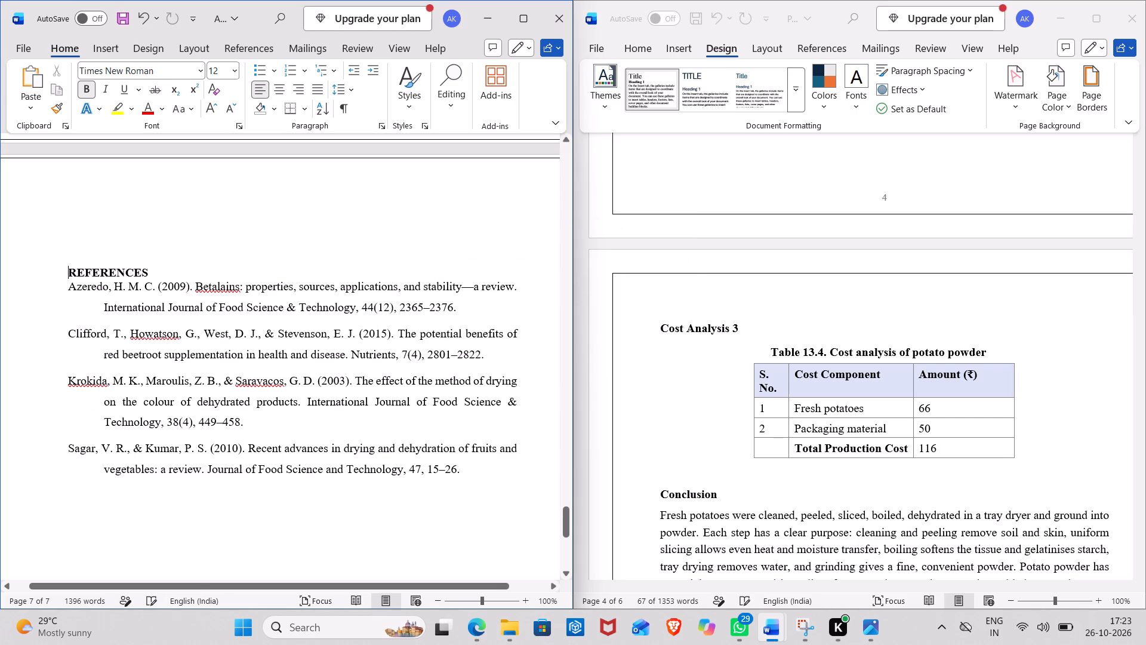
key("BackSpace")
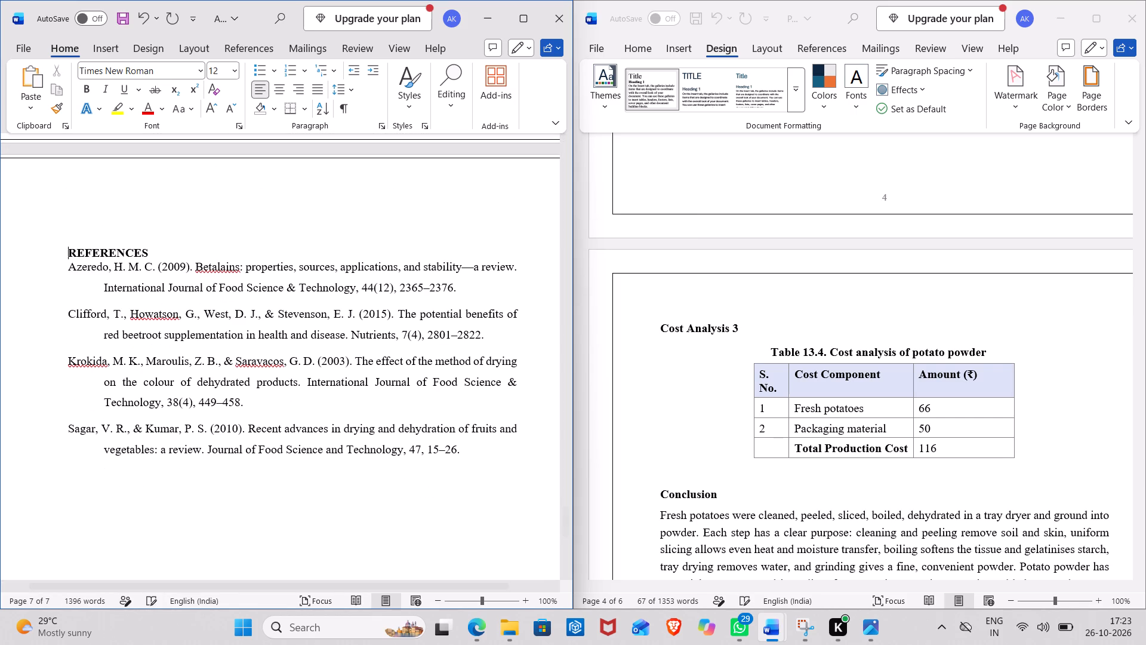
key("BackSpace")
key("BackSpace")
Review the beetroot report's page layout from the REFERENCES section back through the cost, sensory and methodology sections to the title.
scroll(433, 278, "down", 2)
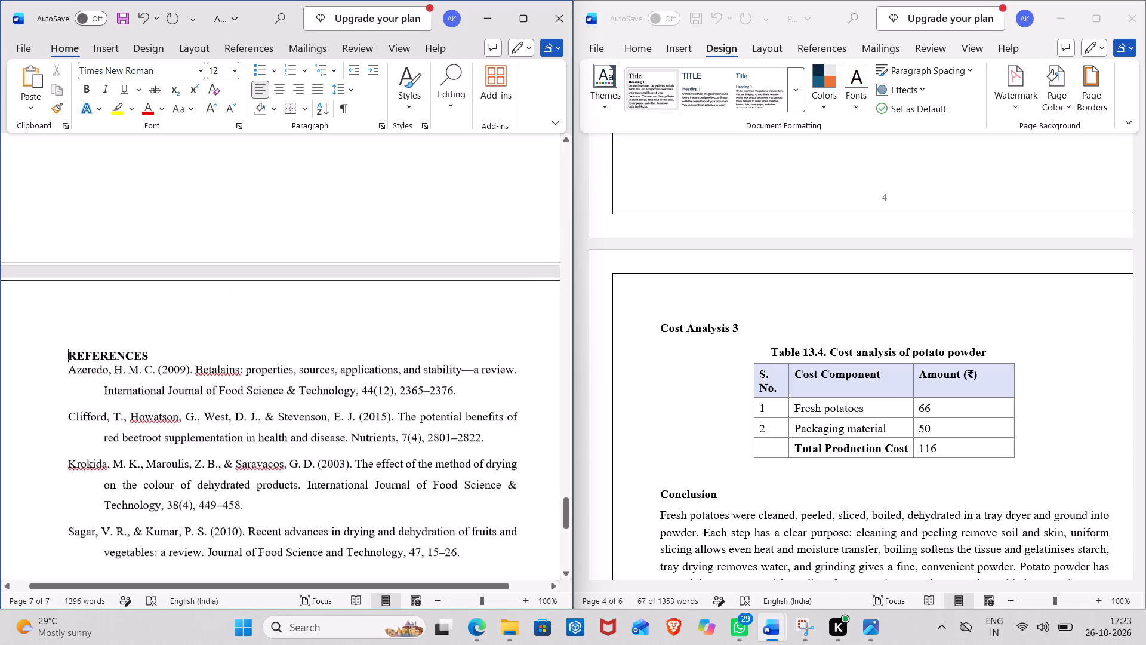
scroll(433, 278, "down", 4)
scroll(433, 278, "up", 2)
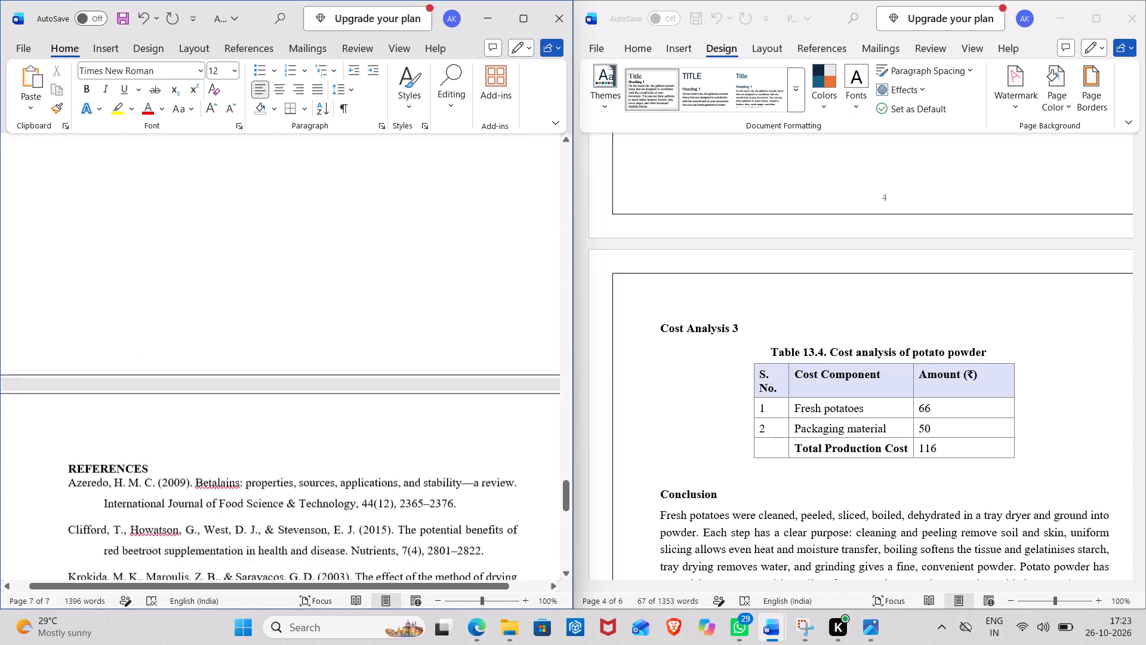
scroll(433, 278, "up", 7)
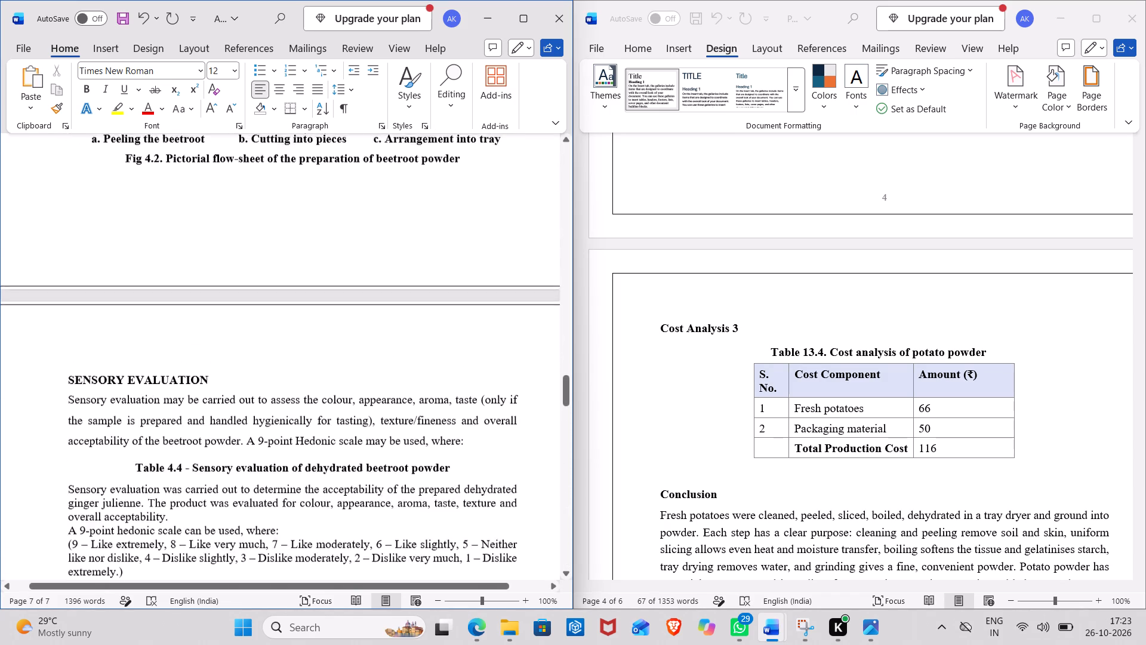
scroll(433, 278, "down", 1)
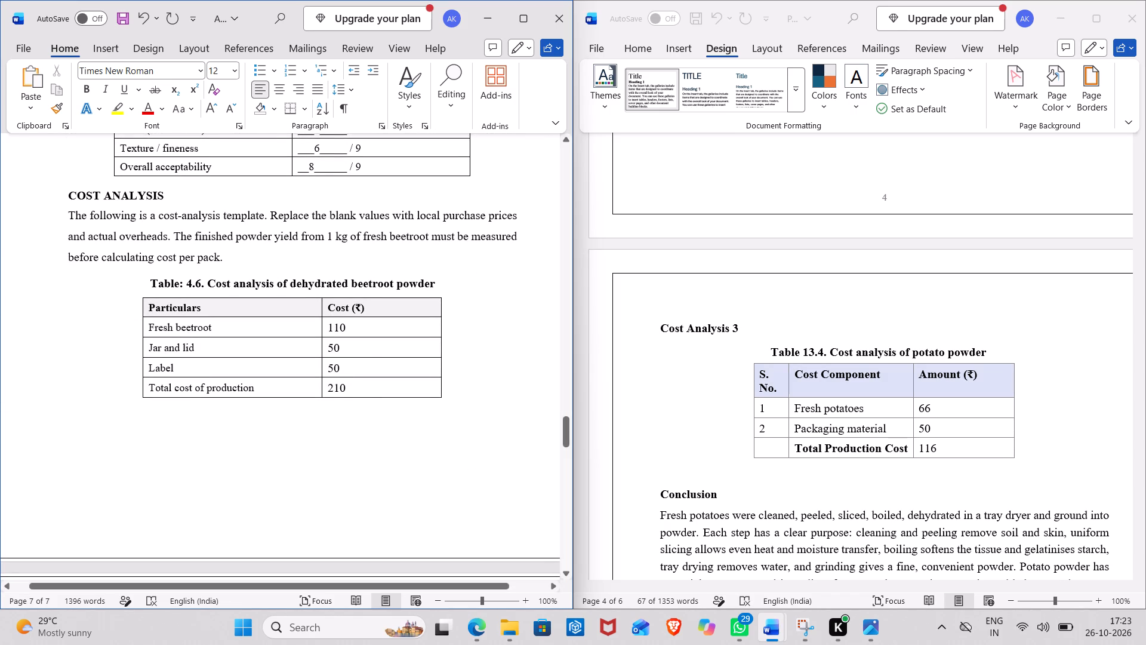
left_click_drag(343, 168, 303, 183)
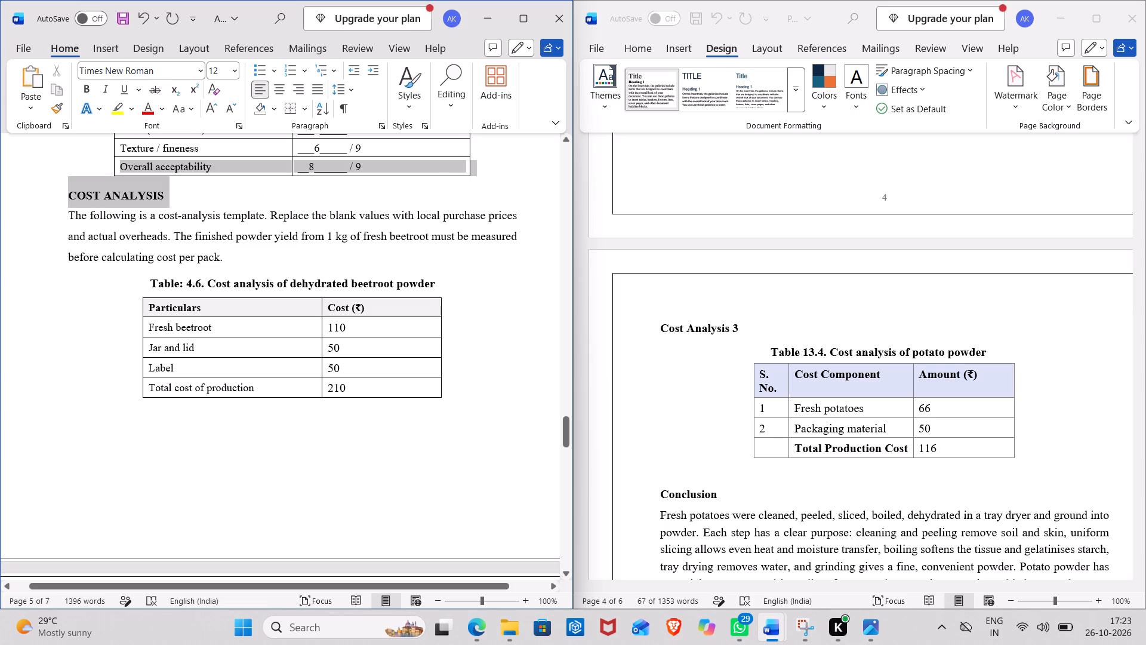
left_click_drag(303, 183, 303, 184)
left_click(303, 184)
scroll(267, 210, "up", 2)
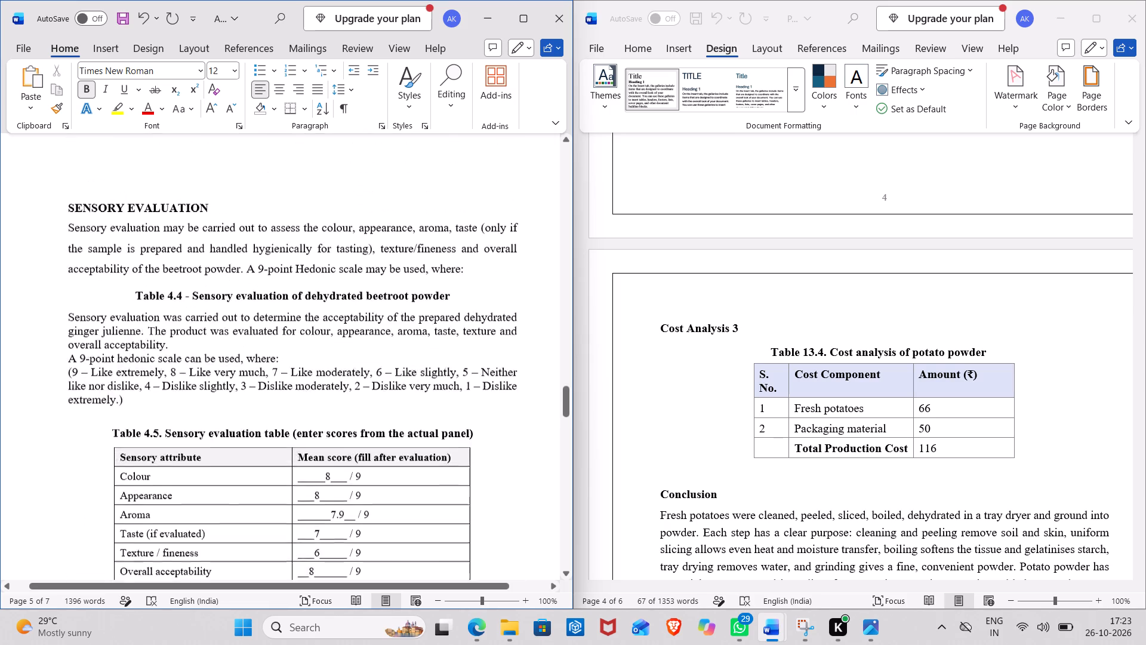
scroll(267, 210, "up", 9)
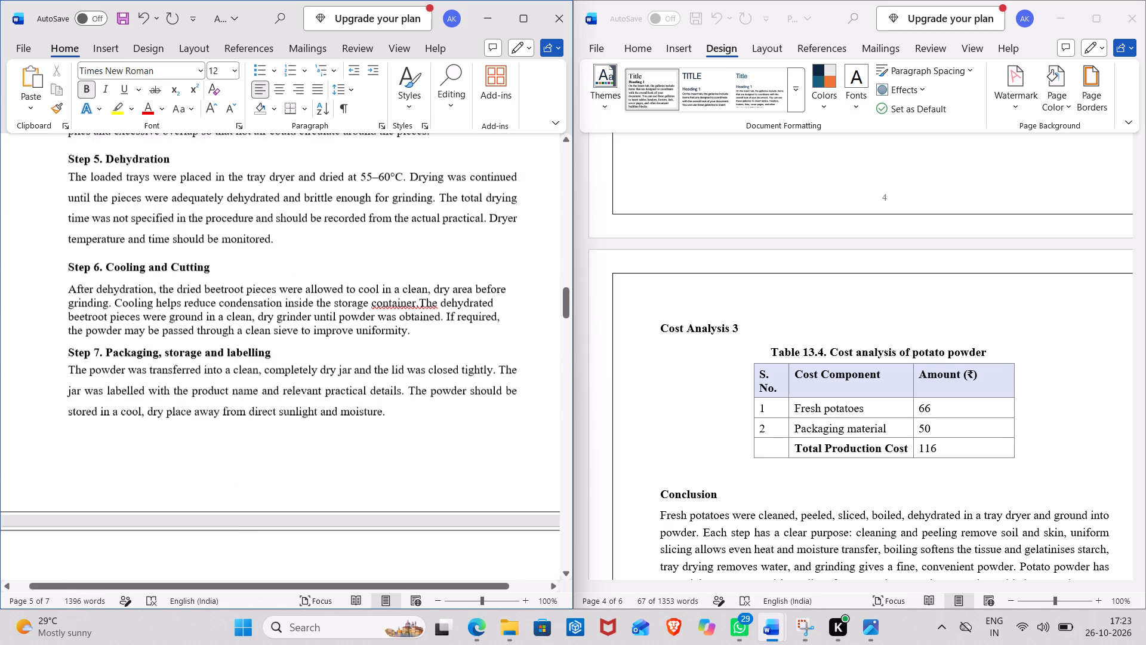
scroll(267, 210, "up", 6)
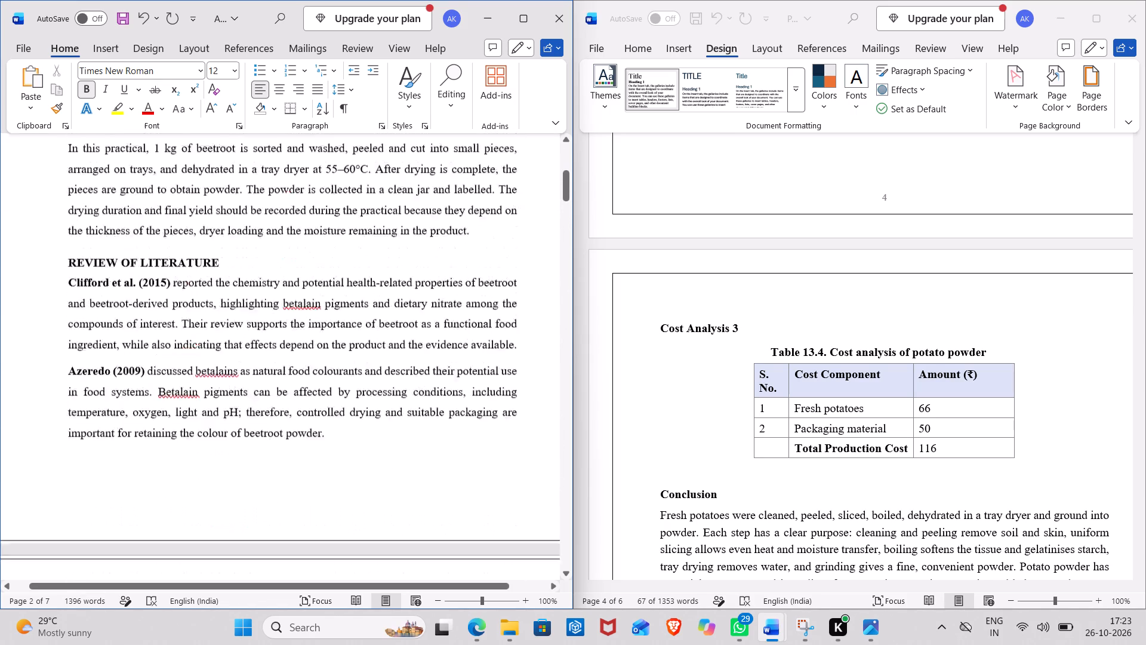
scroll(267, 210, "up", 5)
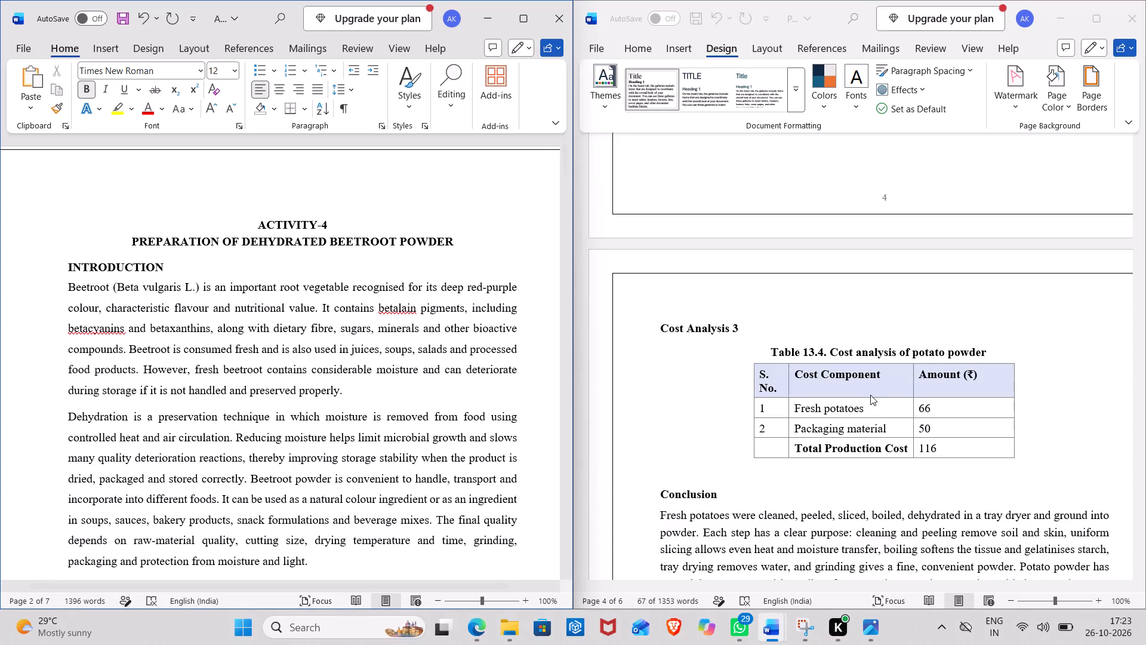
Examine the potato powder model's cost analysis, conclusion, references and QR code, and its flow-sheet and sensory evaluation sections.
scroll(871, 388, "right", 1)
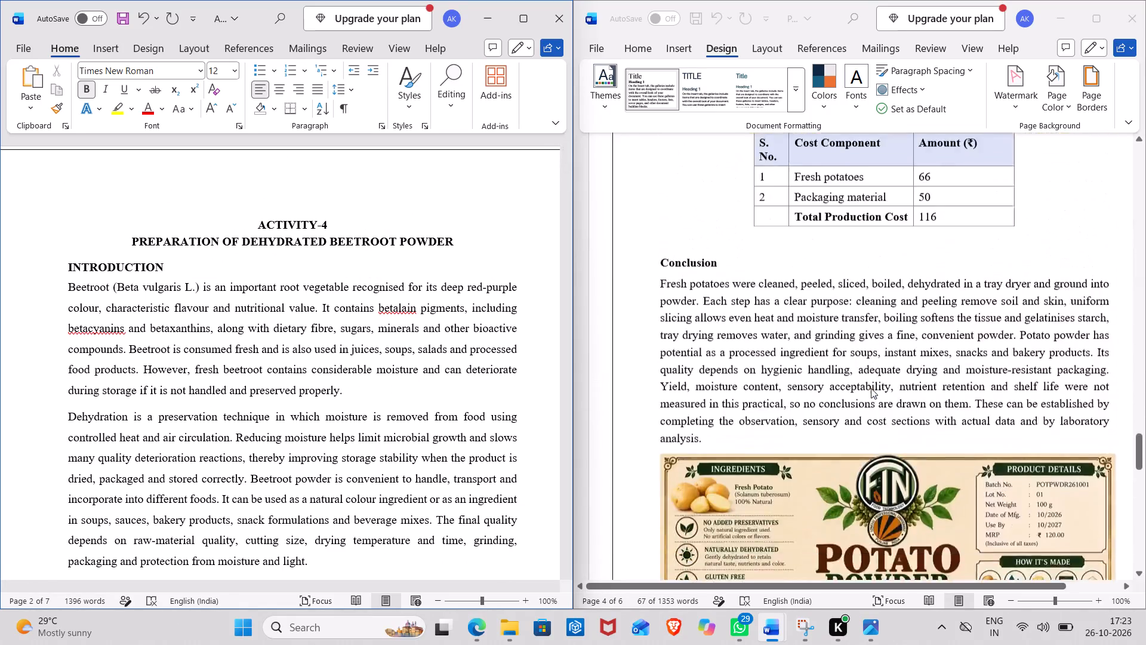
scroll(871, 388, "up", 3)
scroll(871, 388, "down", 3)
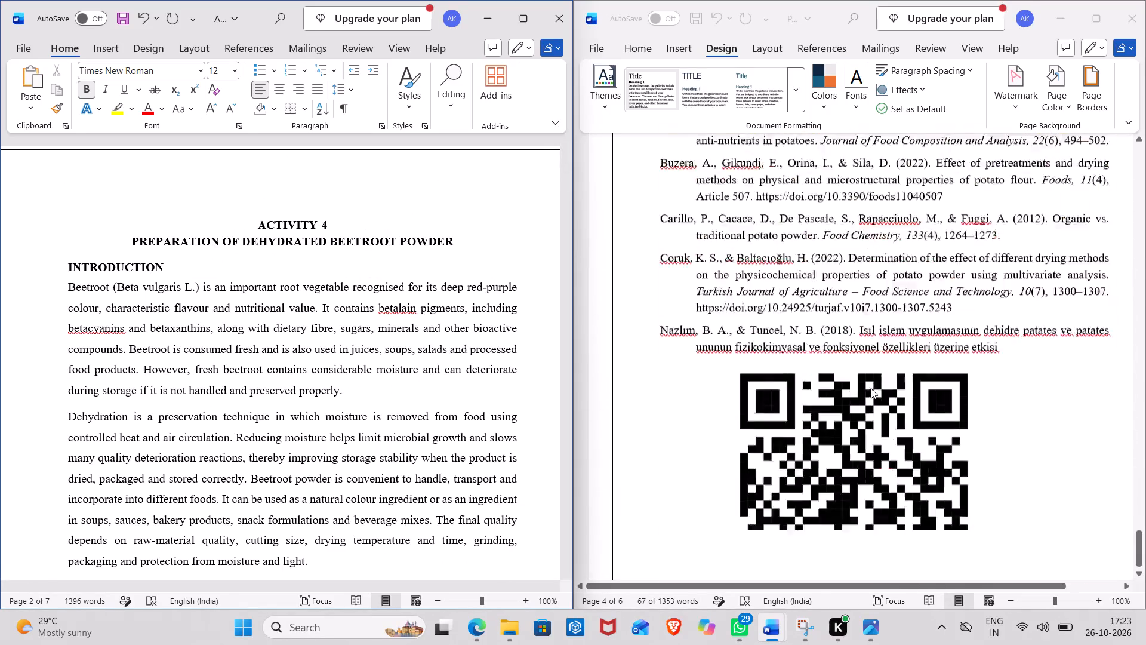
scroll(871, 388, "down", 1)
scroll(871, 388, "up", 1)
scroll(871, 388, "down", 1)
scroll(871, 388, "up", 1)
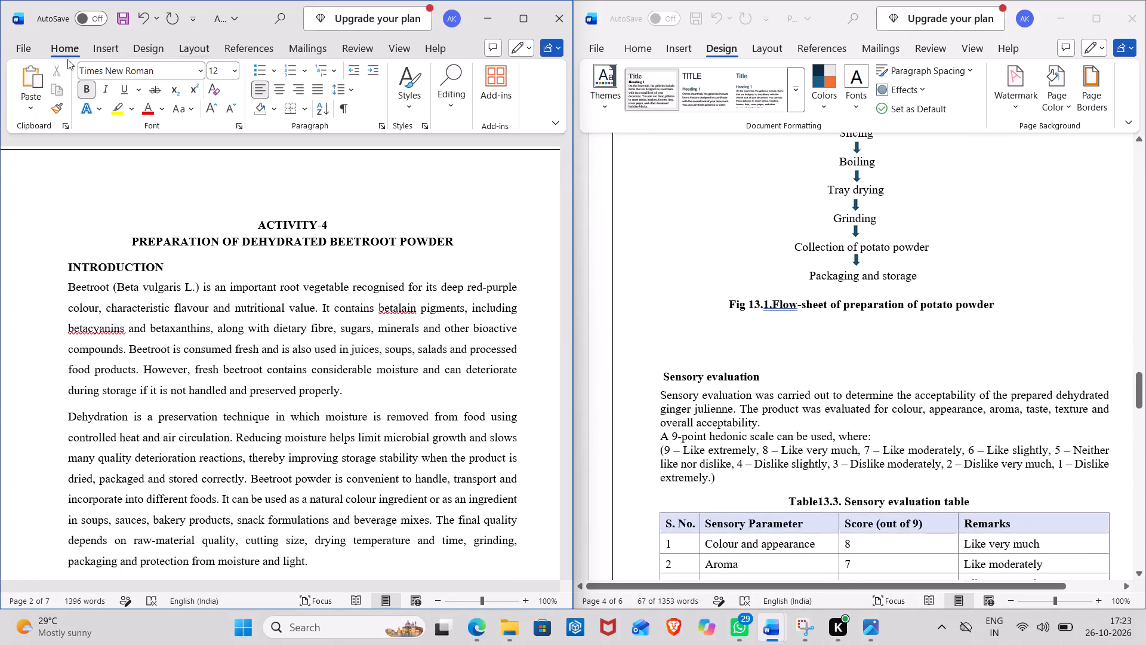
Save the beetroot report to the Downloads folder as a Word Document named Activity-4_Dehydrated_Beetroot_Powder.
left_click(14, 43)
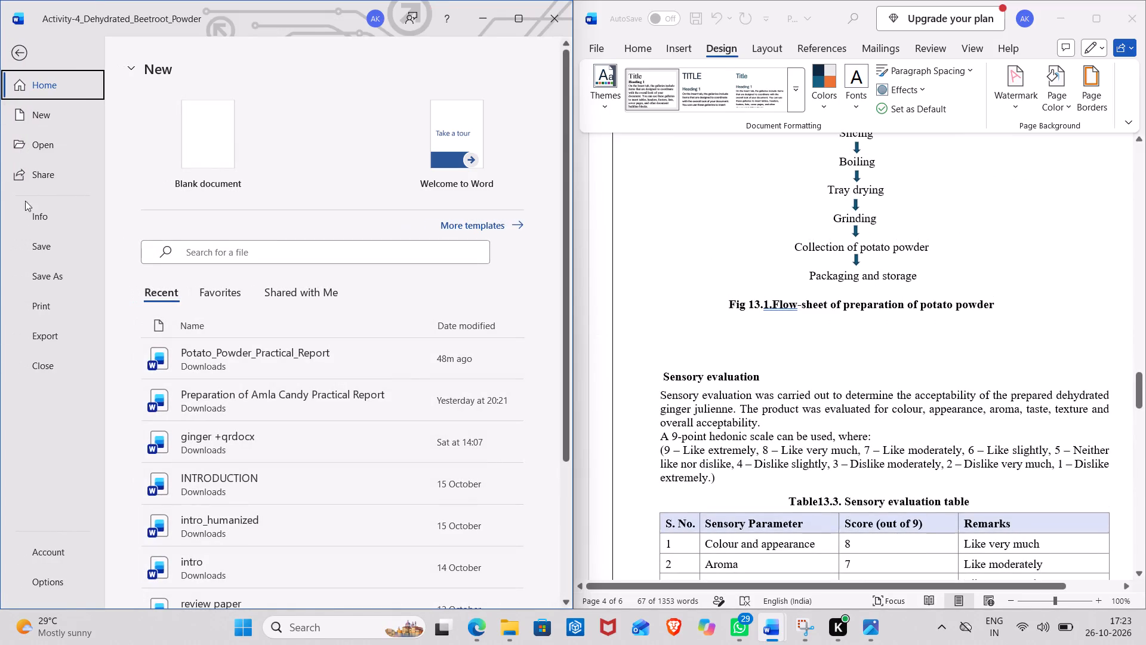
left_click(50, 274)
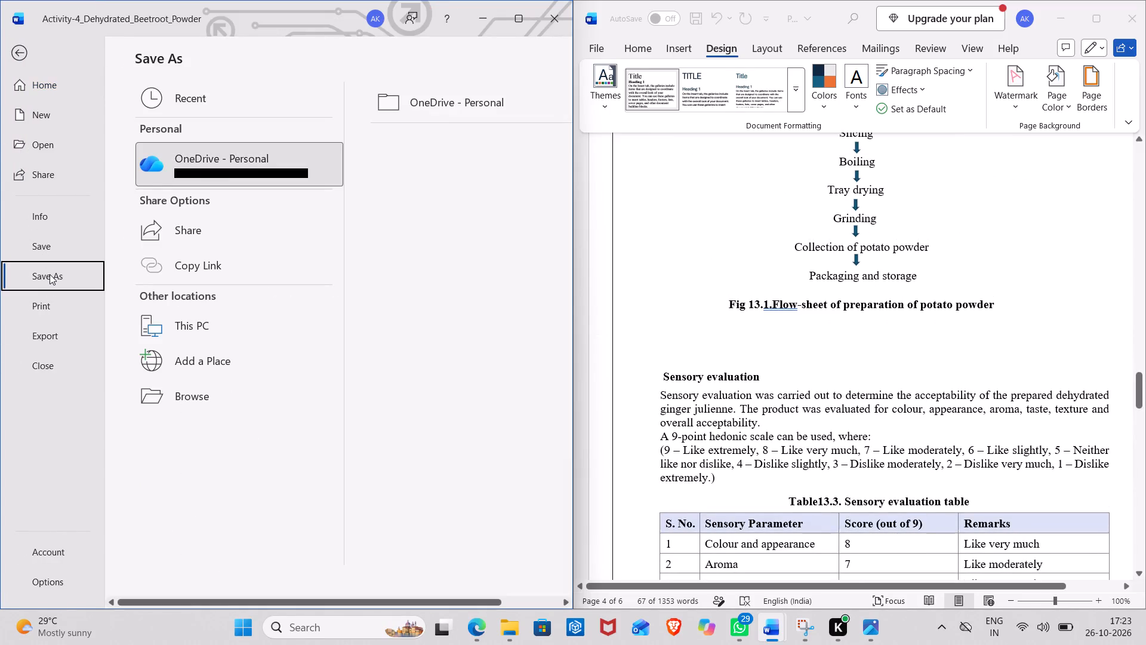
left_click(197, 321)
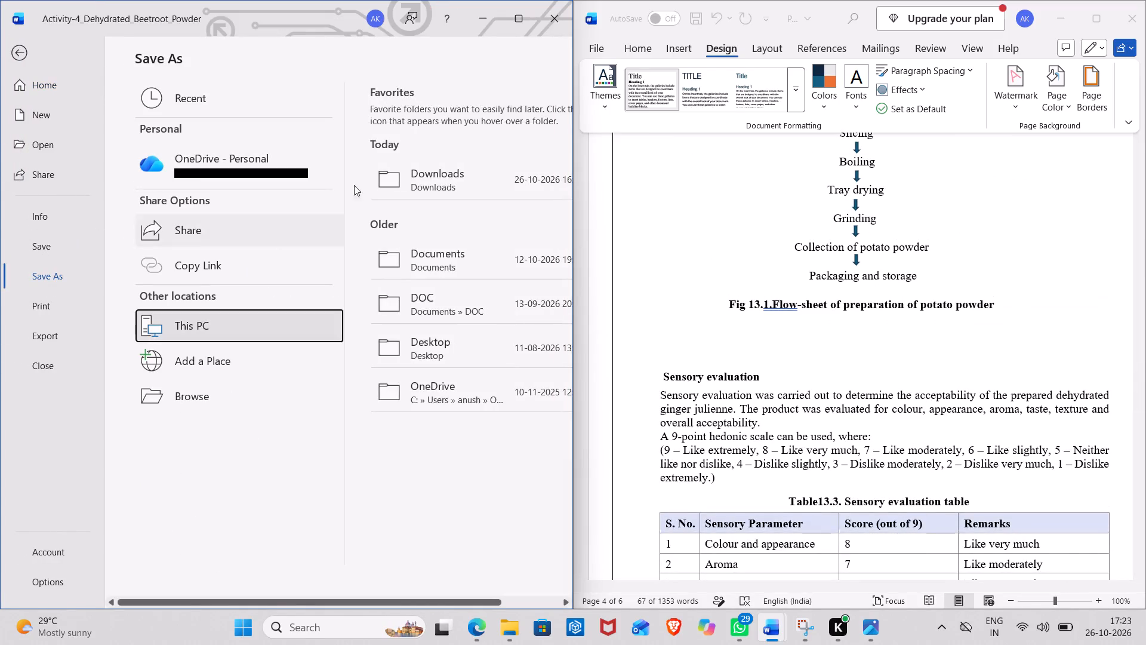
left_click(399, 192)
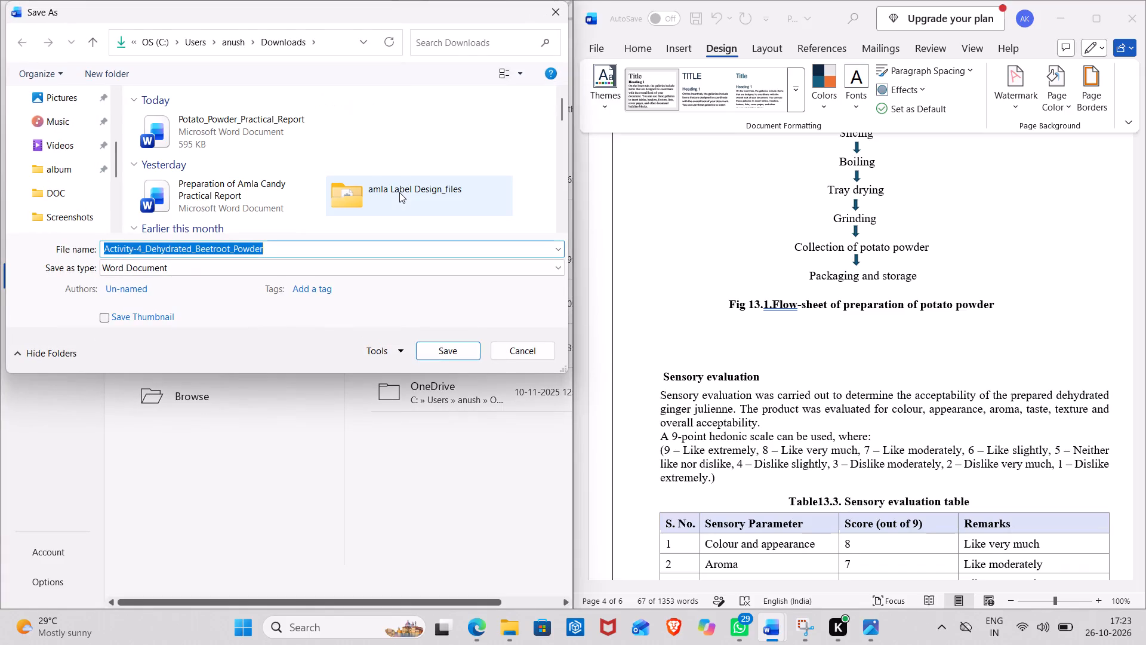
left_click(439, 355)
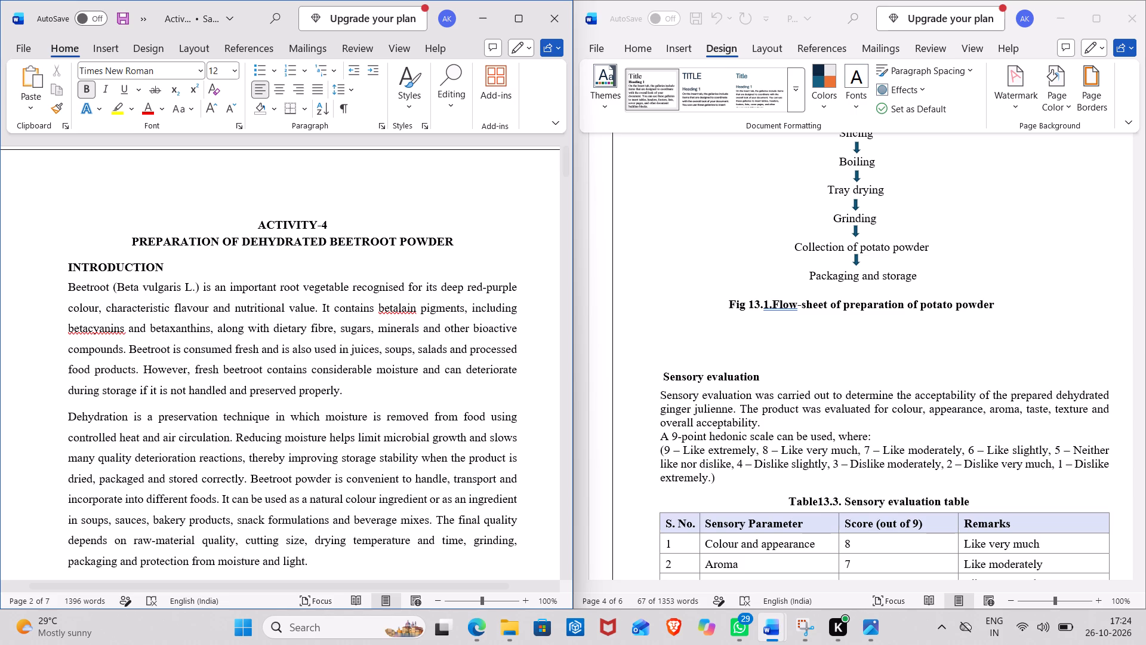
Renumber the report's title heading as ACTIVITY-14.
left_click(350, 222)
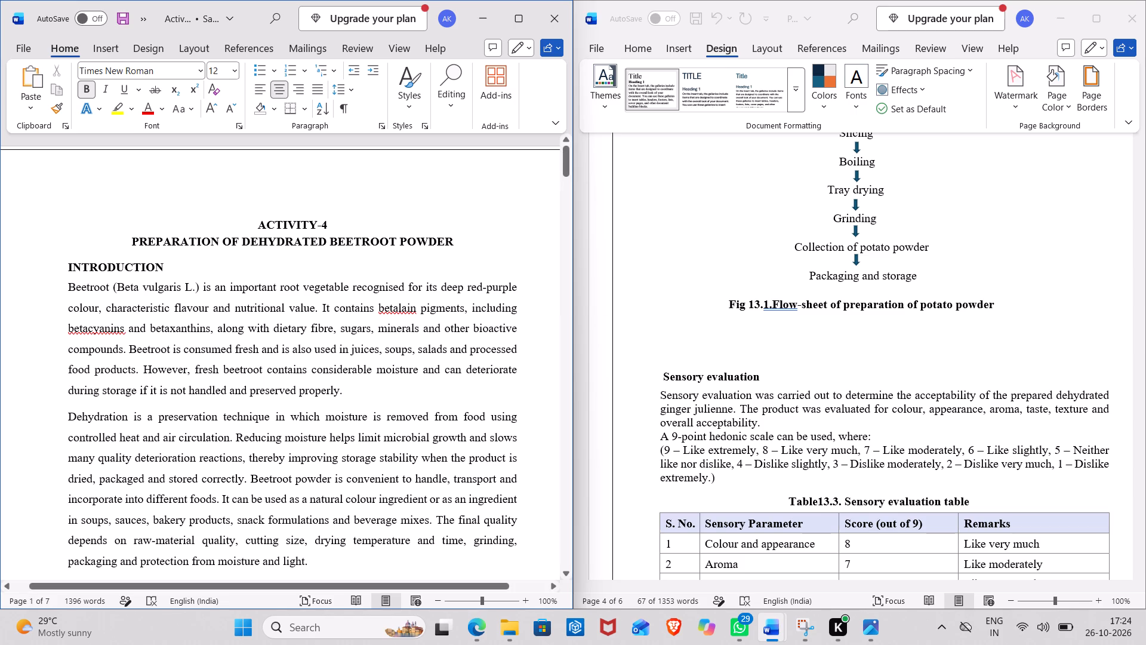
left_click(324, 222)
key("1")
Renumber the raw materials table caption under MATERIALS & METHOD as Table 14.1.
scroll(324, 222, "down", 1)
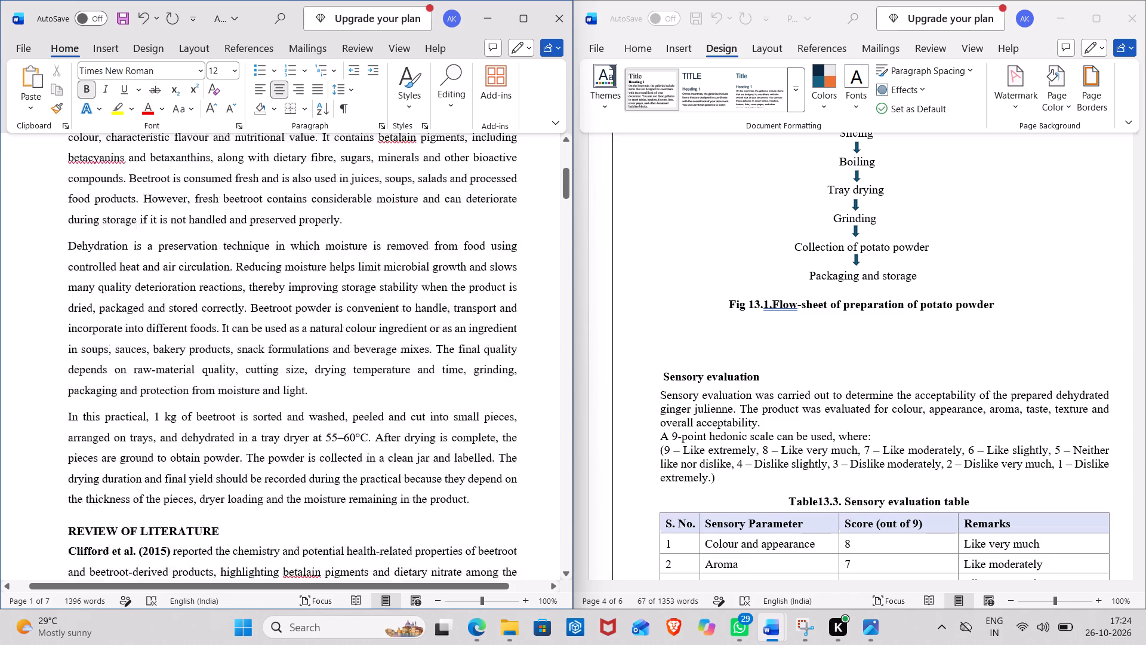
scroll(324, 222, "down", 5)
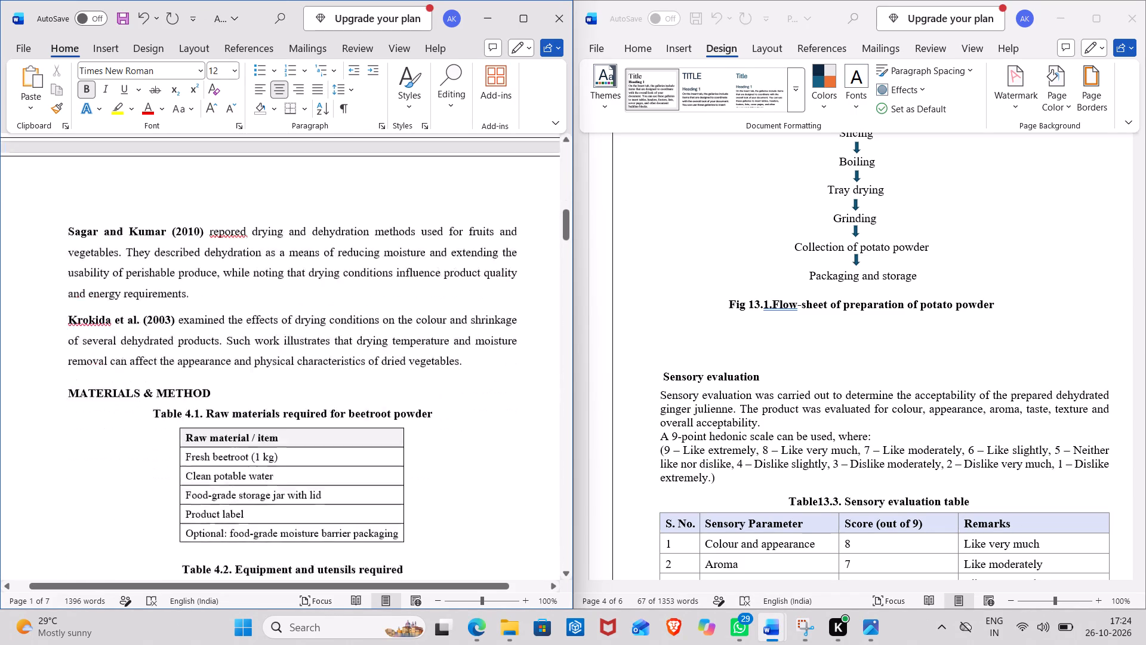
scroll(324, 222, "down", 1)
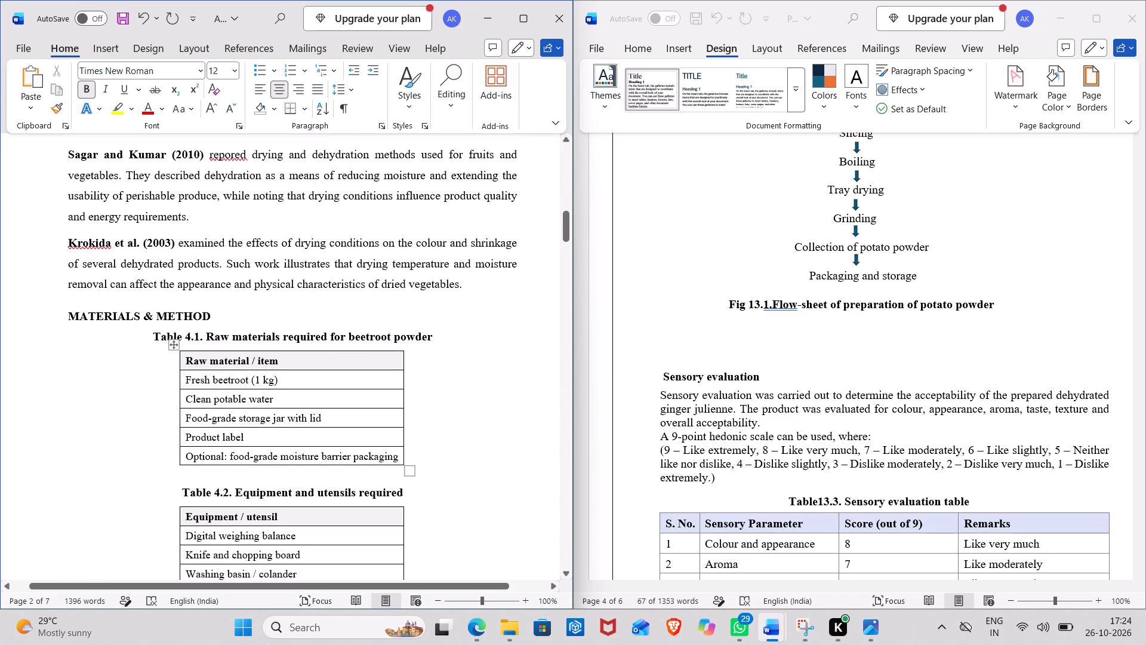
left_click(183, 334)
key("1")
key("BackSpace")
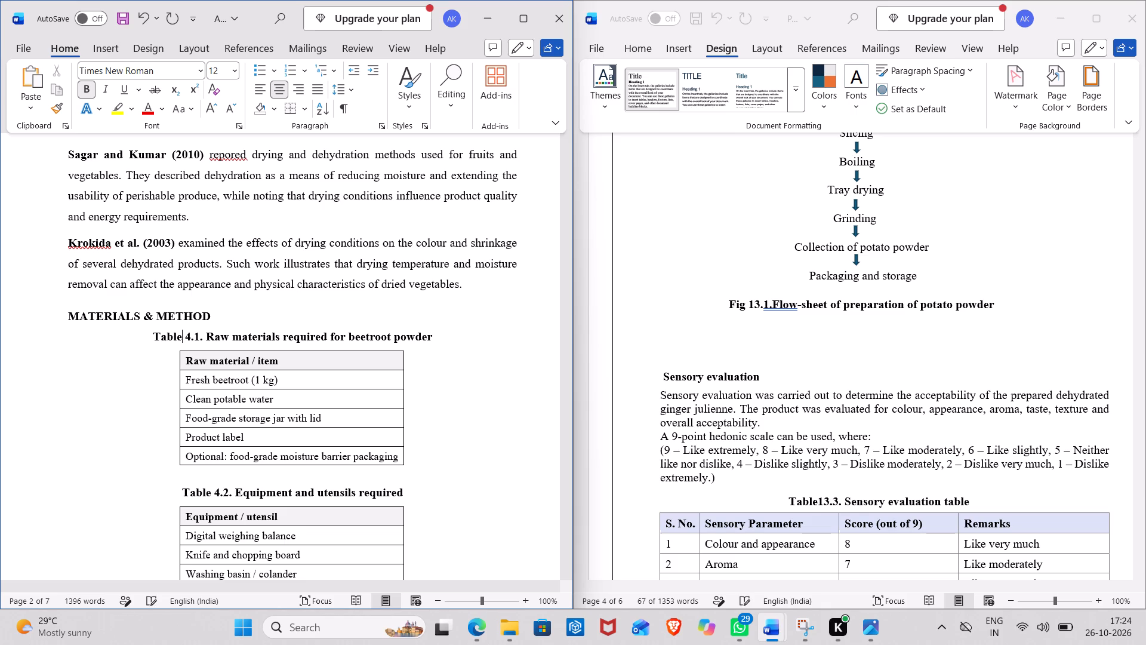
key("space")
key("BackSpace")
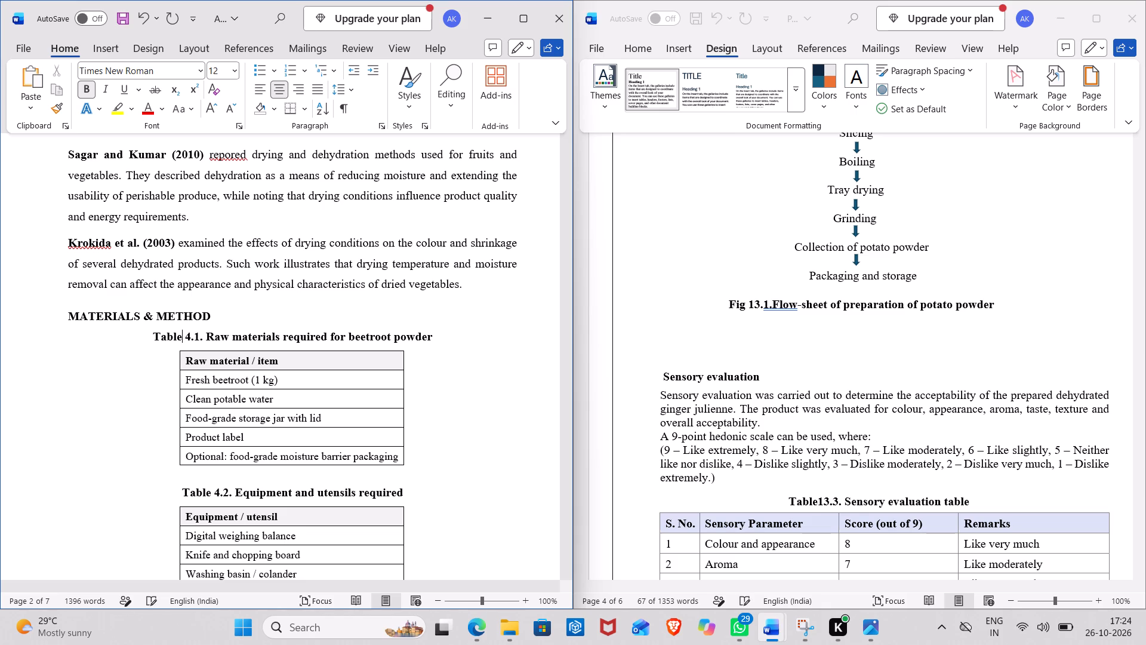
left_click(184, 336)
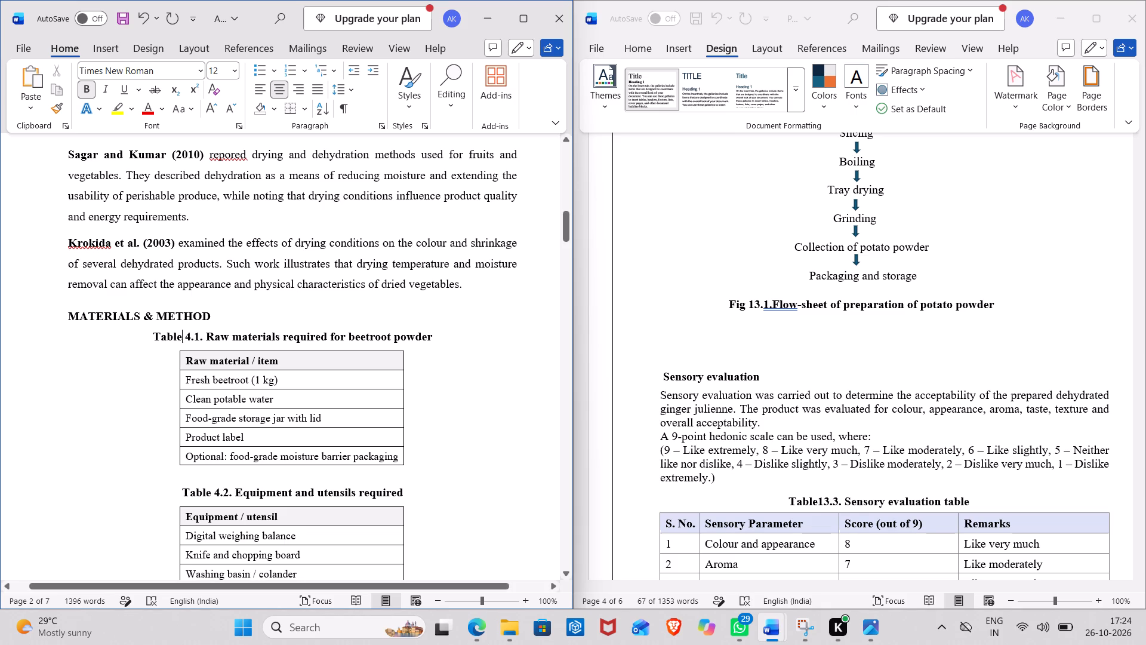
key("1")
Renumber the equipment and utensils table caption as Table 14.2.
scroll(184, 336, "down", 1)
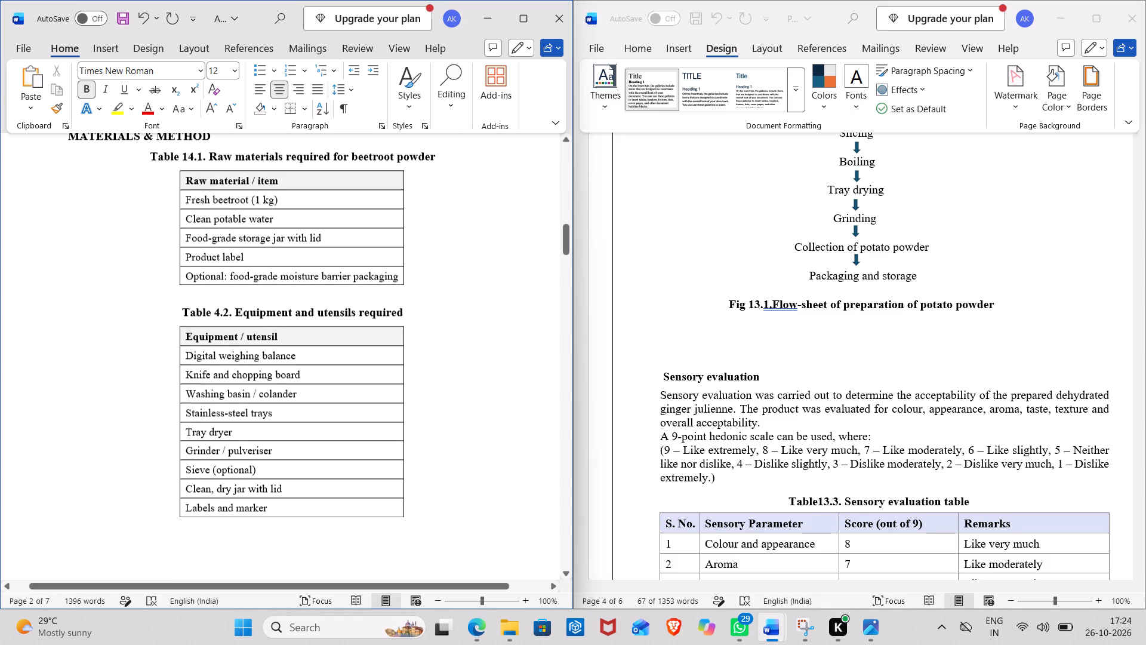
left_click(214, 313)
key("1")
Renumber the caption of the beetroot powder preparation flow chart as Fig 14.1.
scroll(214, 313, "down", 3)
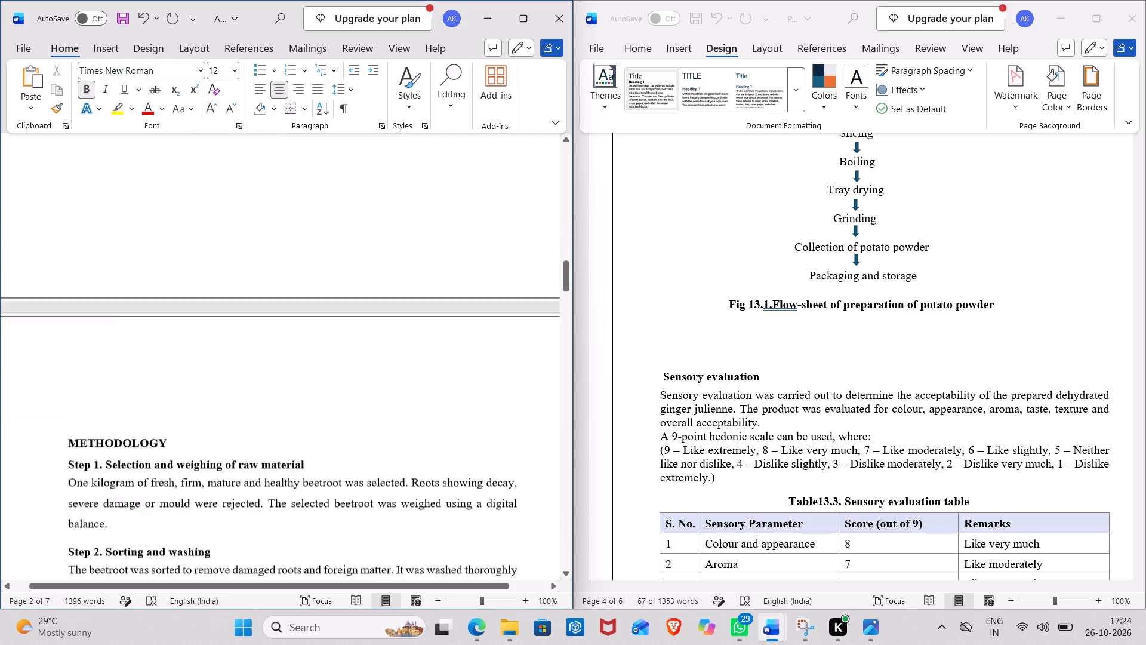
scroll(214, 313, "down", 8)
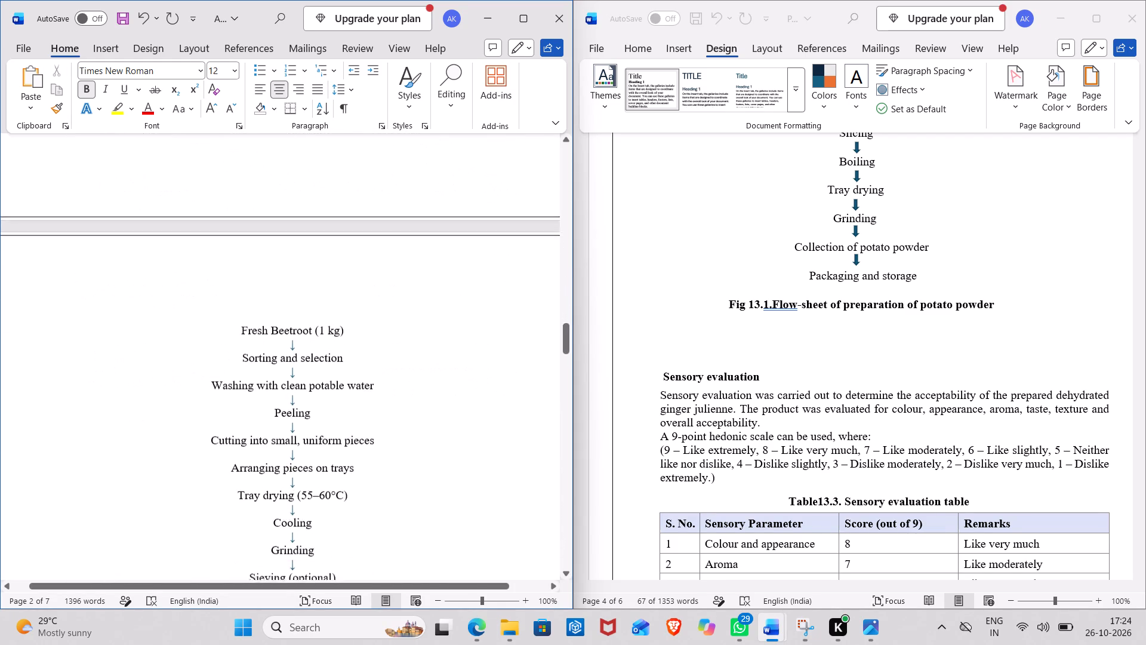
scroll(214, 313, "down", 3)
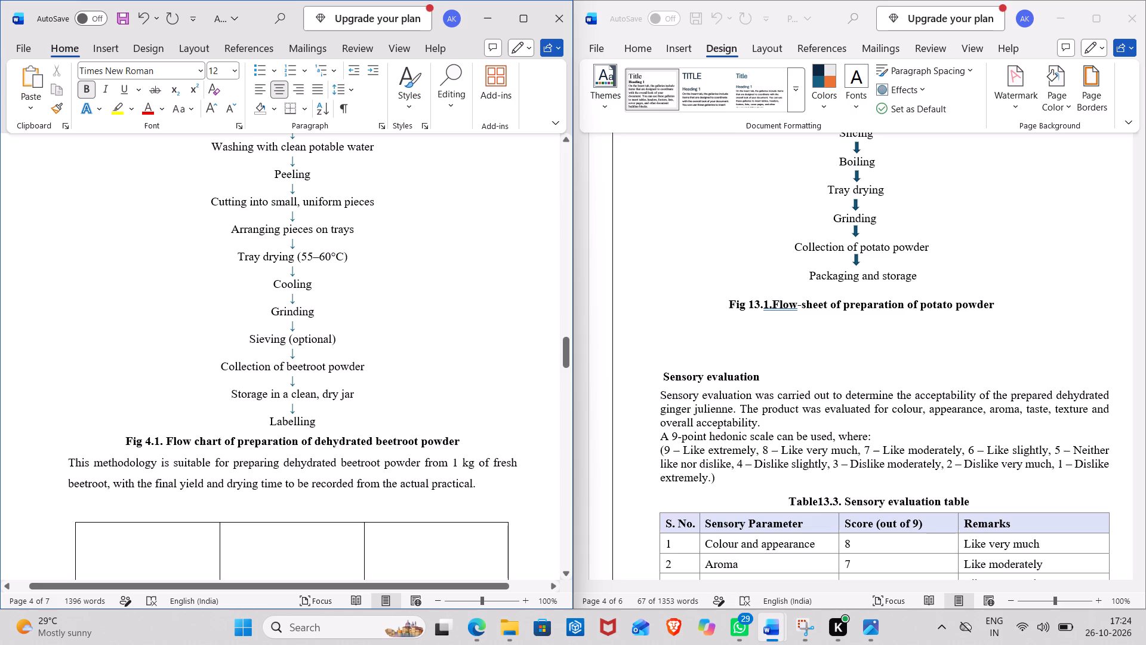
left_click(147, 440)
key("1")
Renumber the pictorial flow-sheet caption below the photograph placeholders as Fig 14.2.
scroll(147, 440, "down", 1)
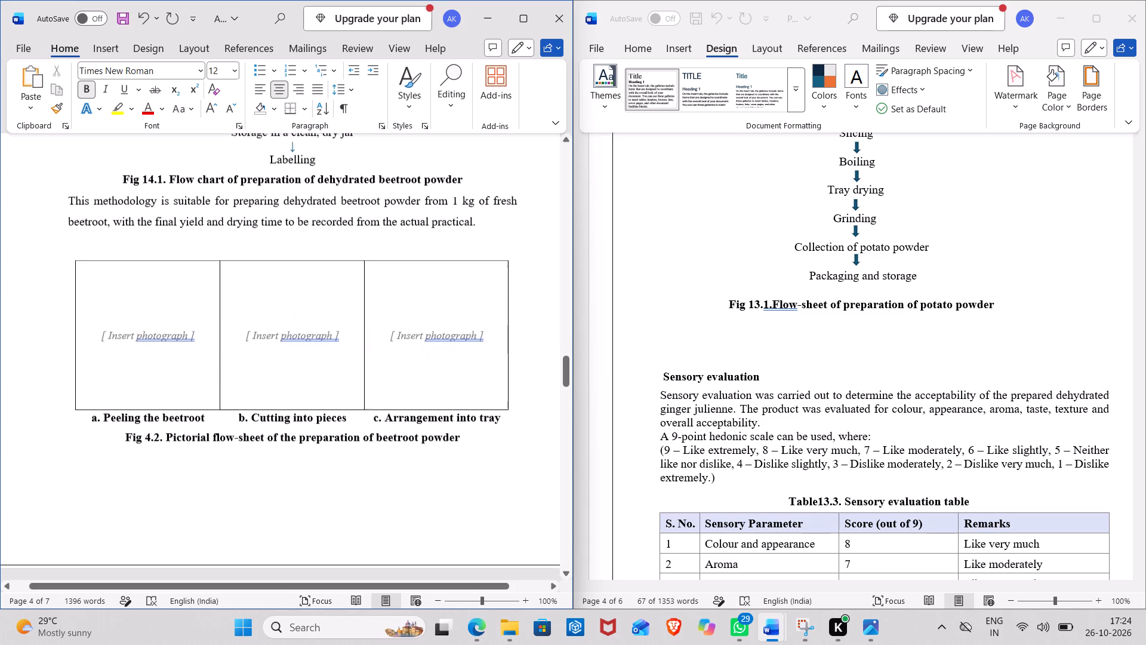
scroll(147, 440, "down", 1)
left_click(146, 435)
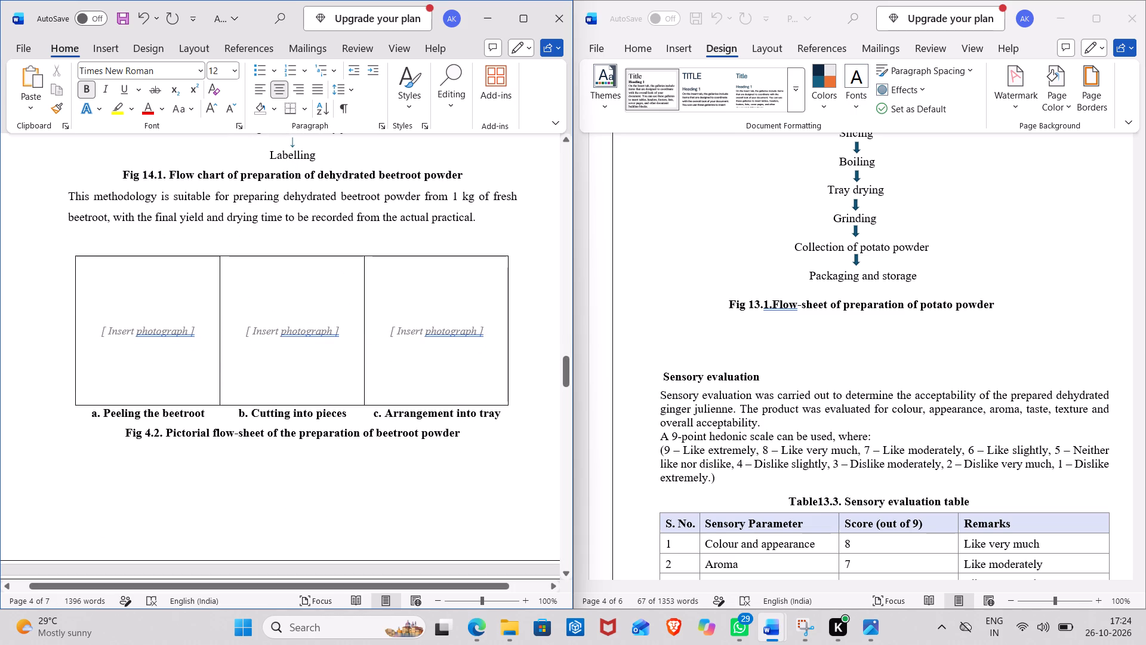
key("1")
Delete the introductory paragraph directly under the SENSORY EVALUATION heading, ending "A 9-point Hedonic scale may be used, where:".
scroll(146, 435, "down", 4)
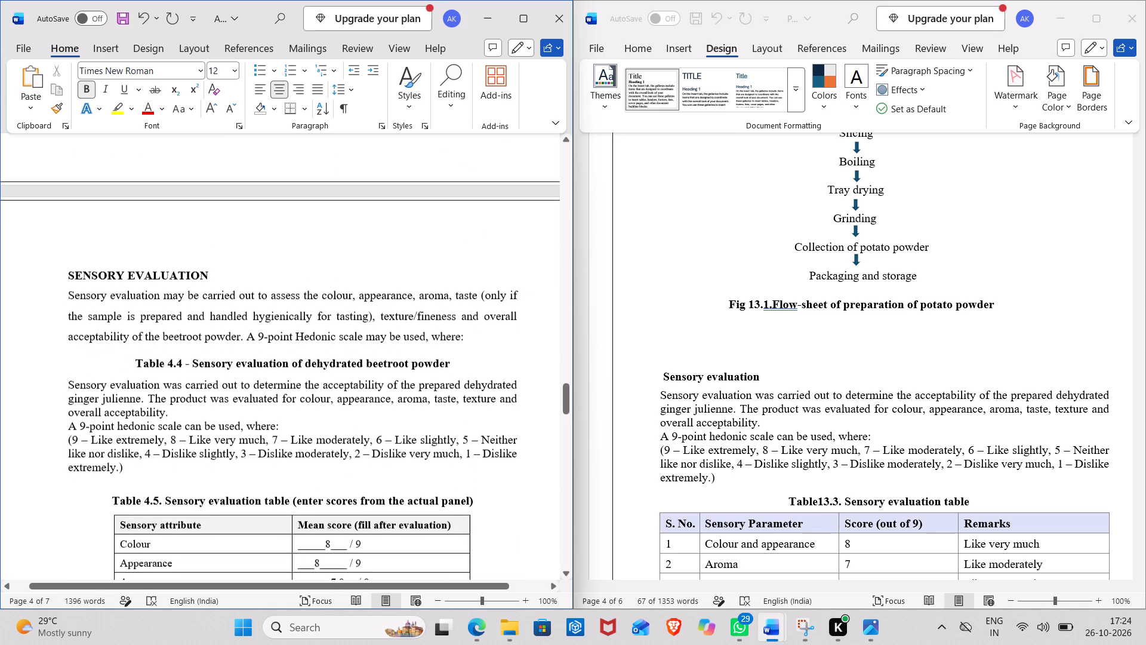
scroll(146, 435, "down", 1)
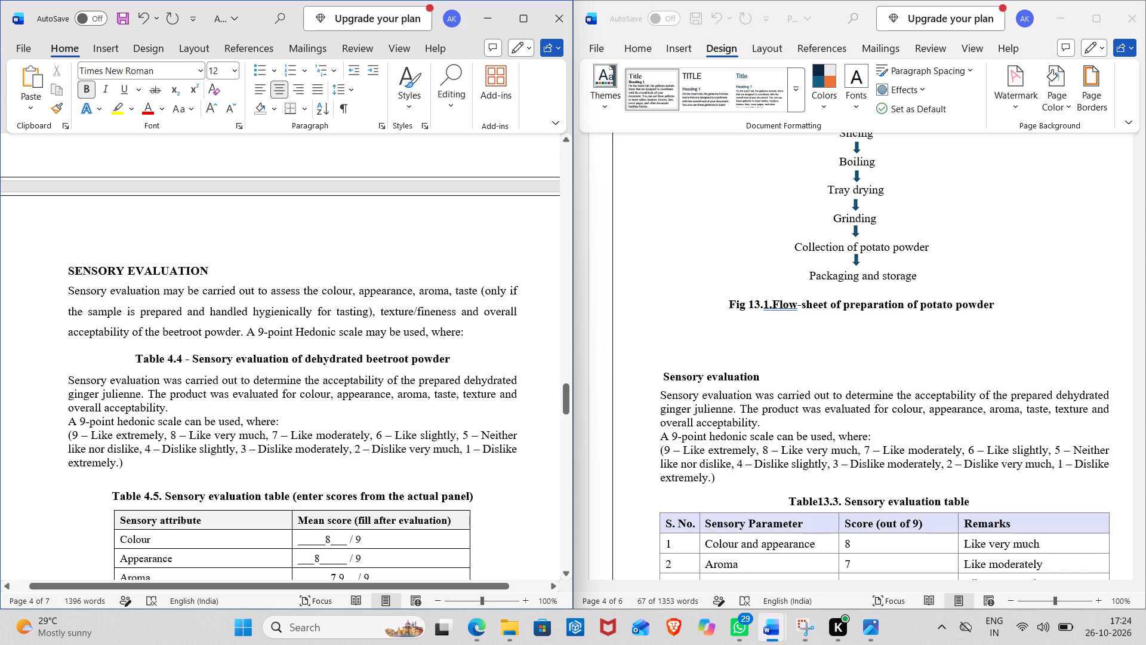
left_click_drag(134, 360, 392, 371)
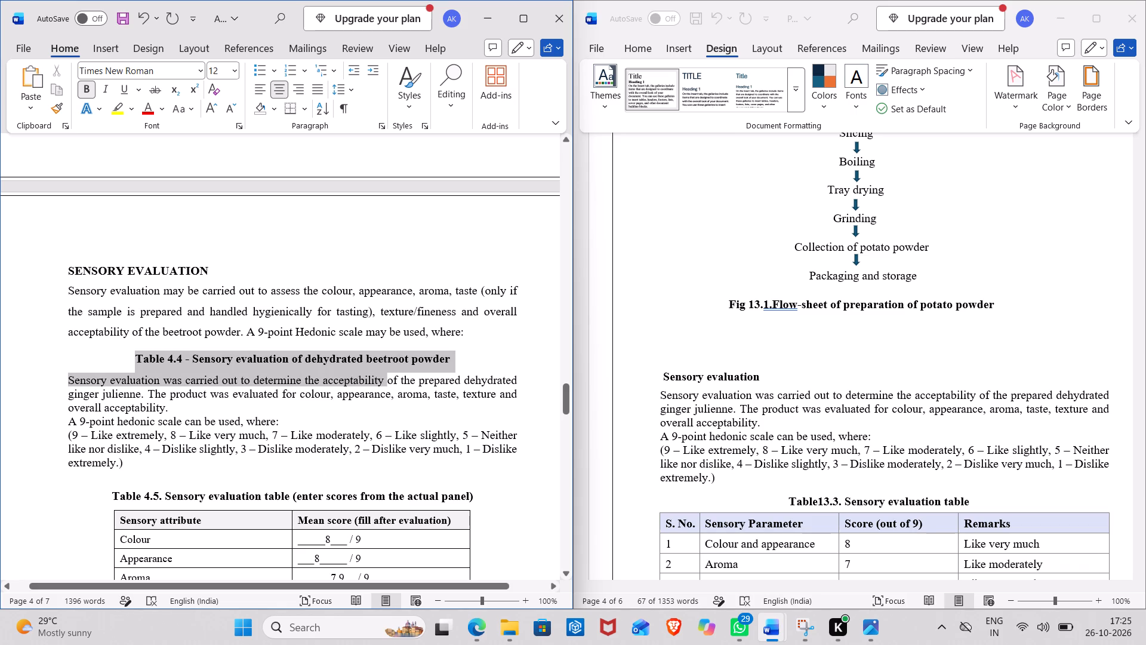
left_click_drag(392, 371, 435, 297)
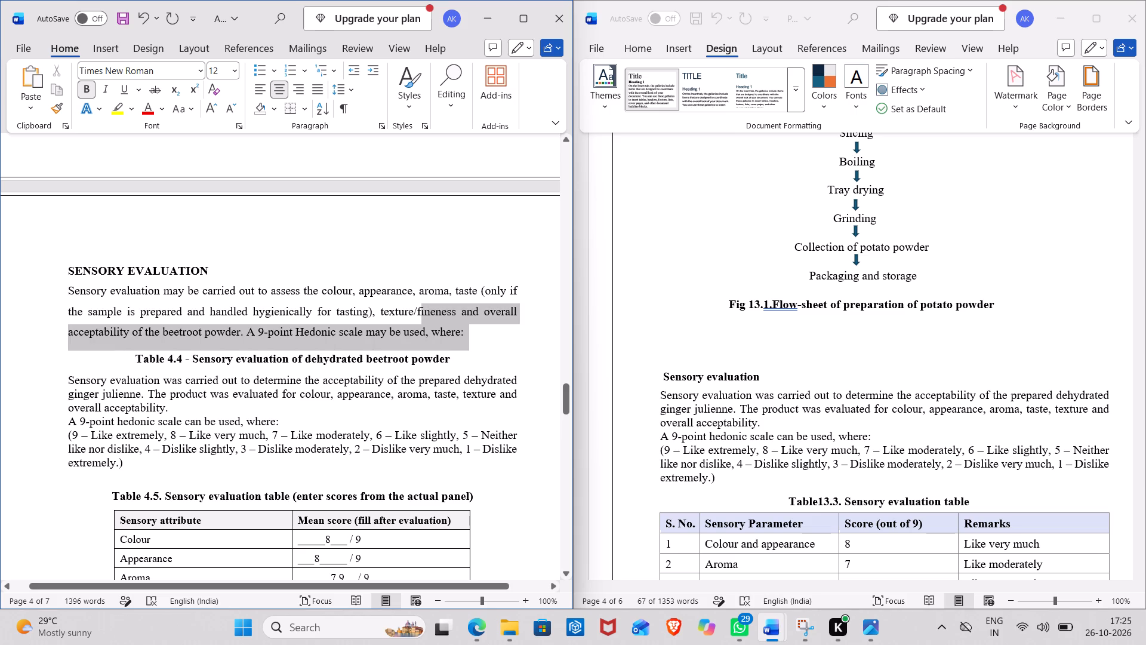
left_click_drag(435, 297, 207, 293)
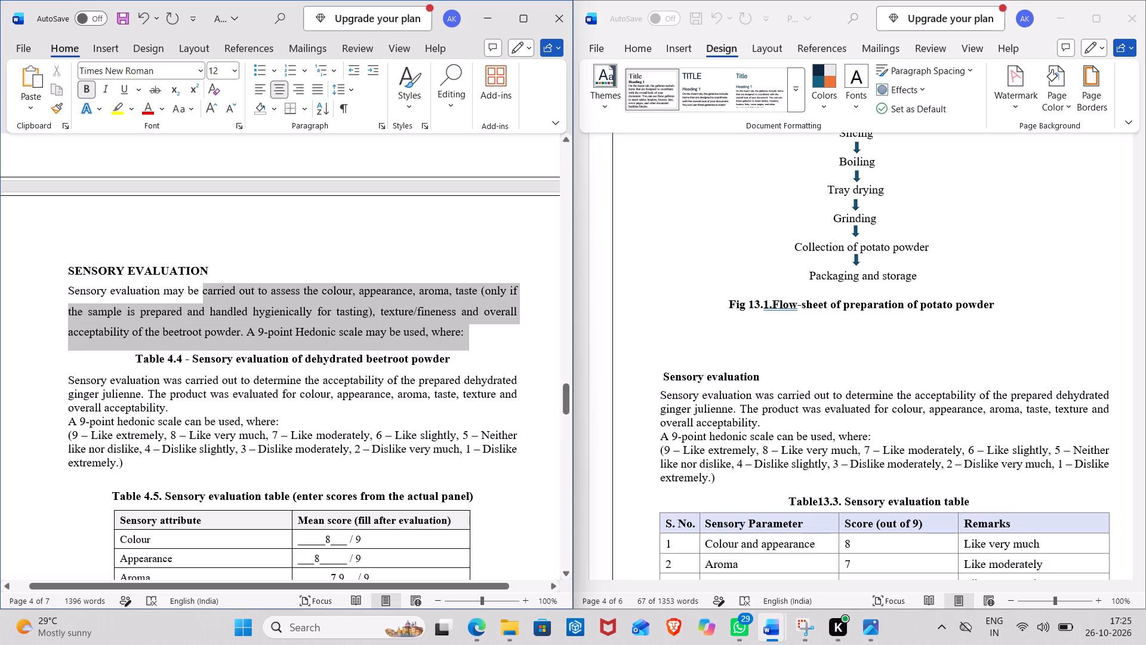
left_click_drag(207, 293, 72, 301)
key("BackSpace")
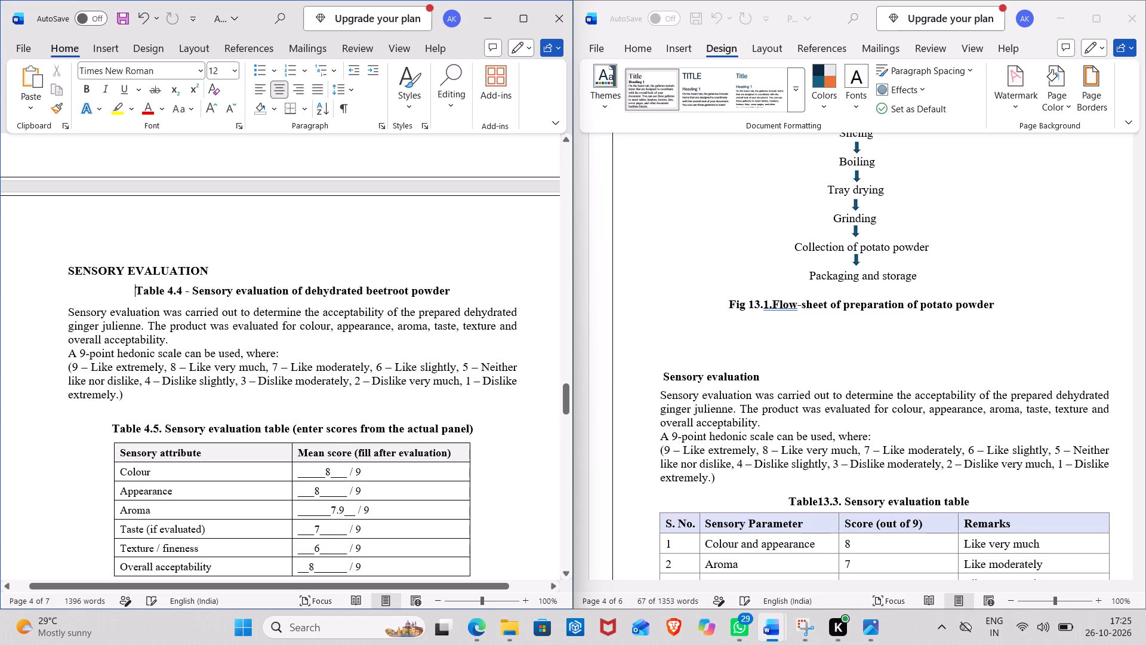
Delete the Table 4.4 caption line under the SENSORY EVALUATION heading.
left_click_drag(72, 301, 116, 296)
left_click_drag(135, 294, 494, 292)
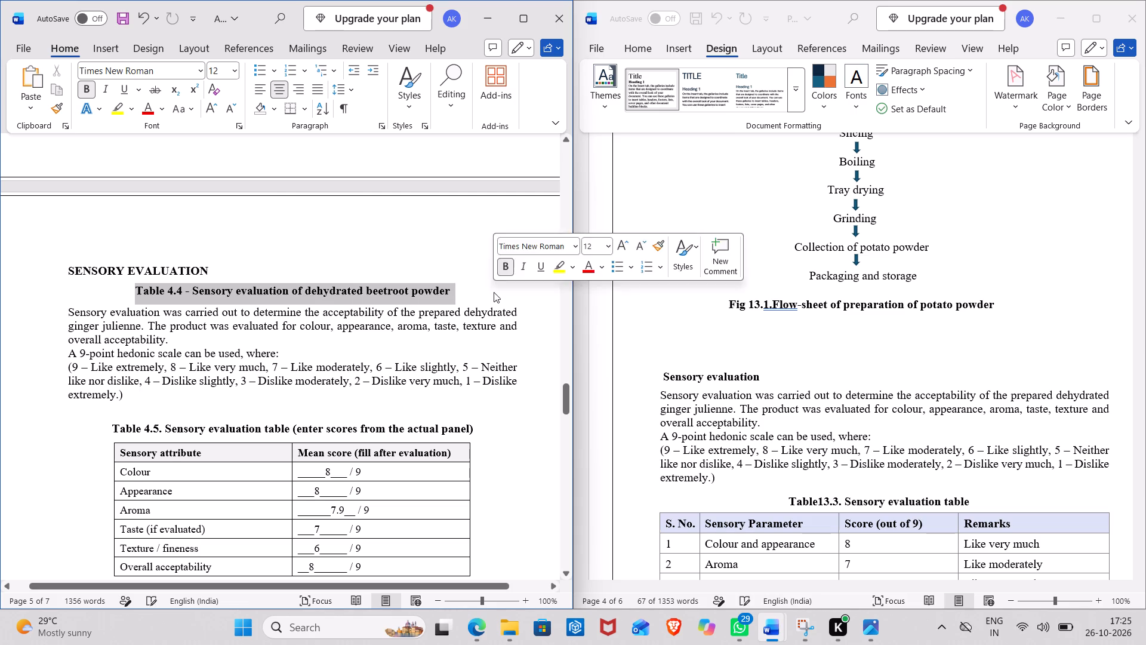
key("BackSpace")
Renumber the caption above the sensory attribute score table as Table 14.5.
scroll(494, 292, "down", 1)
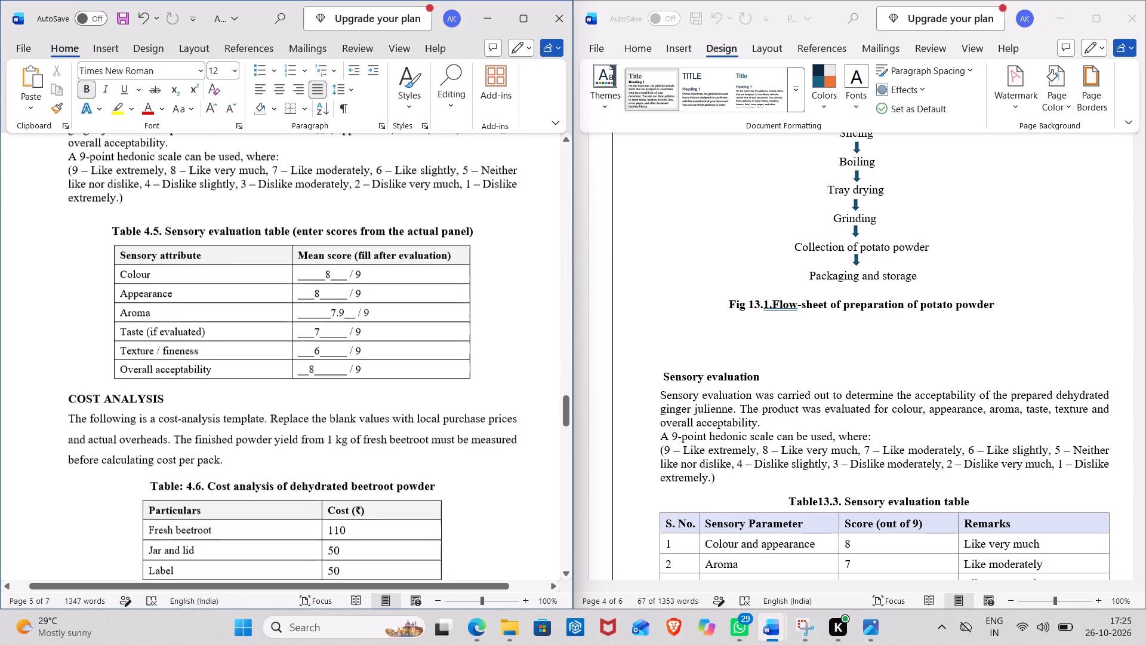
scroll(494, 292, "down", 1)
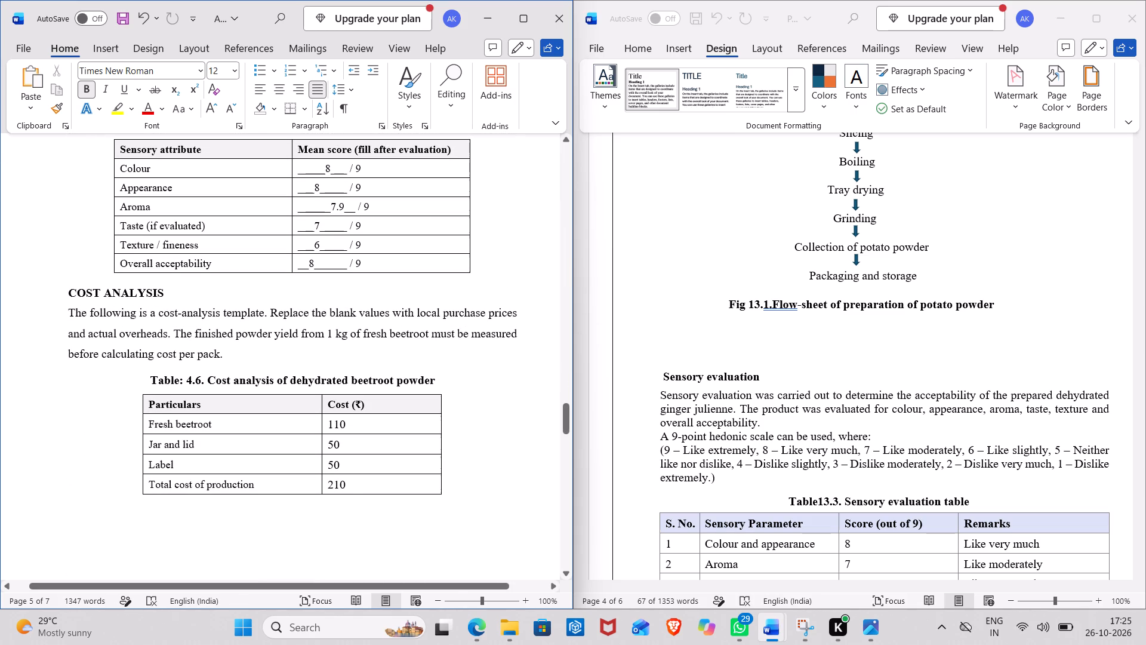
scroll(494, 292, "up", 1)
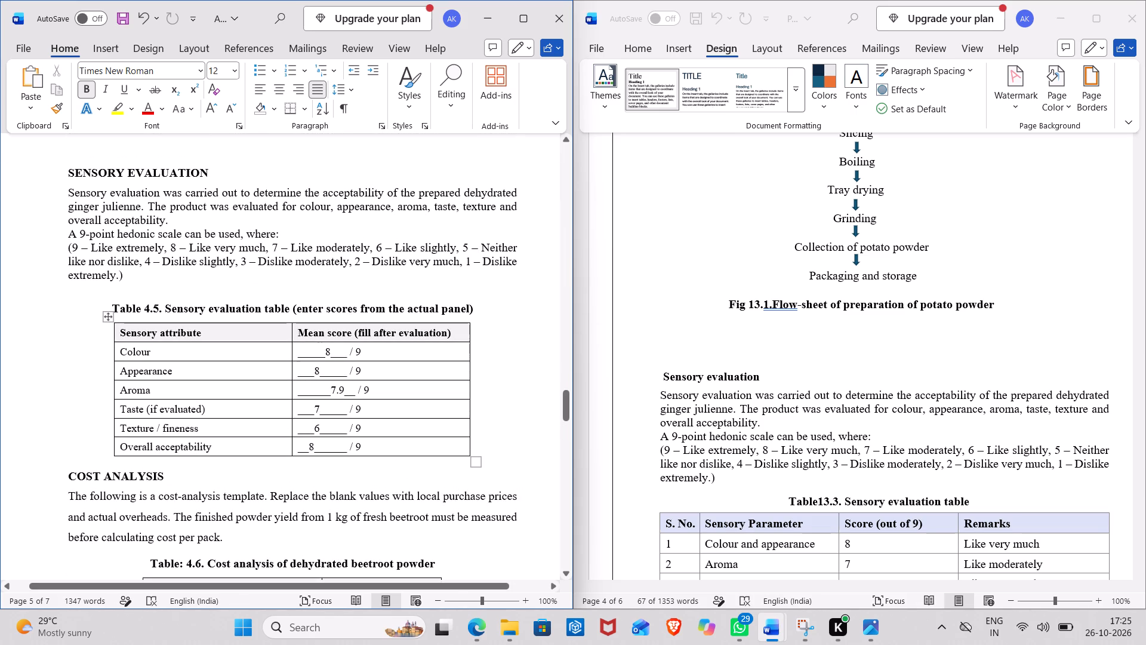
left_click(146, 306)
key("1")
Renumber the caption of the beetroot powder cost analysis table as Table 14.6.
scroll(146, 306, "down", 2)
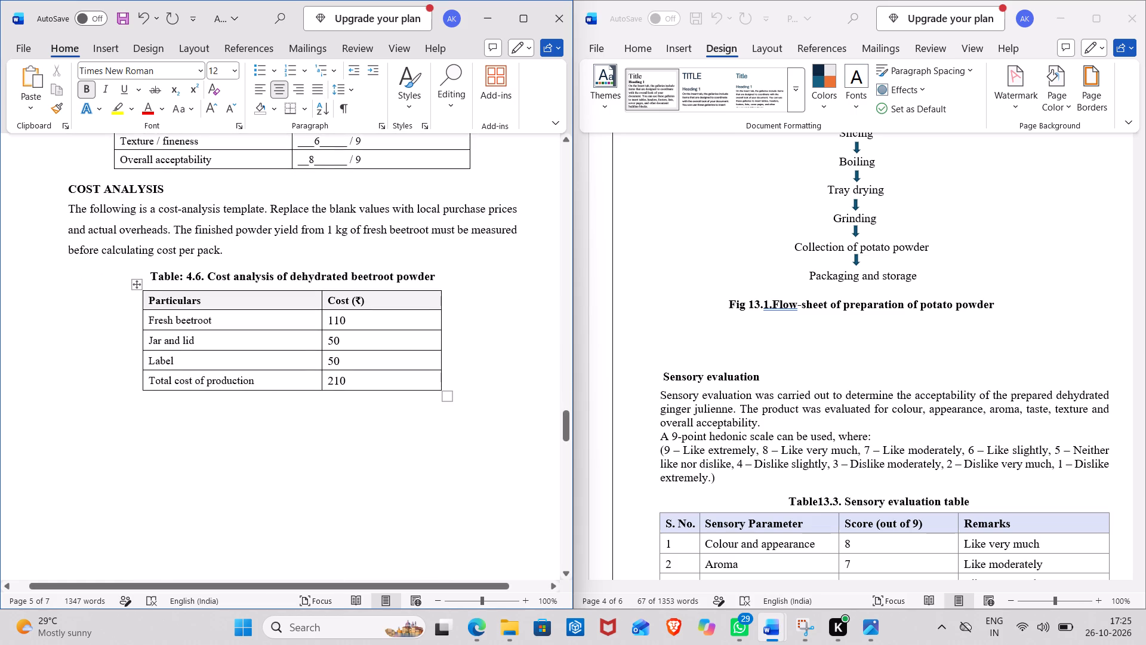
left_click(185, 275)
key("1")
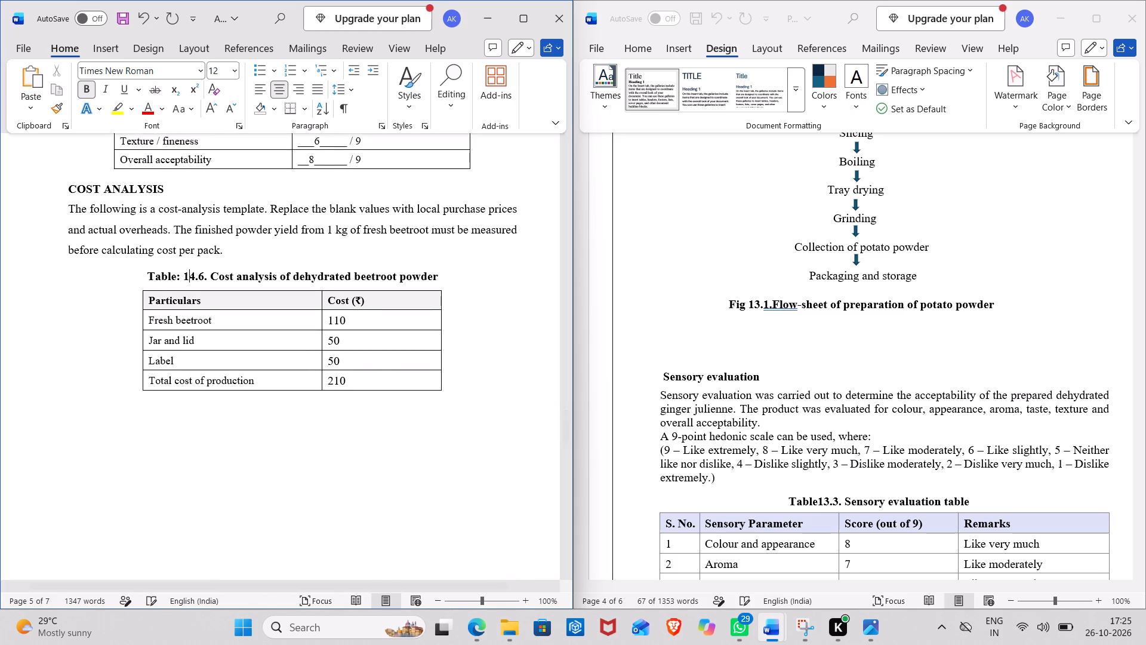
Check the table and figure caption numbers in the earlier MATERIALS & METHOD and METHODOLOGY sections.
scroll(185, 275, "up", 7)
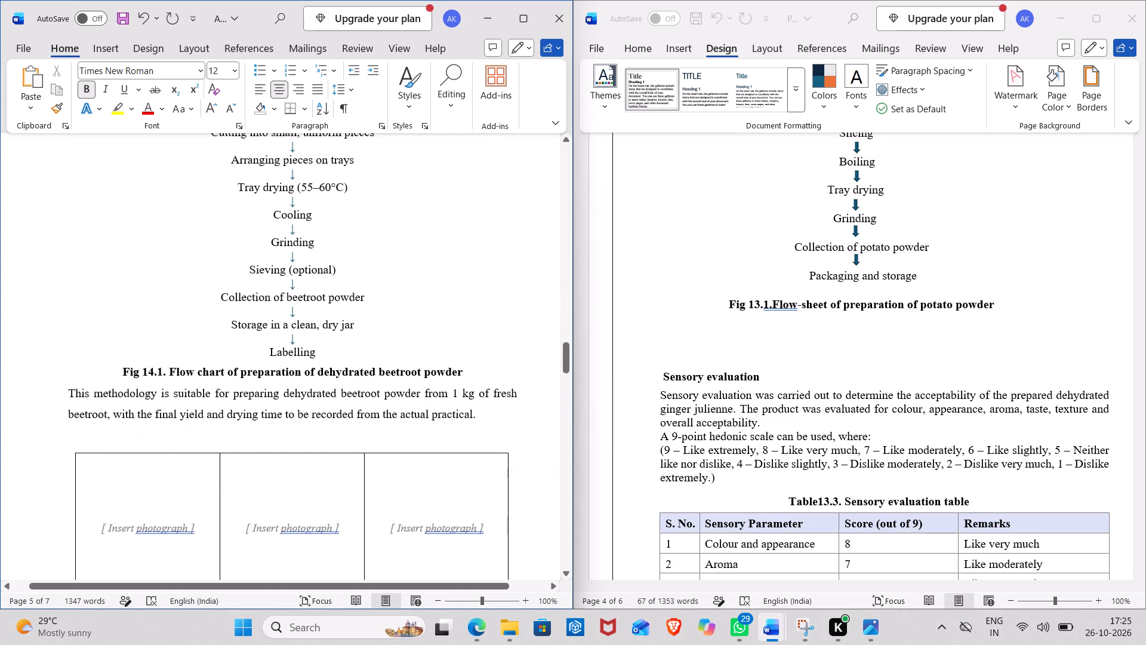
scroll(185, 275, "up", 8)
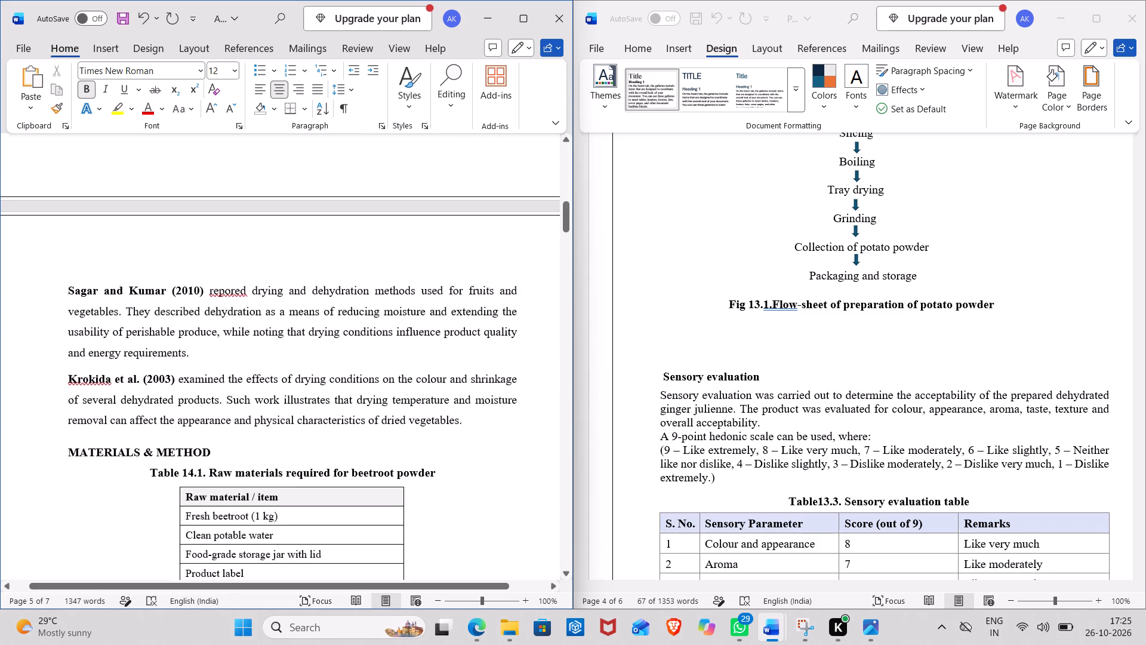
scroll(185, 275, "down", 8)
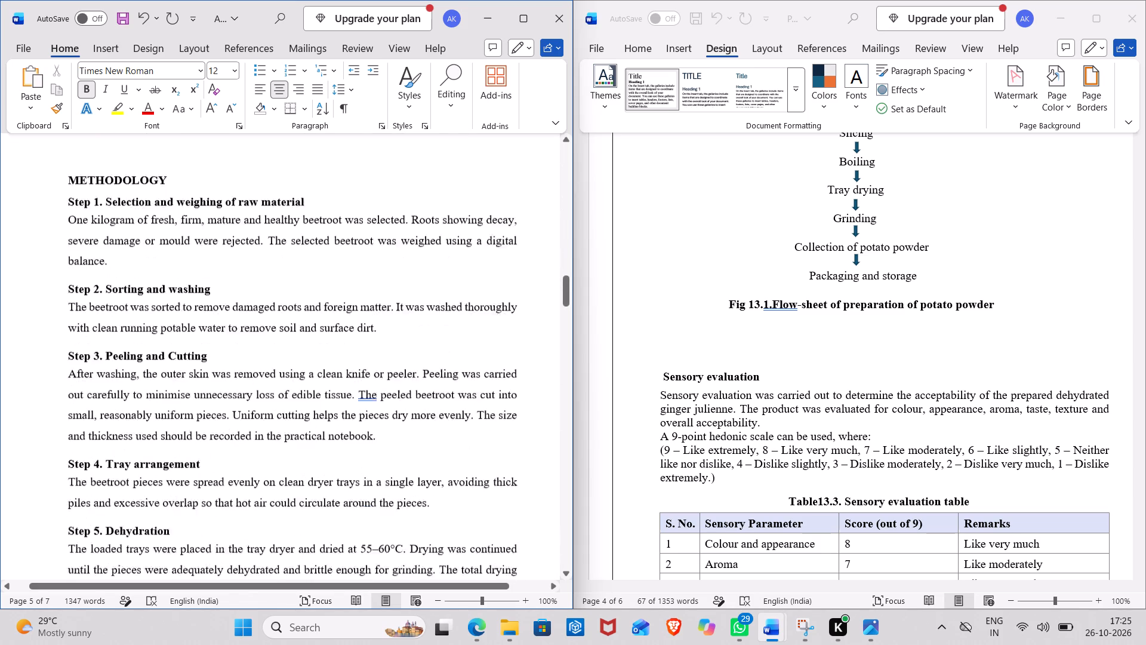
Correct the sensory evaluation table caption number to Table 14.3.
scroll(185, 275, "down", 7)
scroll(185, 275, "up", 1)
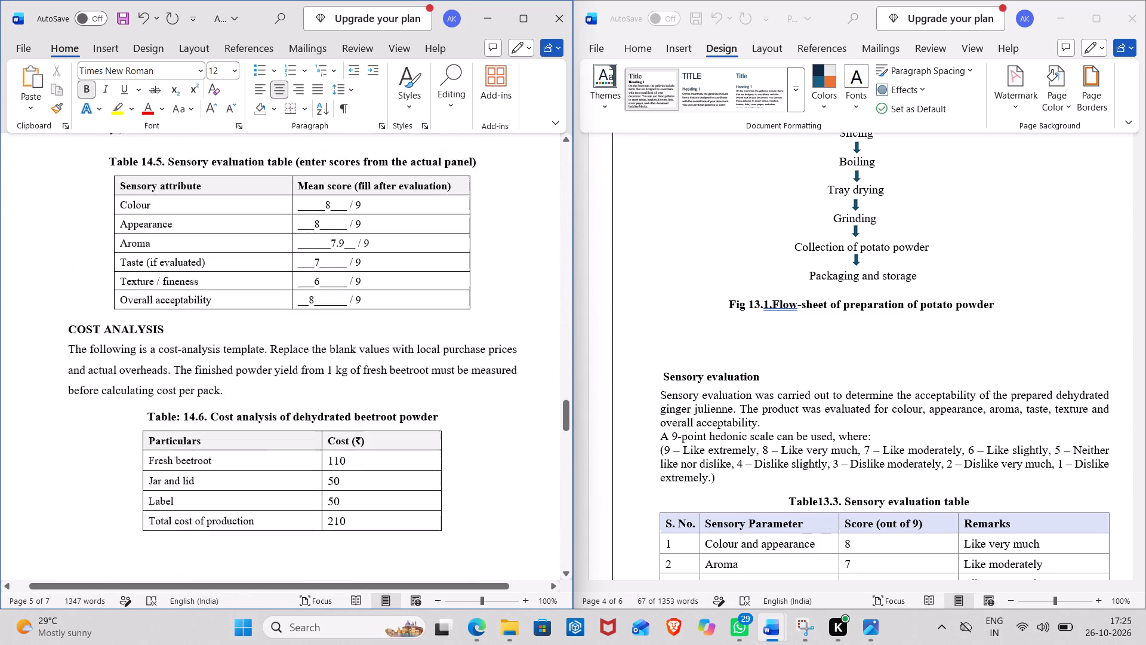
scroll(185, 275, "up", 1)
left_click(161, 185)
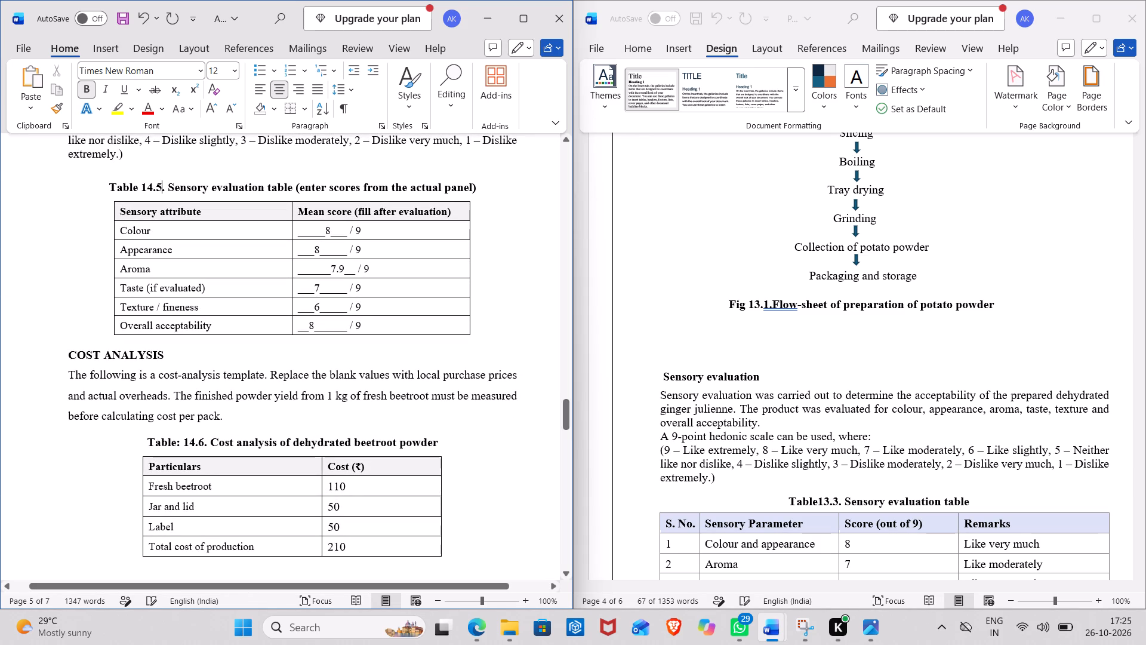
key("BackSpace")
key("3")
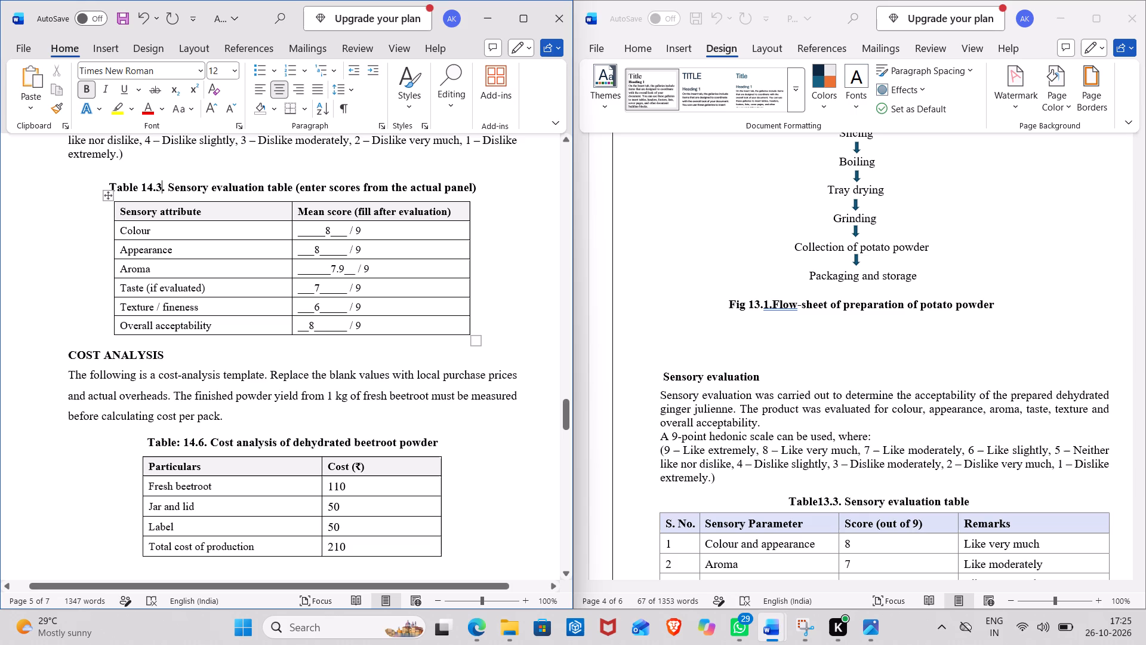
Correct the cost analysis table caption number to Table 14.4.
left_click(204, 439)
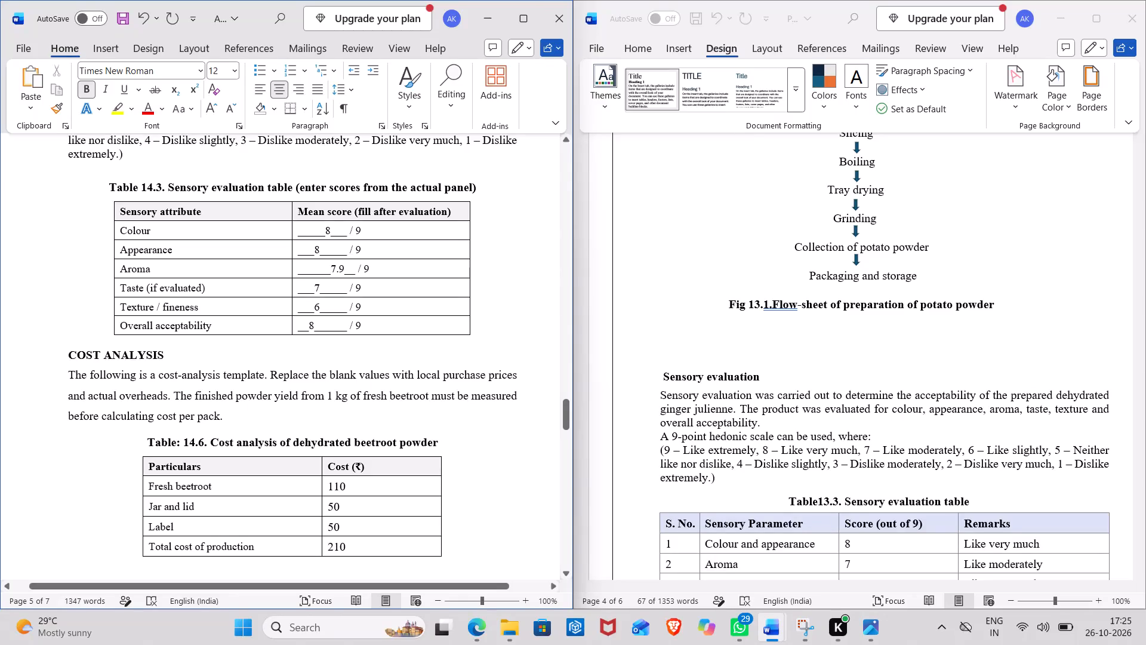
key("BackSpace")
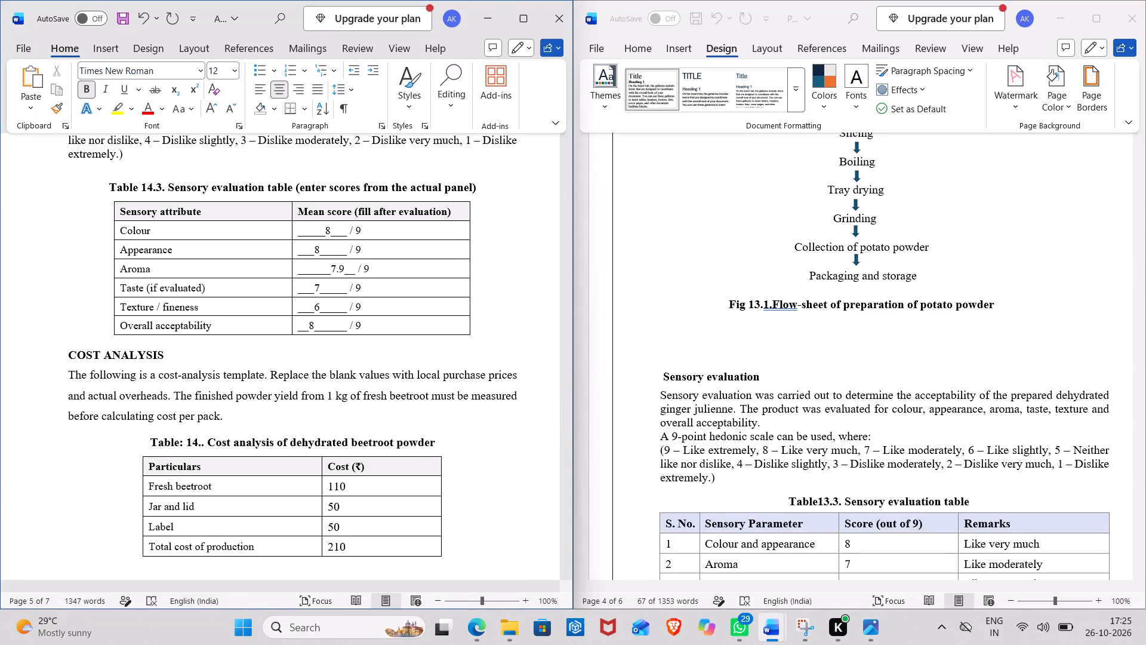
key("4")
Remove the break before the REFERENCES heading to bring the reference list directly below the CONCLUSION paragraph.
scroll(204, 439, "down", 5)
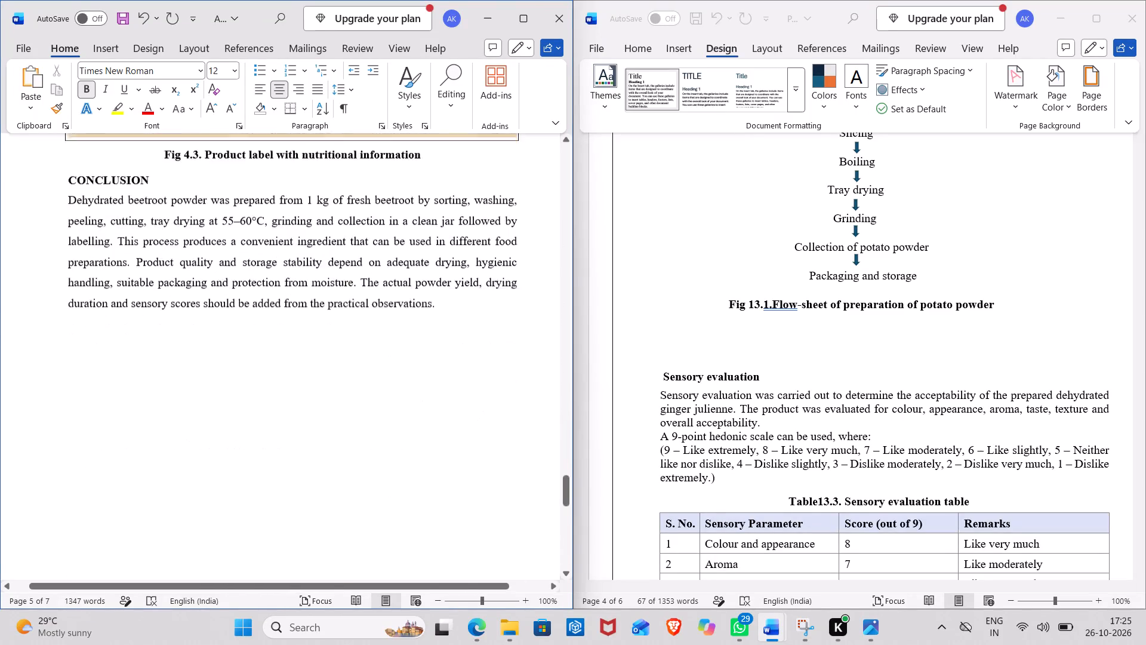
scroll(204, 439, "down", 2)
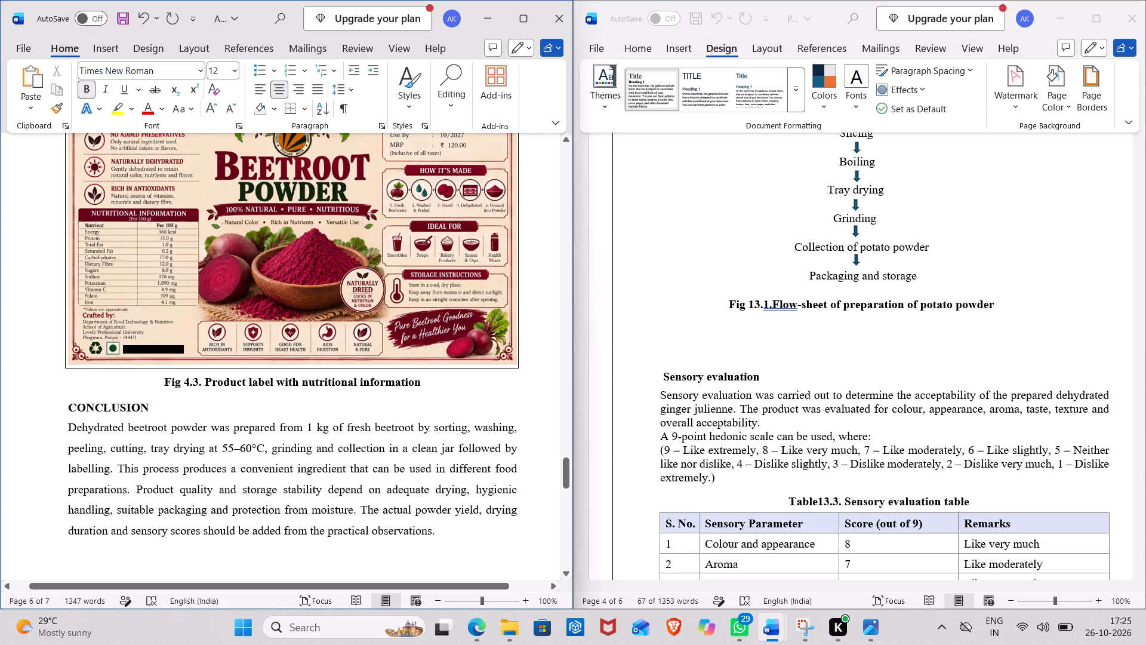
scroll(204, 439, "down", 3)
scroll(204, 439, "up", 1)
scroll(204, 439, "down", 1)
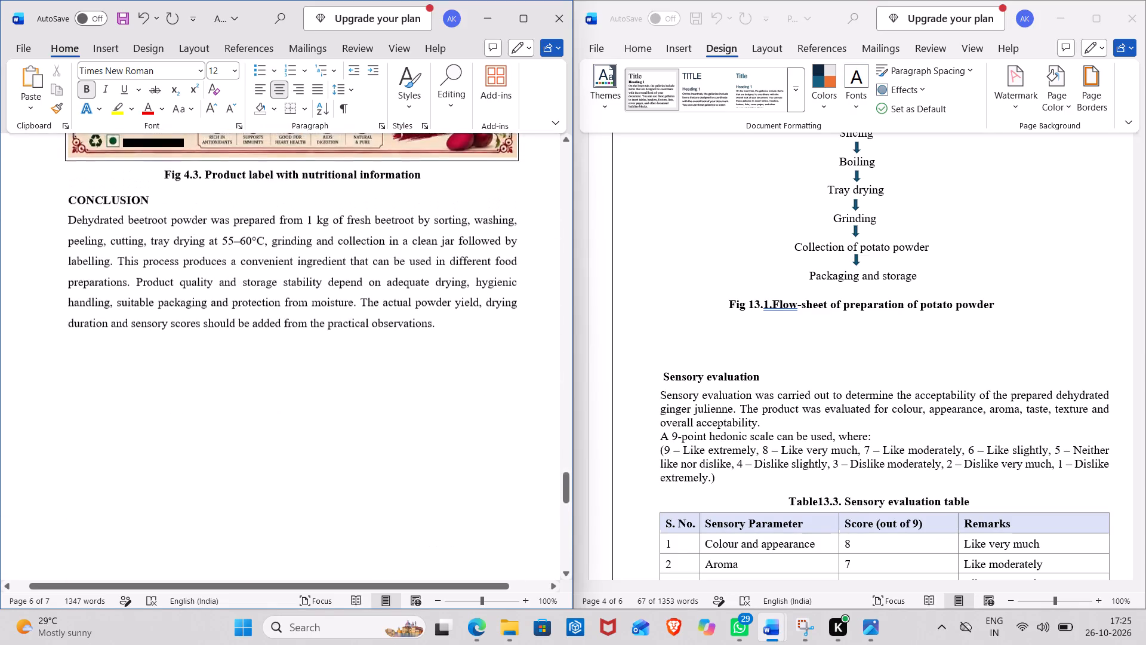
scroll(204, 439, "down", 1)
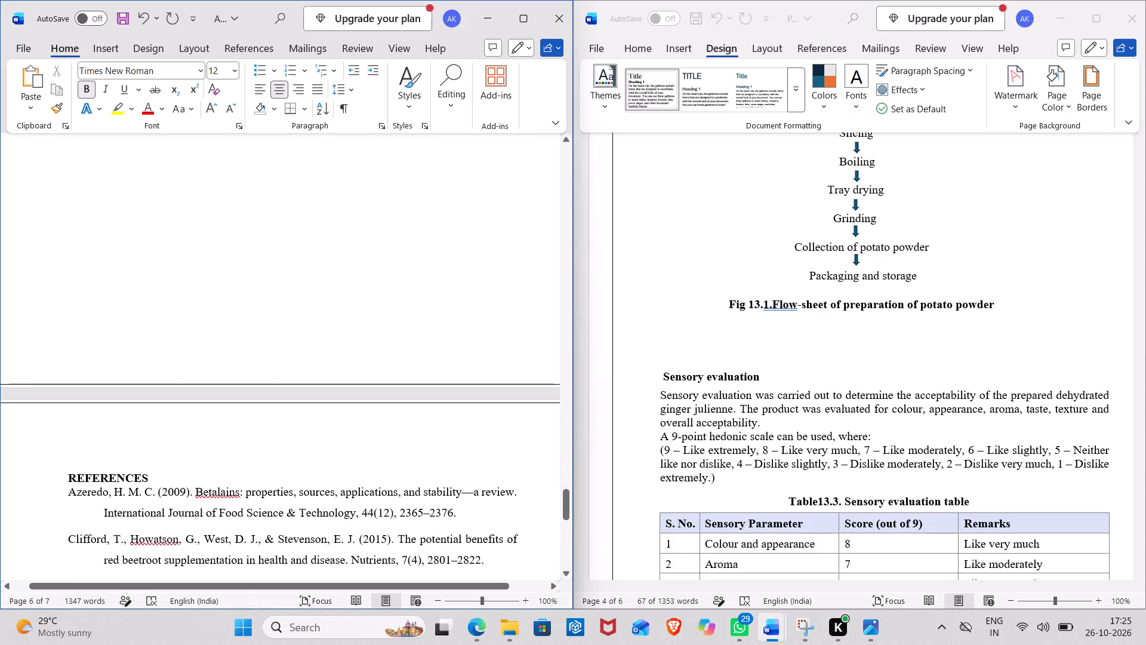
left_click(61, 474)
key("BackSpace")
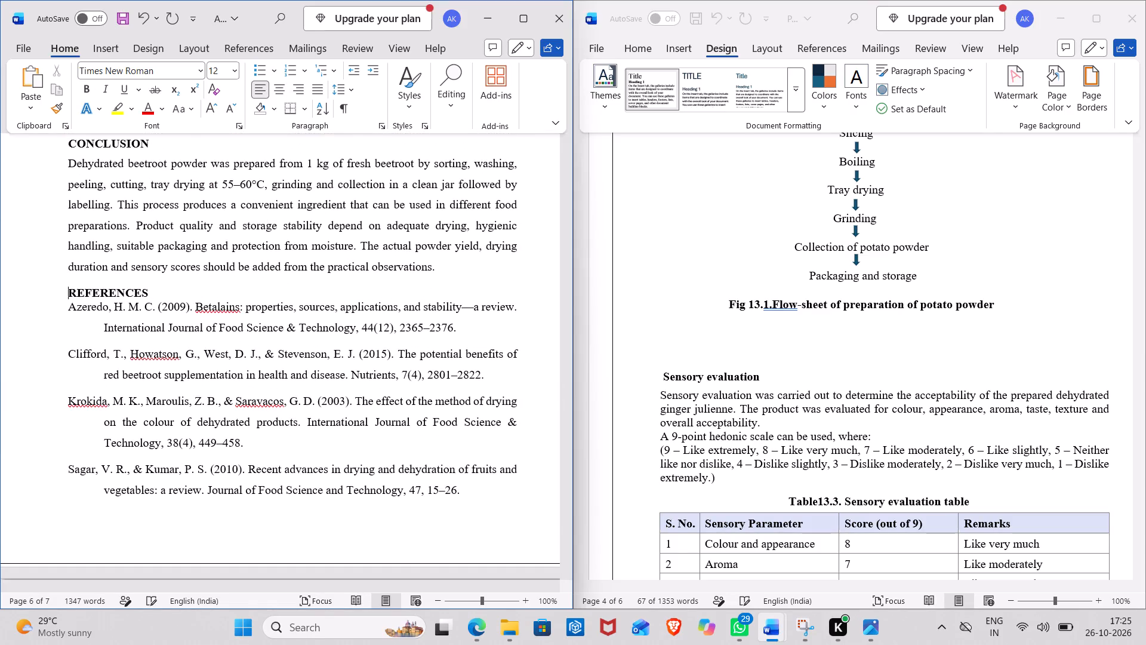
Renumber the product label caption below the beetroot powder label image as Fig 14.3.
scroll(61, 474, "down", 3)
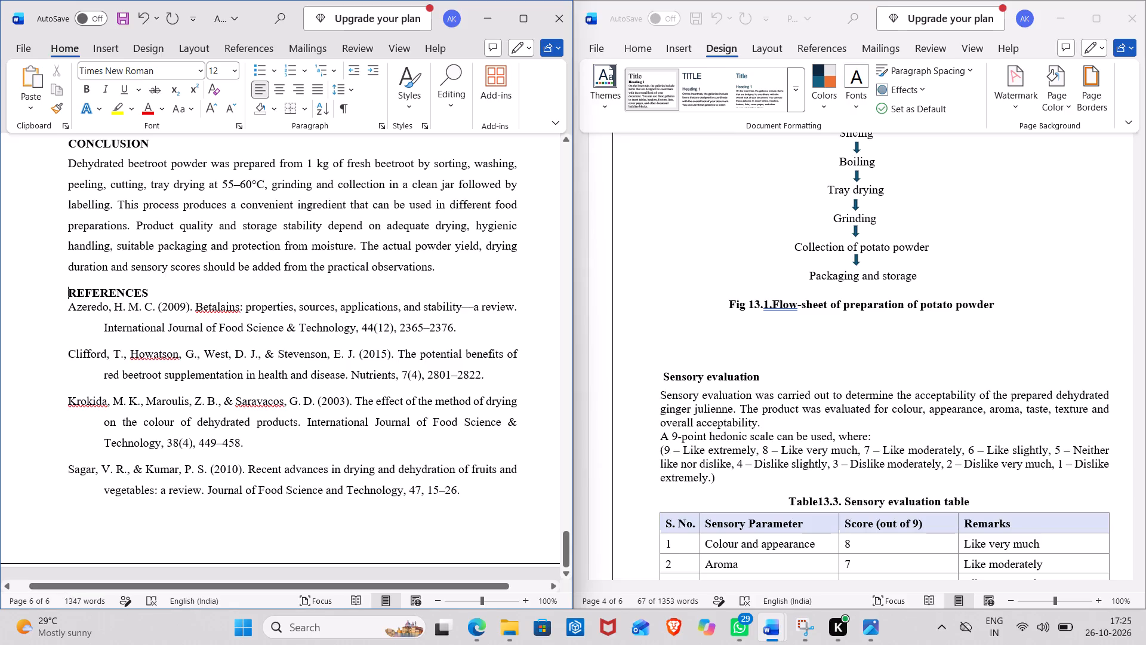
scroll(112, 460, "down", 3)
scroll(112, 460, "up", 3)
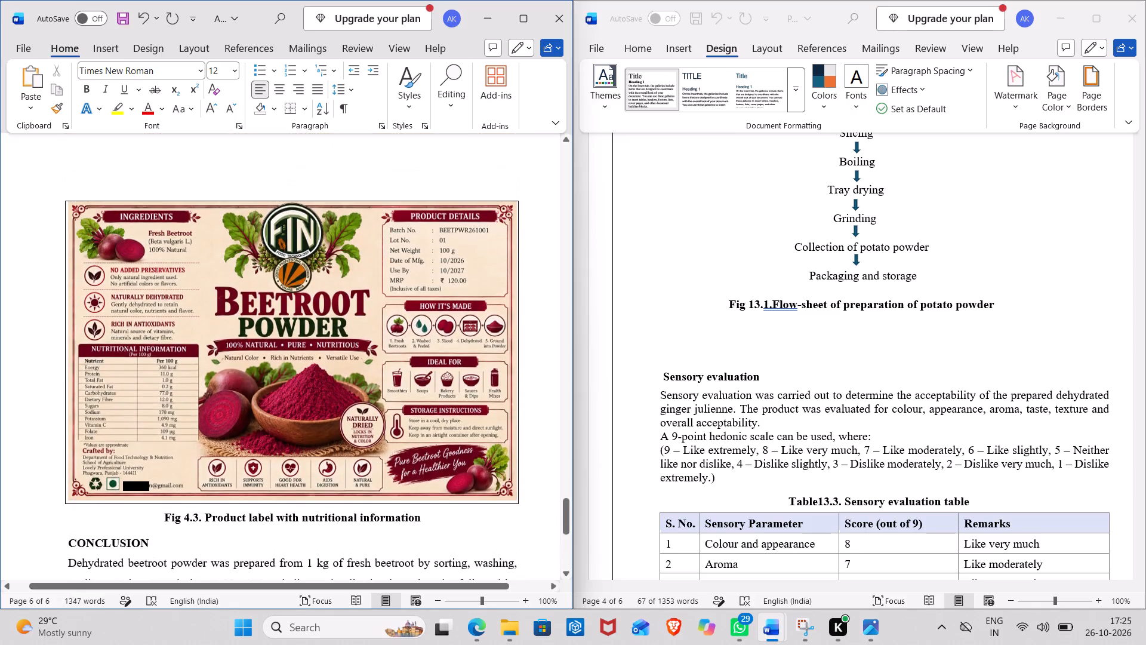
scroll(112, 460, "up", 1)
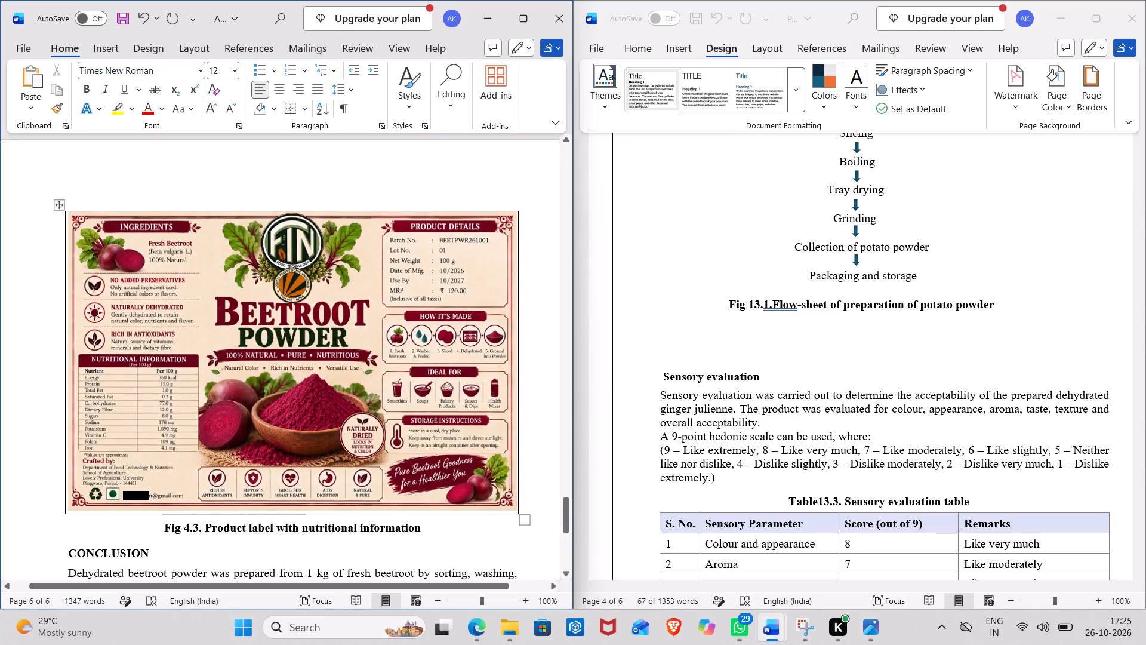
left_click(186, 532)
key("1")
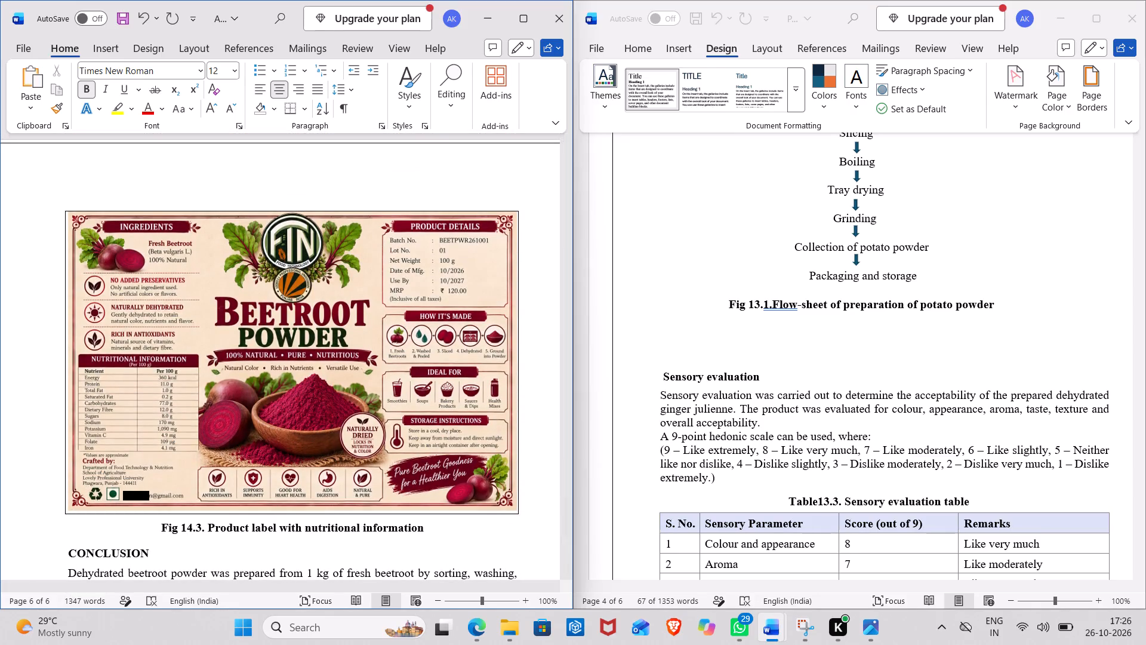
Review the beetroot powder report from the product label page back to the ACTIVITY-14 title, checking captions, tables and sections.
scroll(186, 532, "up", 4)
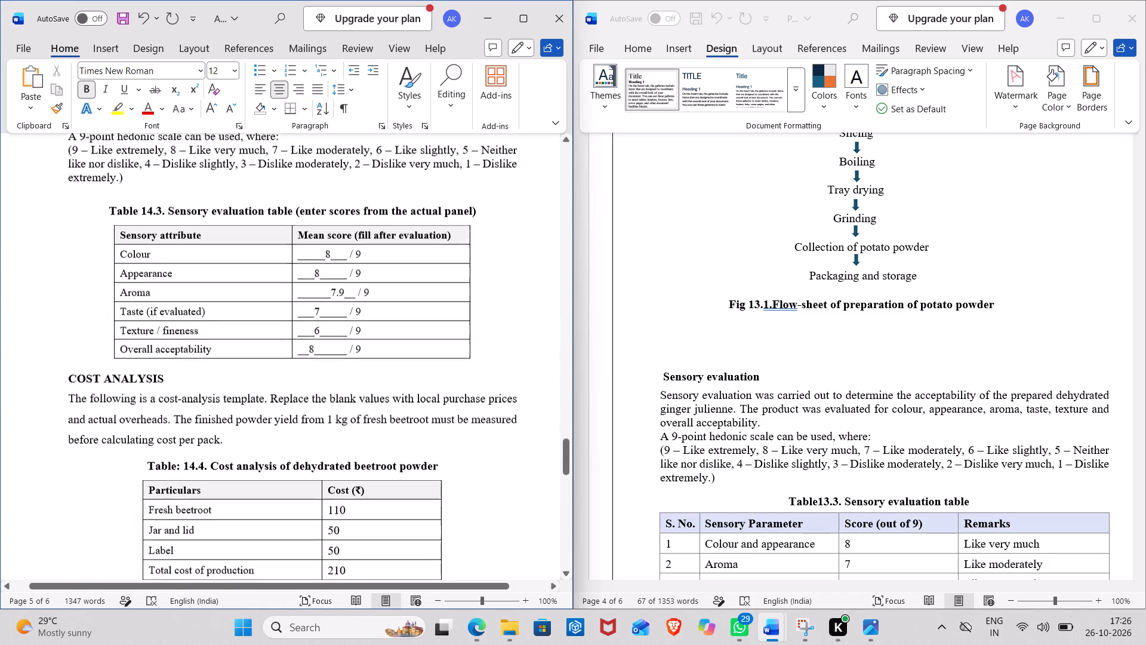
scroll(186, 532, "up", 3)
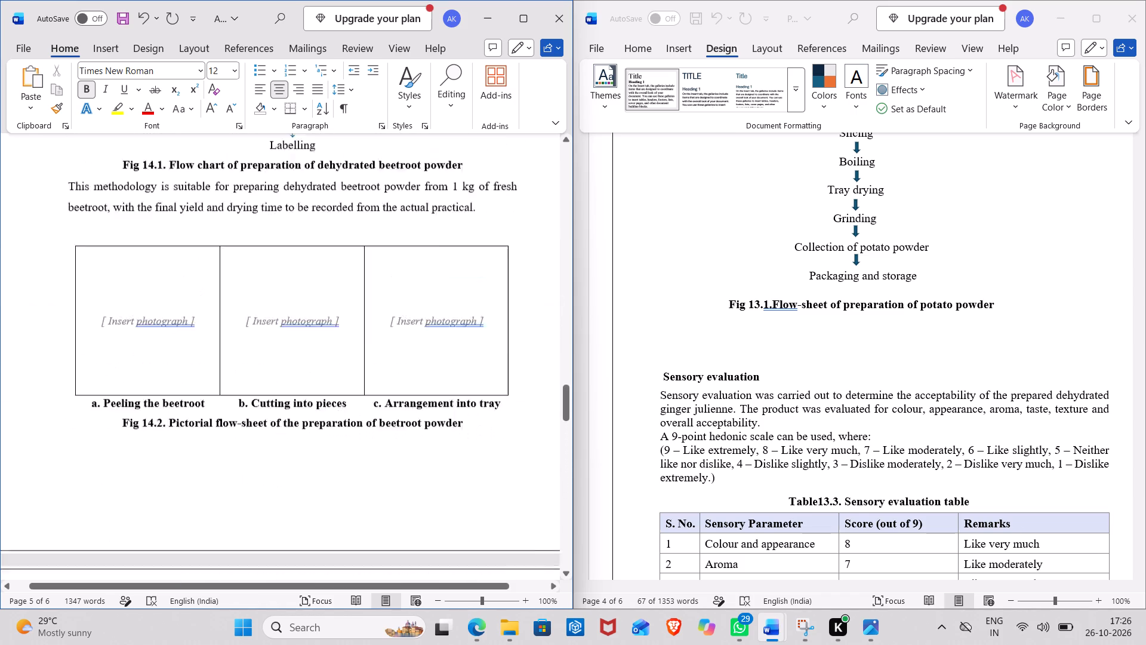
scroll(186, 532, "up", 7)
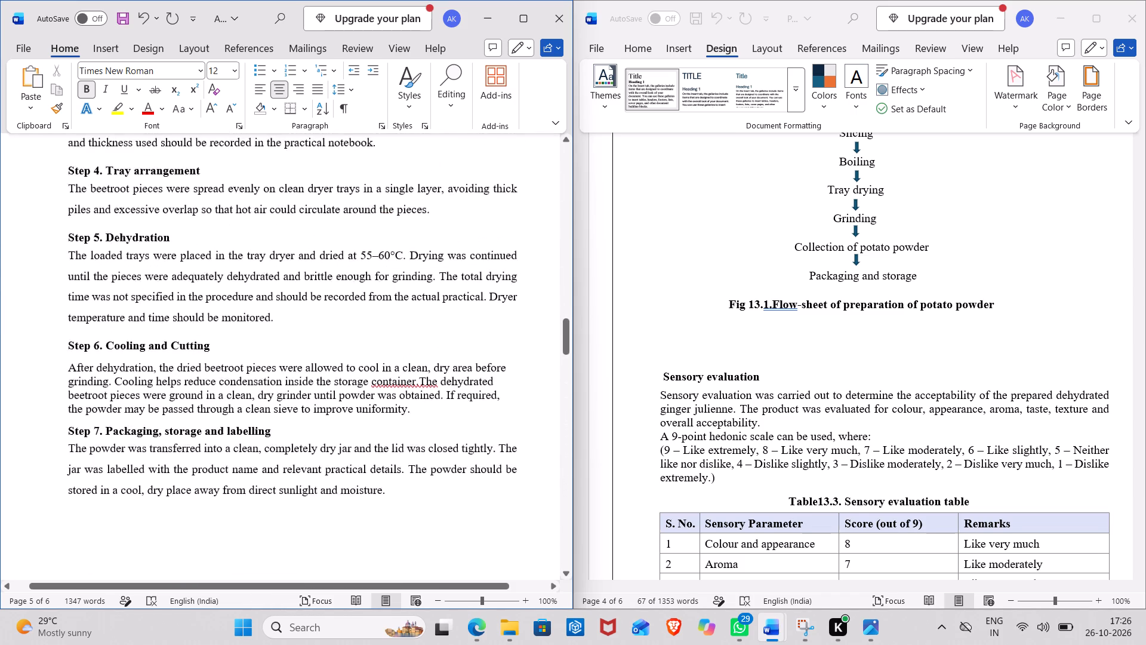
scroll(186, 532, "up", 6)
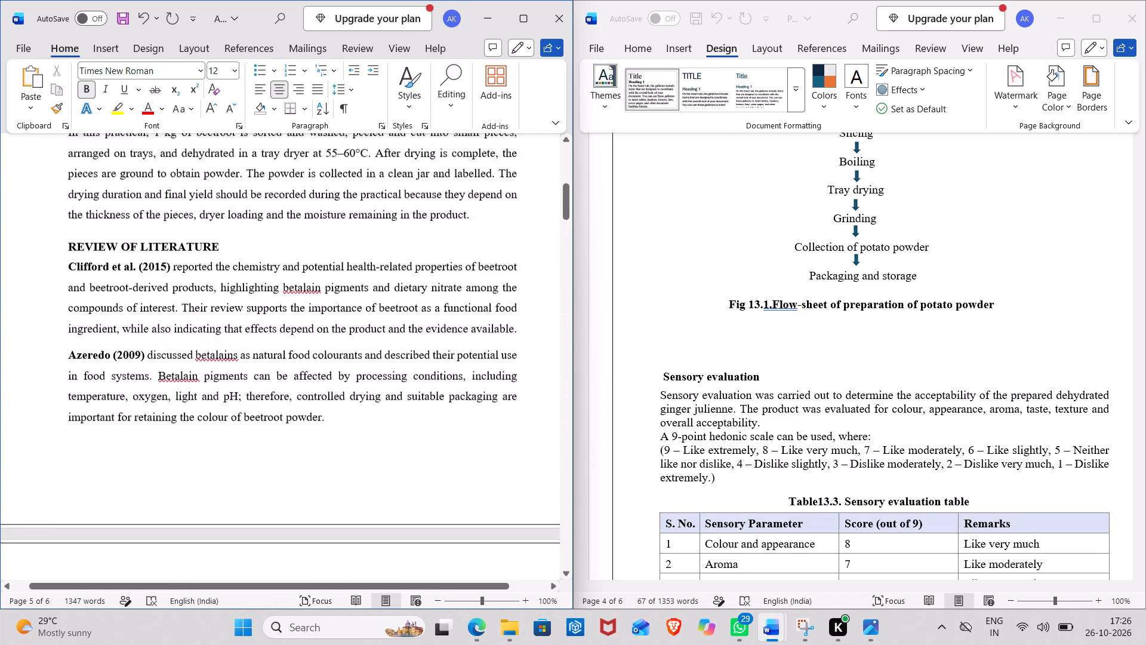
scroll(186, 532, "up", 2)
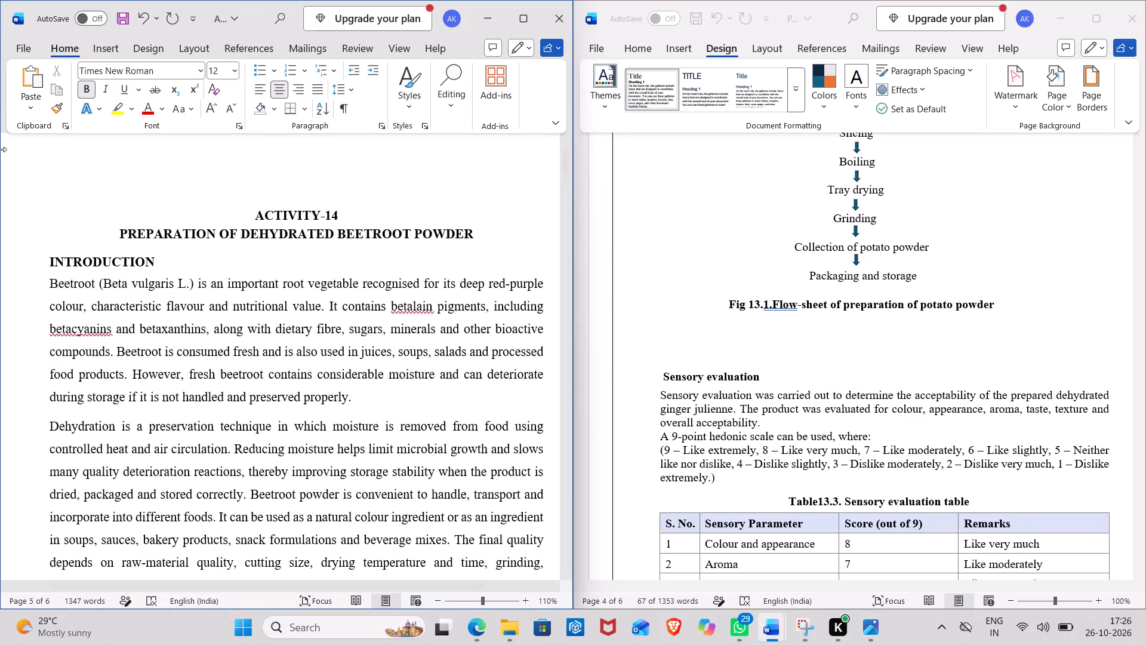
Save the beetroot powder report as a Word document in the Downloads folder under the name Activity-4_Dehydrated_Beetroot_Powder.
left_click(22, 53)
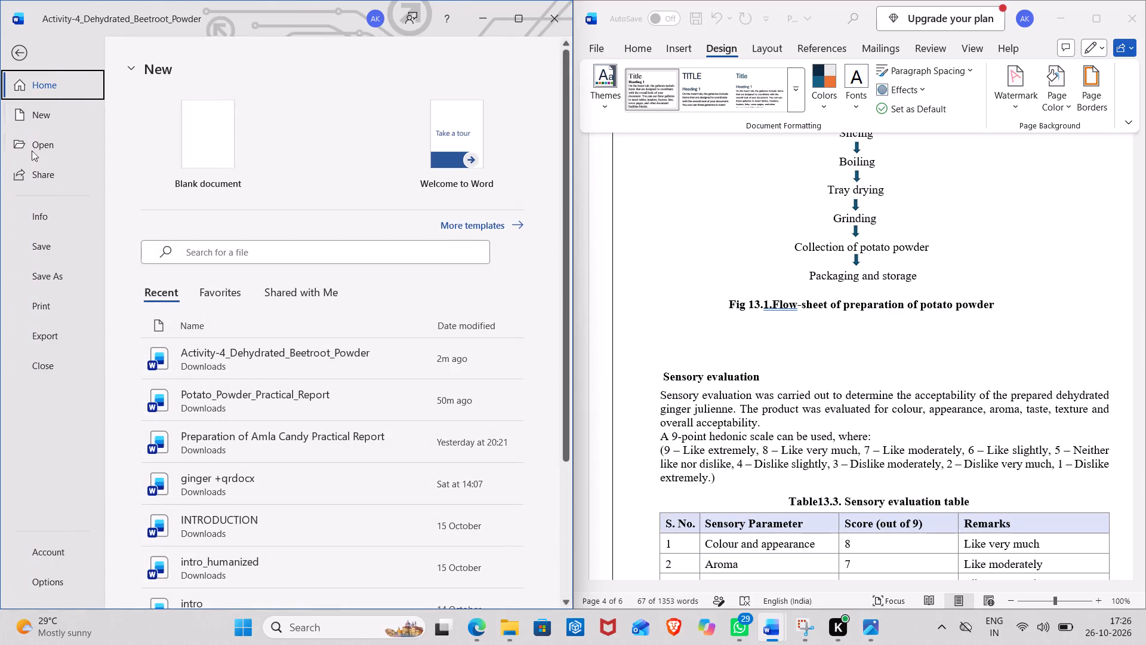
left_click(38, 276)
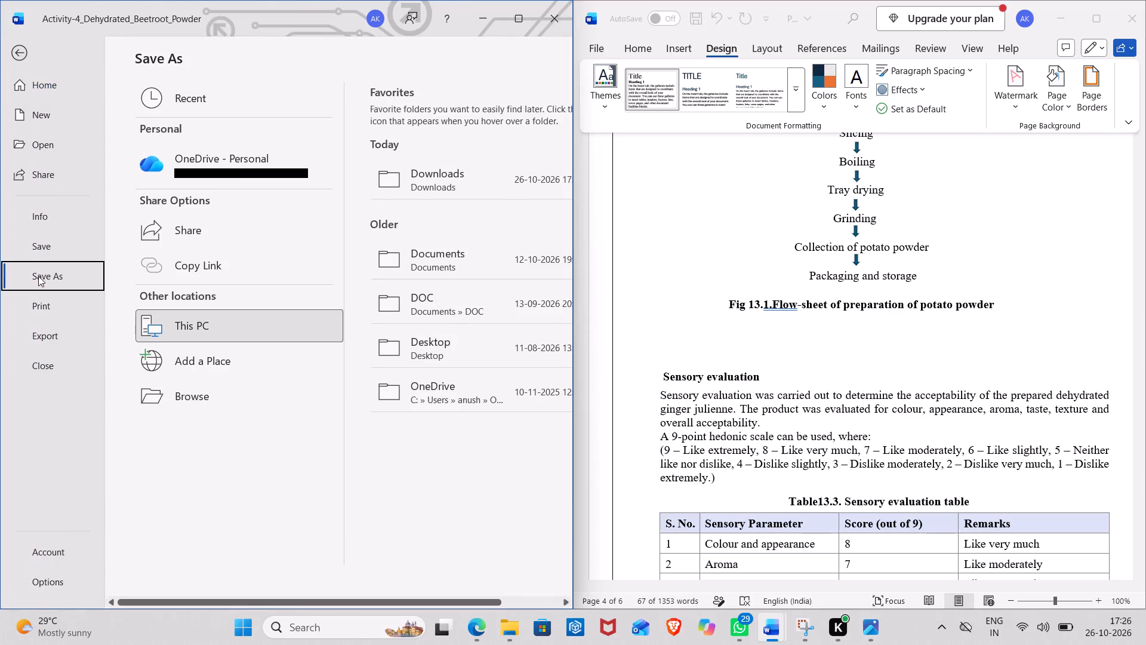
left_click(392, 173)
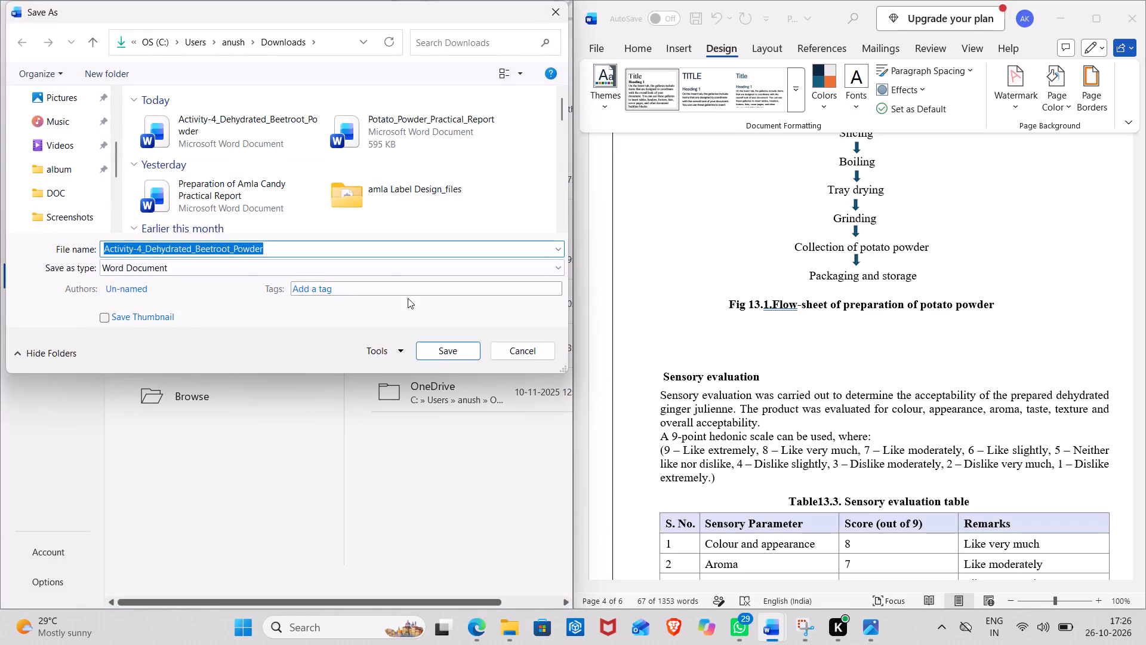
left_click(426, 354)
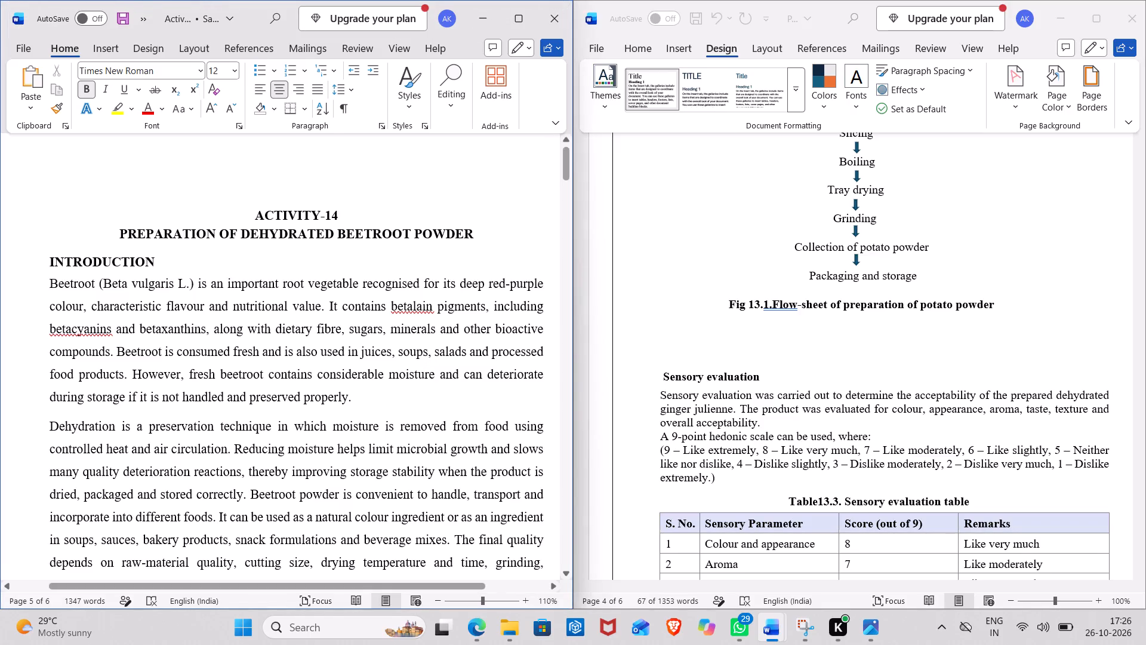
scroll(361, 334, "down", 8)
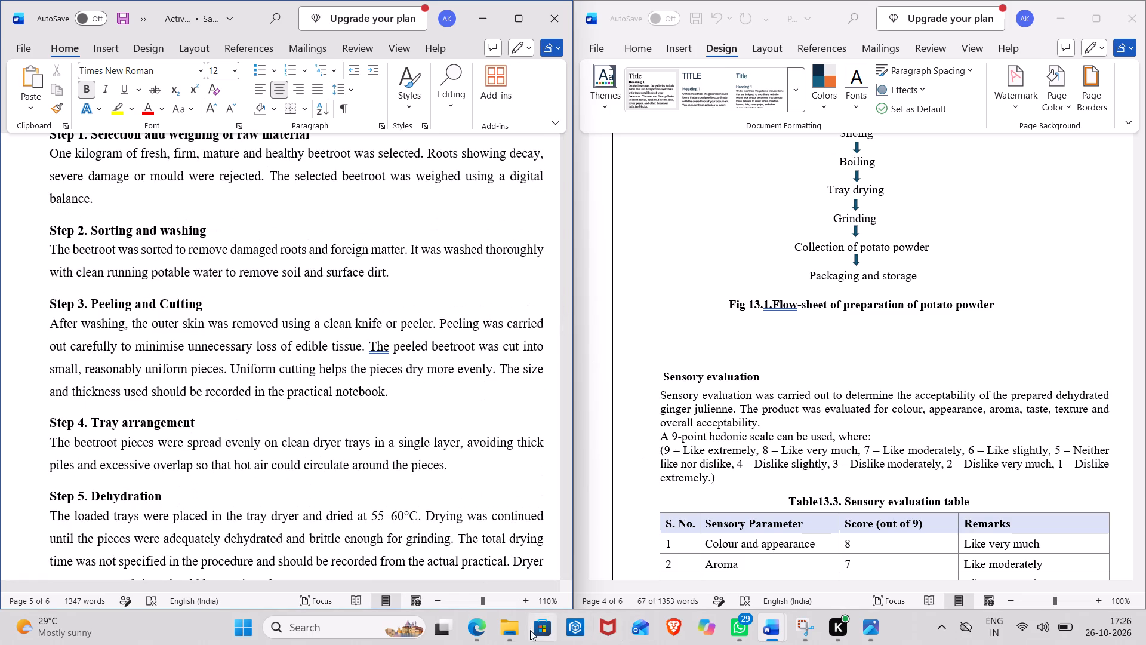
Switch to iLovePDF in Microsoft Edge and submit Activity-4_Dehydrated_Beetroot_Powder from Downloads for Word to PDF conversion.
left_click(468, 628)
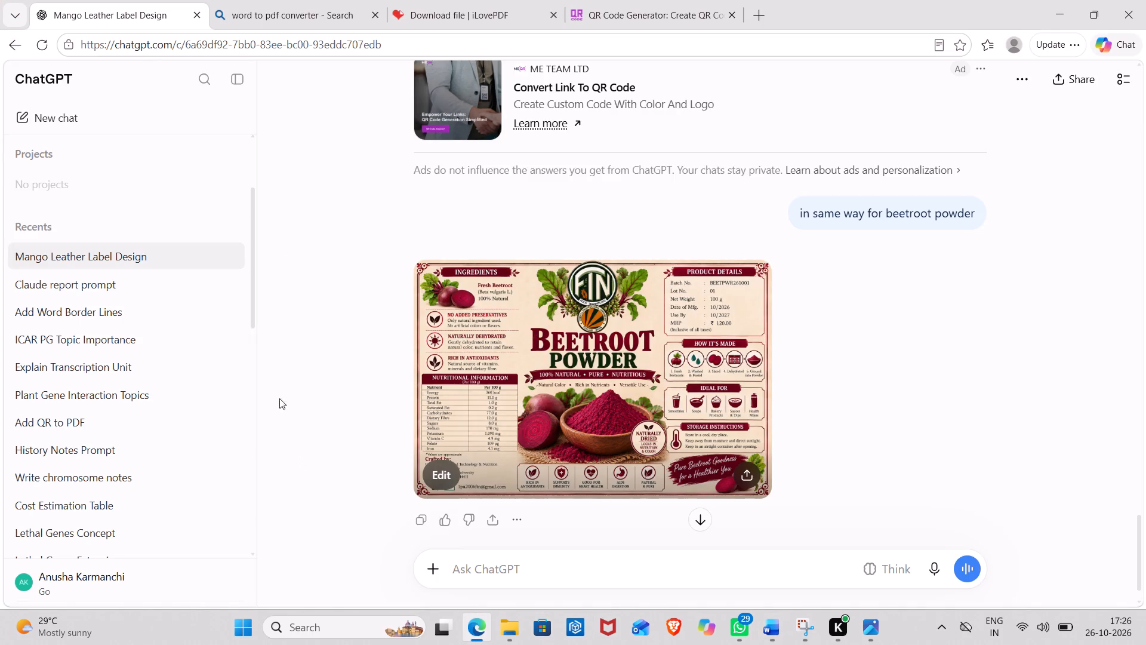
left_click(418, 17)
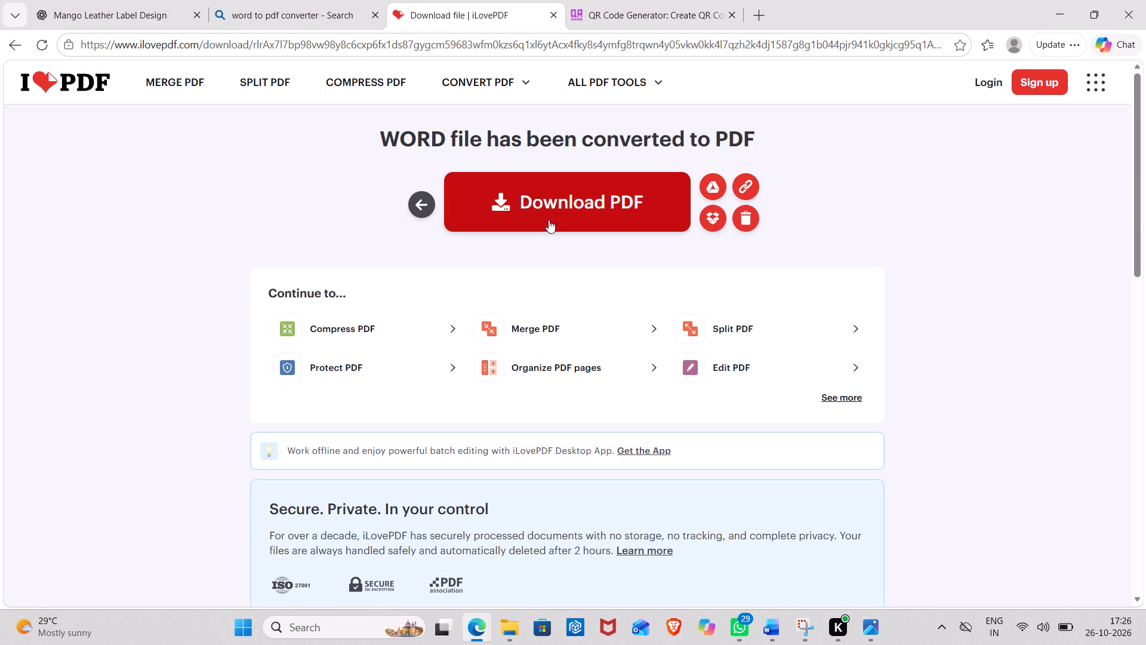
left_click(552, 225)
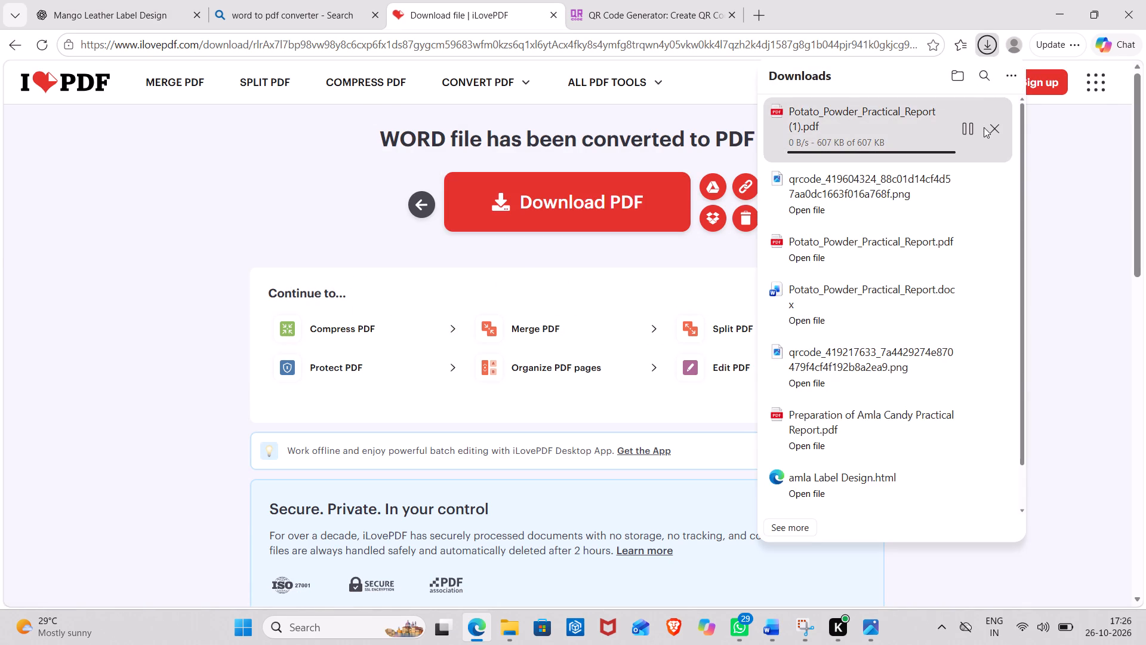
left_click(994, 130)
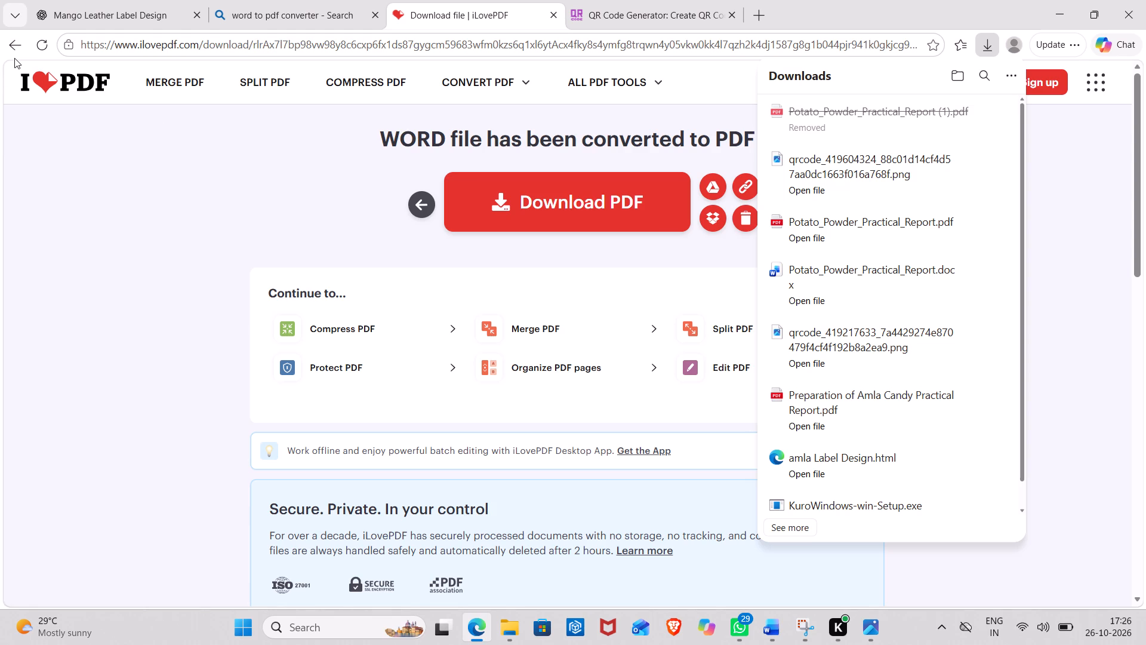
left_click(14, 39)
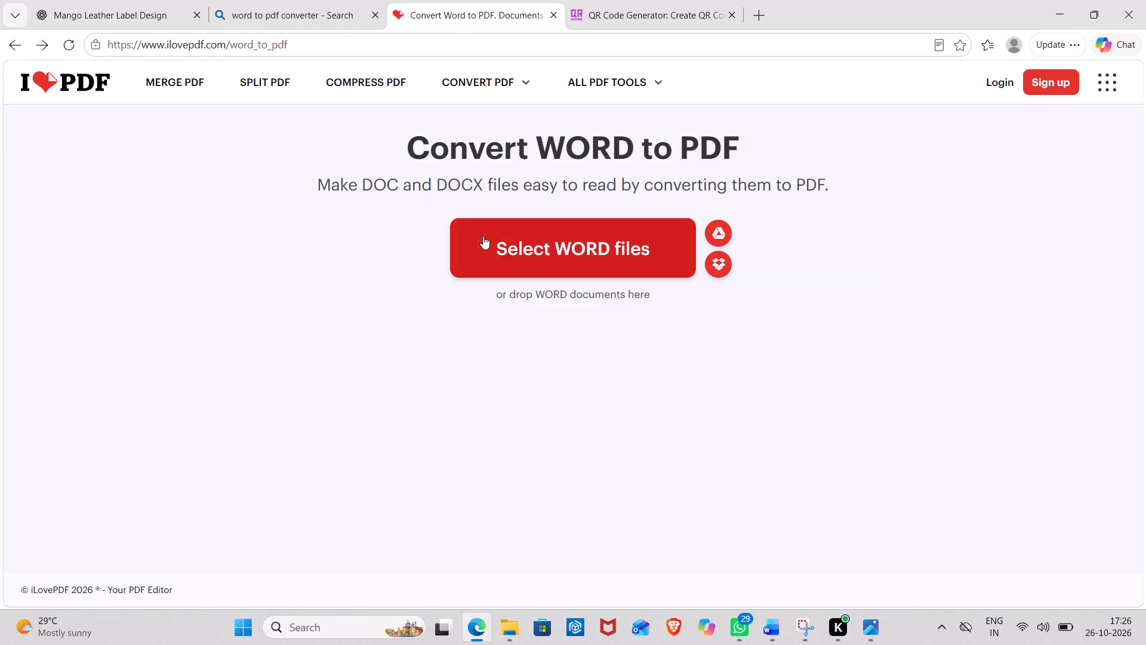
left_click(507, 241)
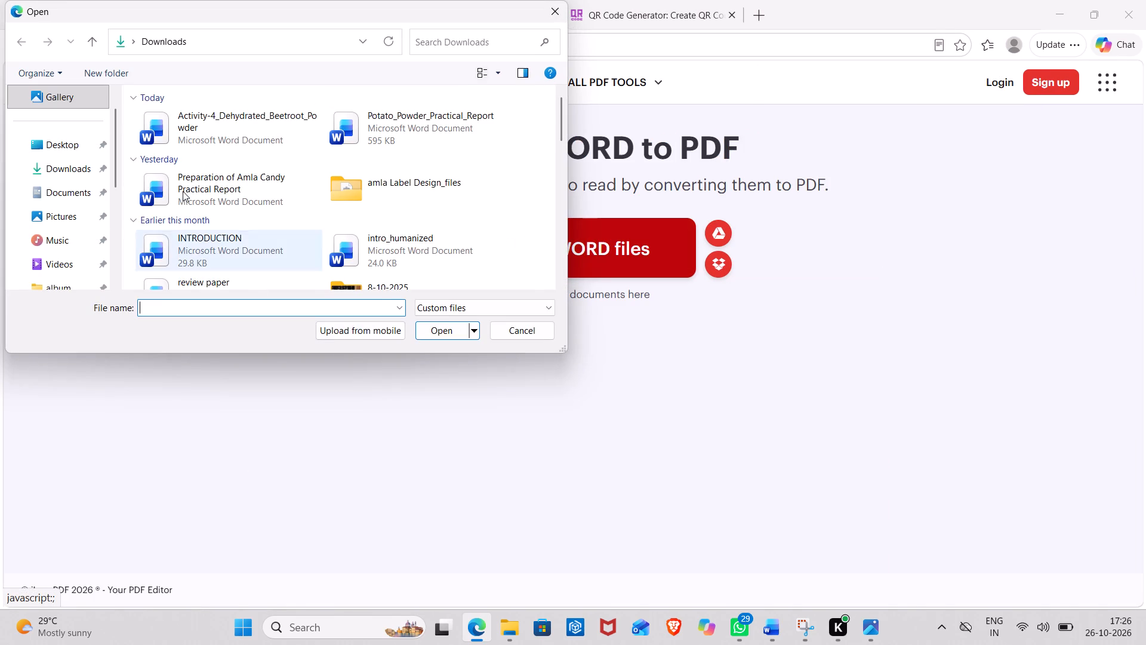
left_click(230, 131)
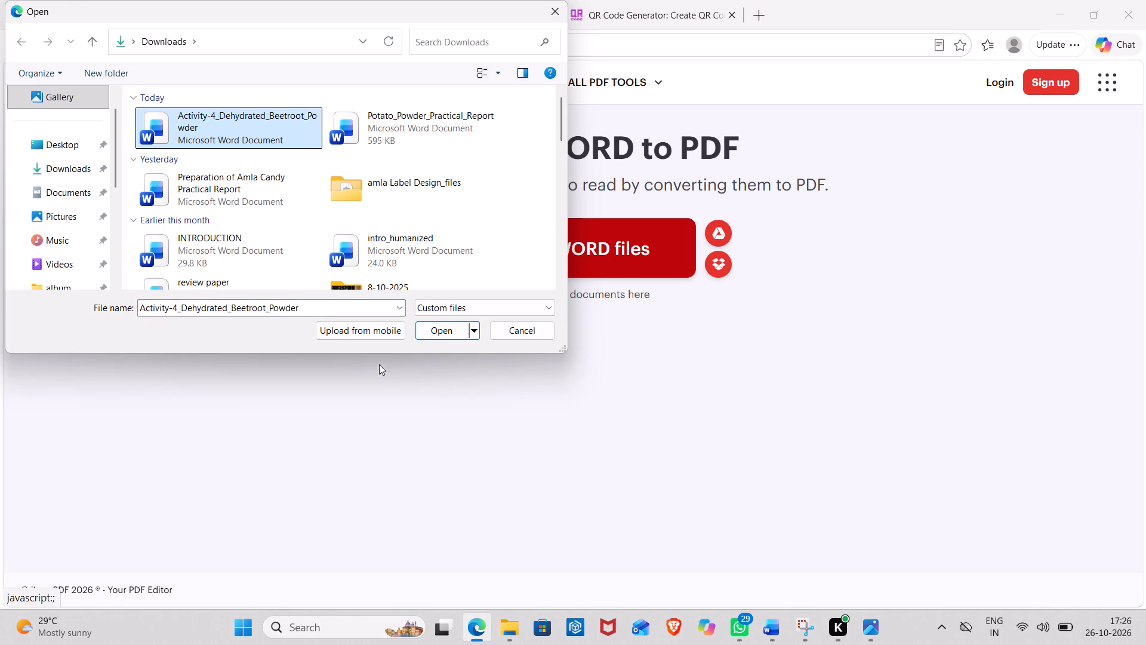
left_click(428, 339)
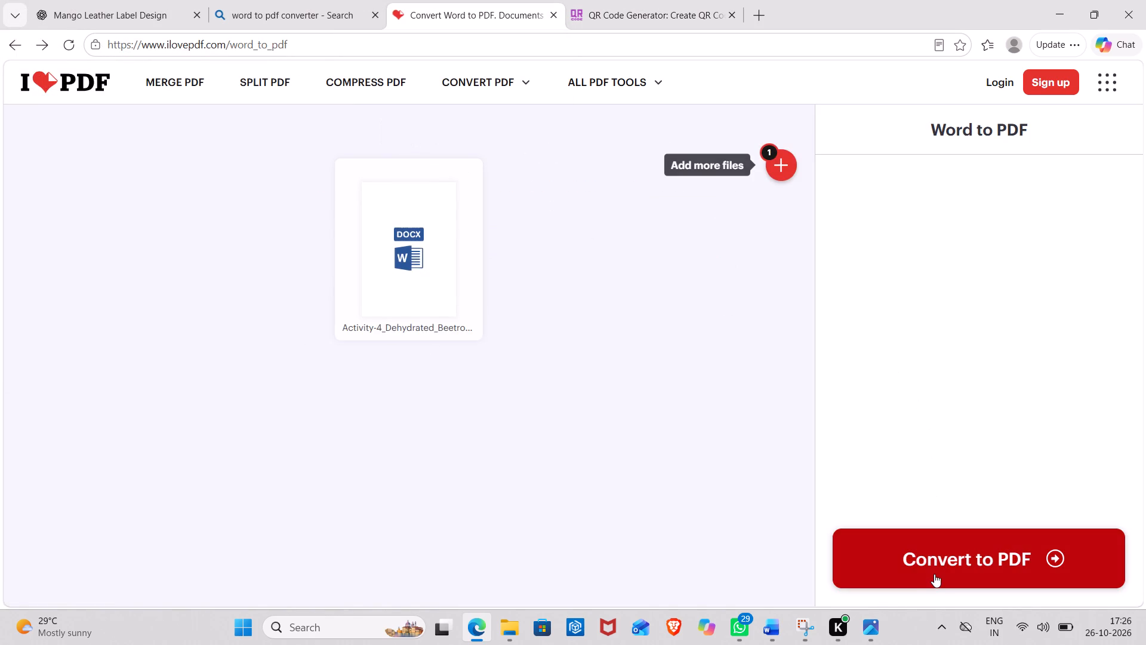
left_click(934, 574)
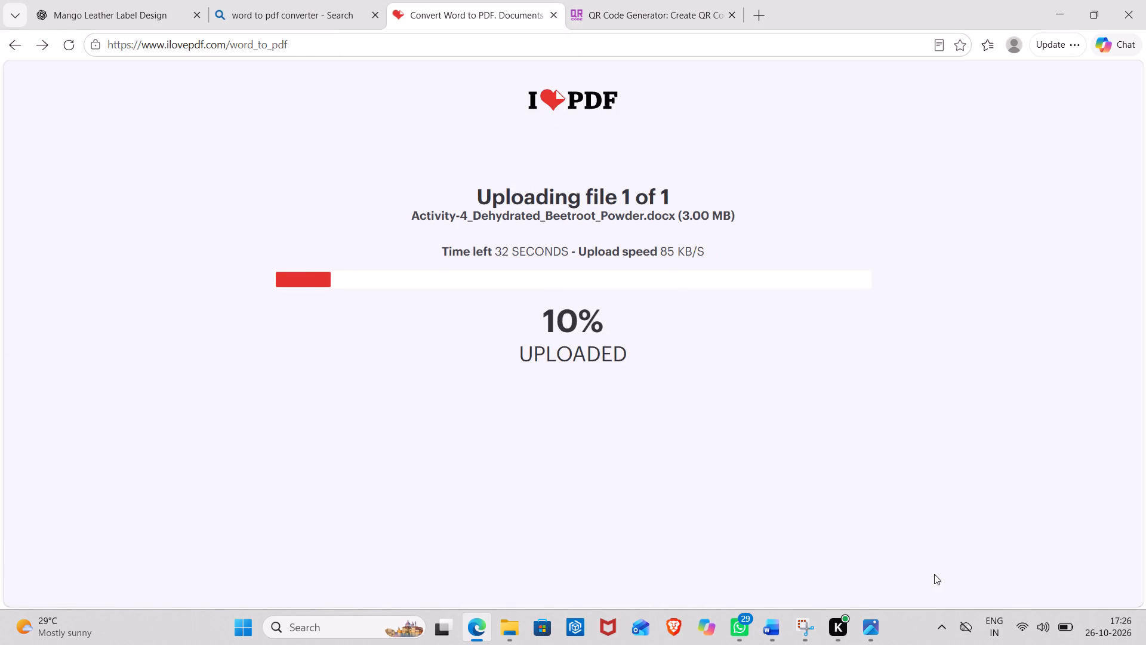
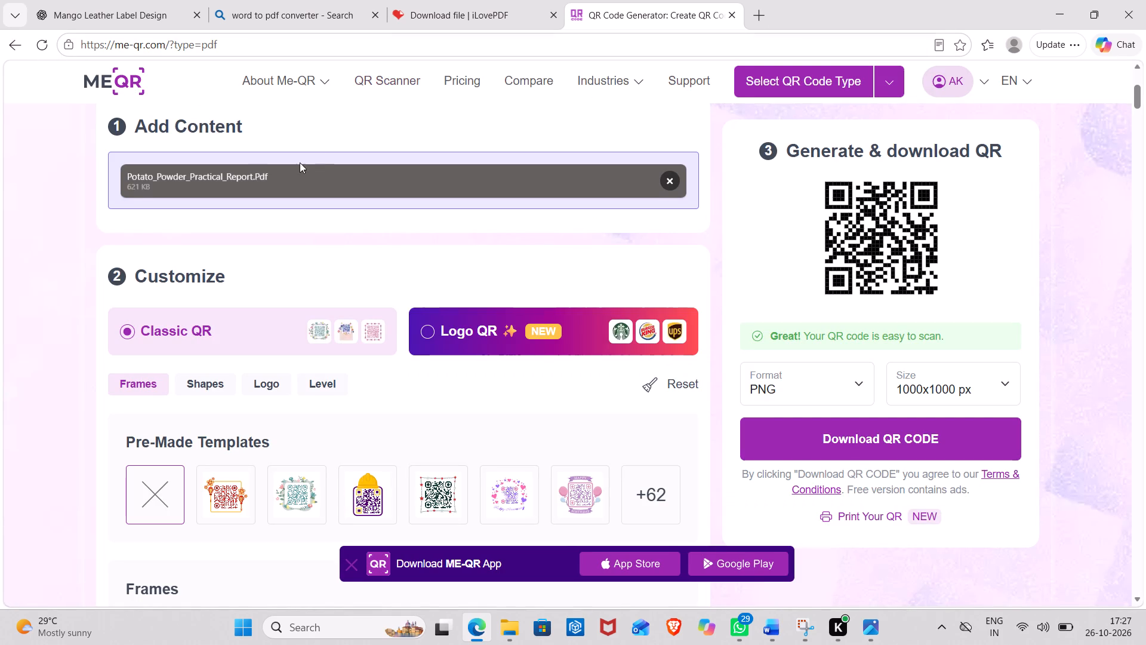
scroll(289, 167, "up", 4)
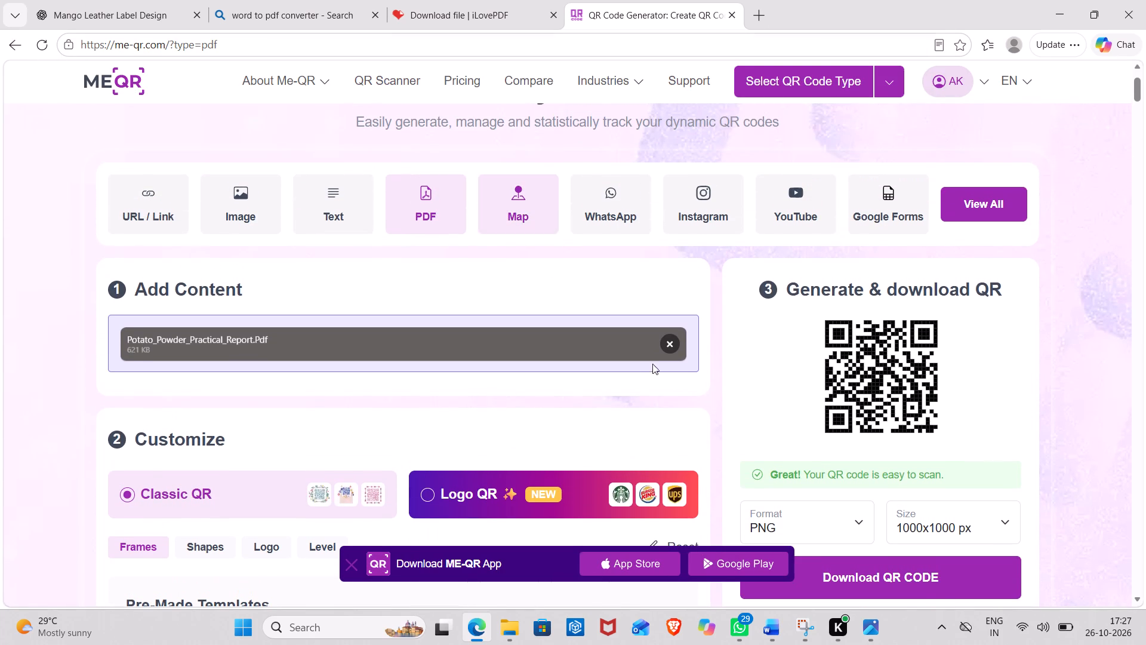
left_click(662, 342)
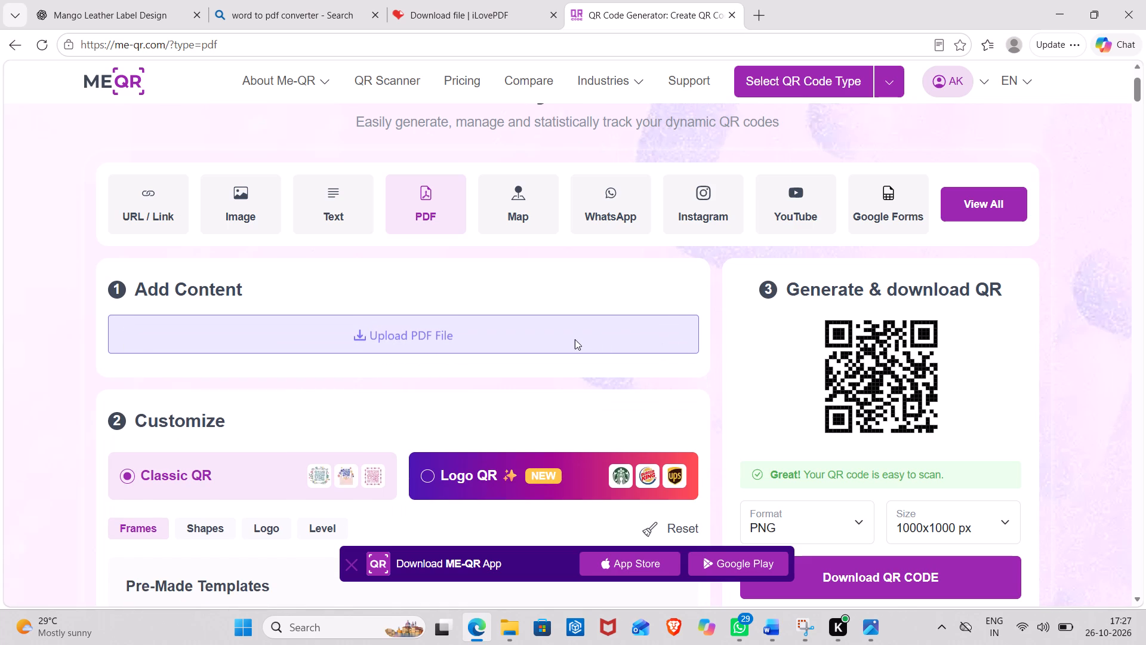
left_click(575, 339)
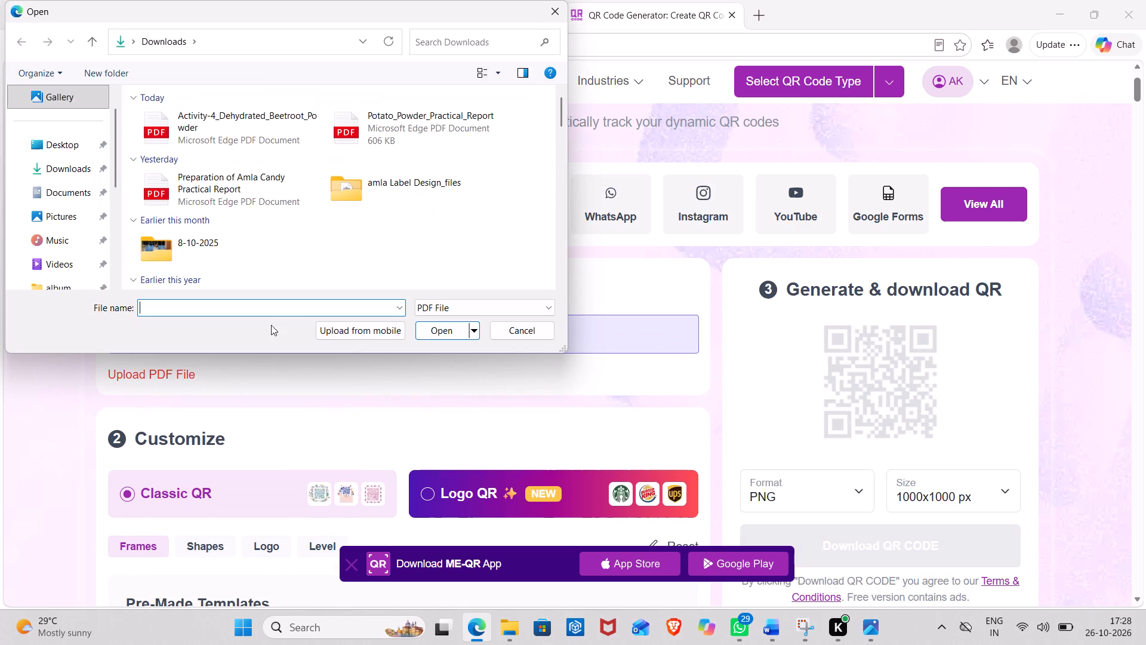
left_click(233, 121)
left_click(436, 339)
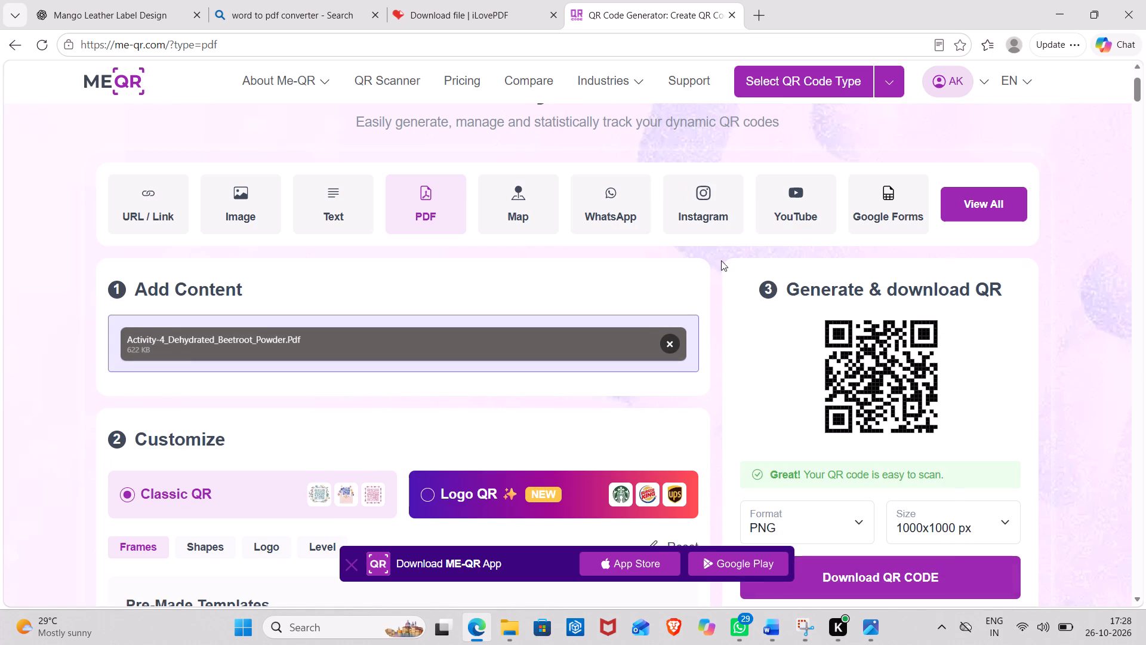
Download the generated QR code as a 1000x1000 px PNG, open it in Photos and copy the image.
left_click(838, 572)
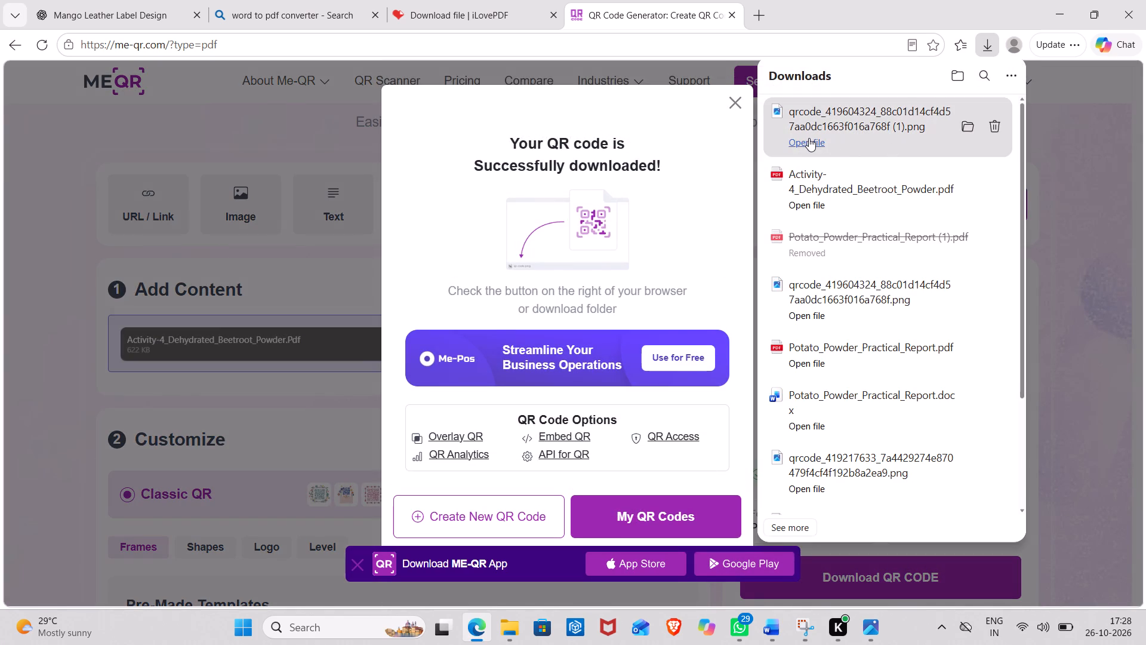
left_click(809, 138)
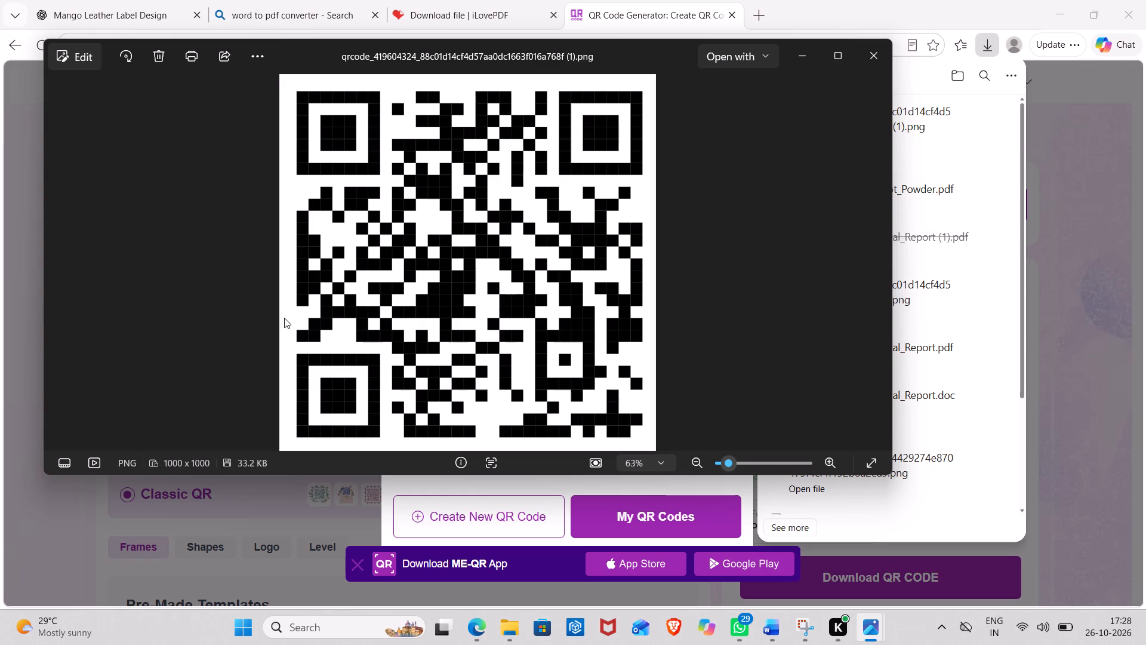
key("ctrl+c")
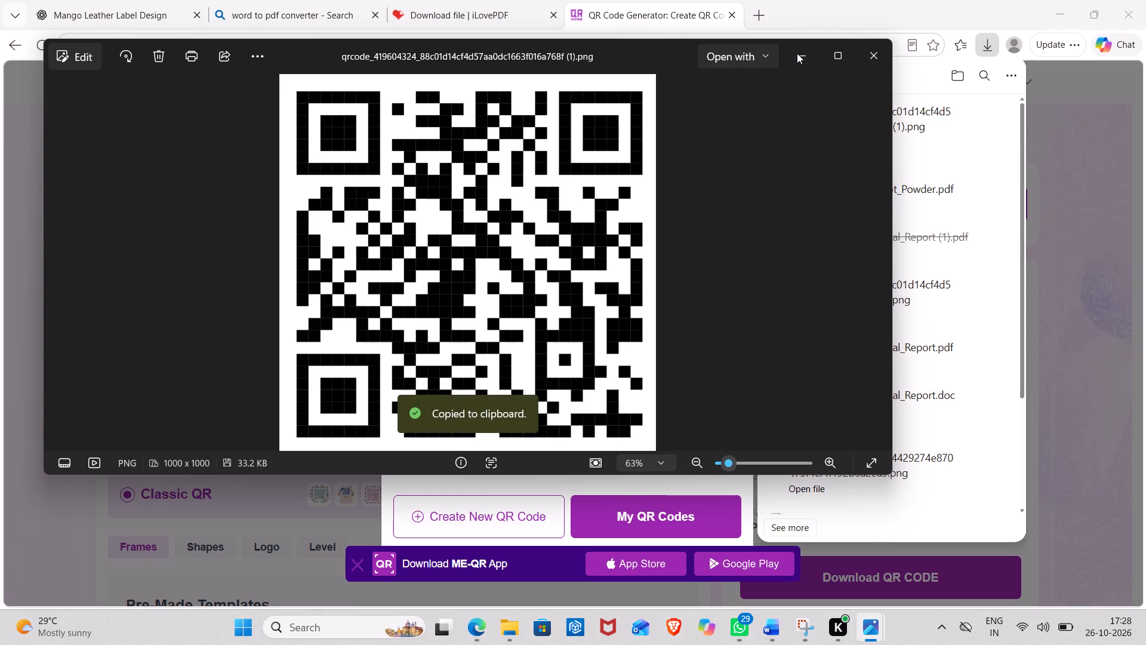
left_click(797, 53)
Switch to Word and paste the QR code on a new line after the last reference in the beetroot powder report.
left_click(1053, 7)
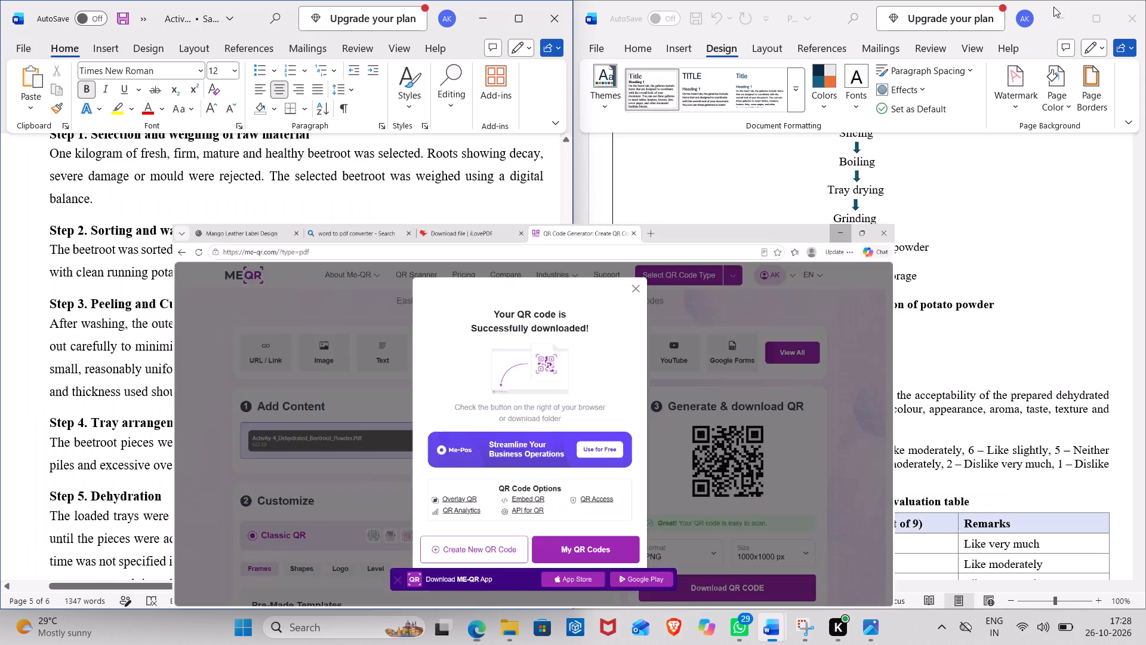
scroll(244, 394, "down", 6)
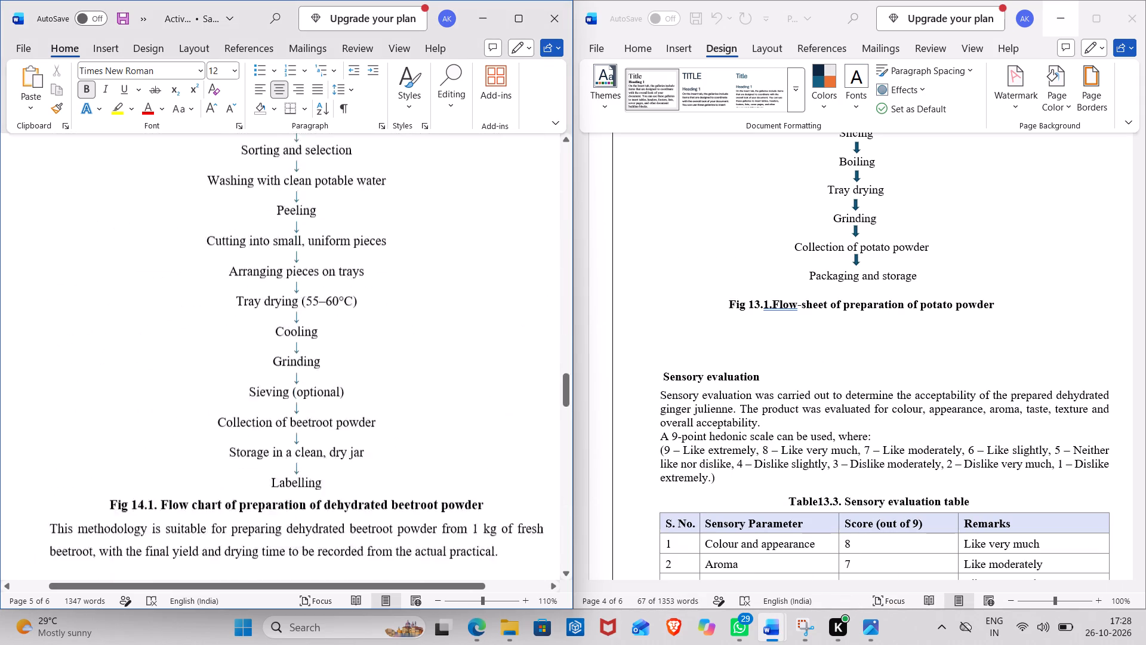
scroll(244, 394, "down", 6)
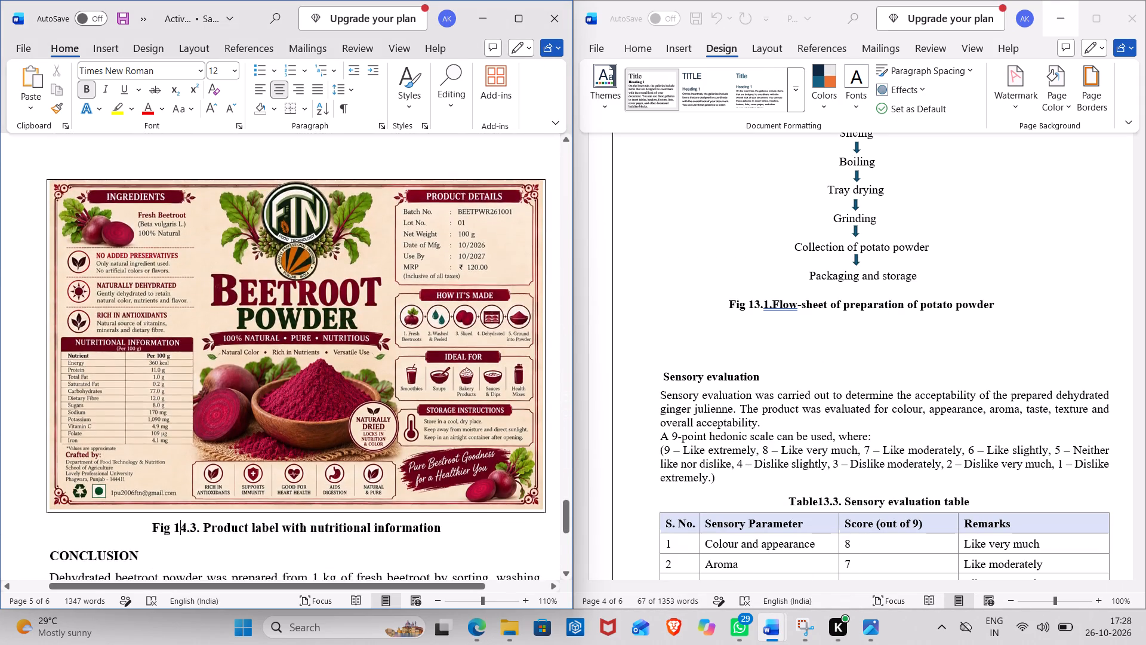
scroll(244, 394, "down", 6)
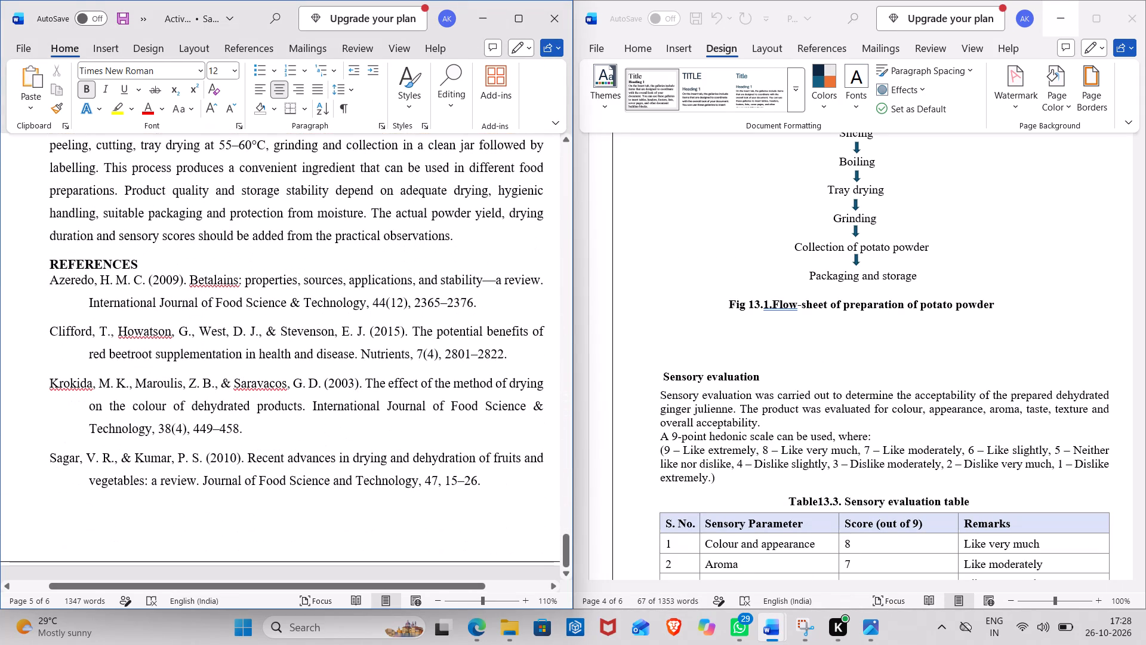
left_click(483, 481)
key("Return")
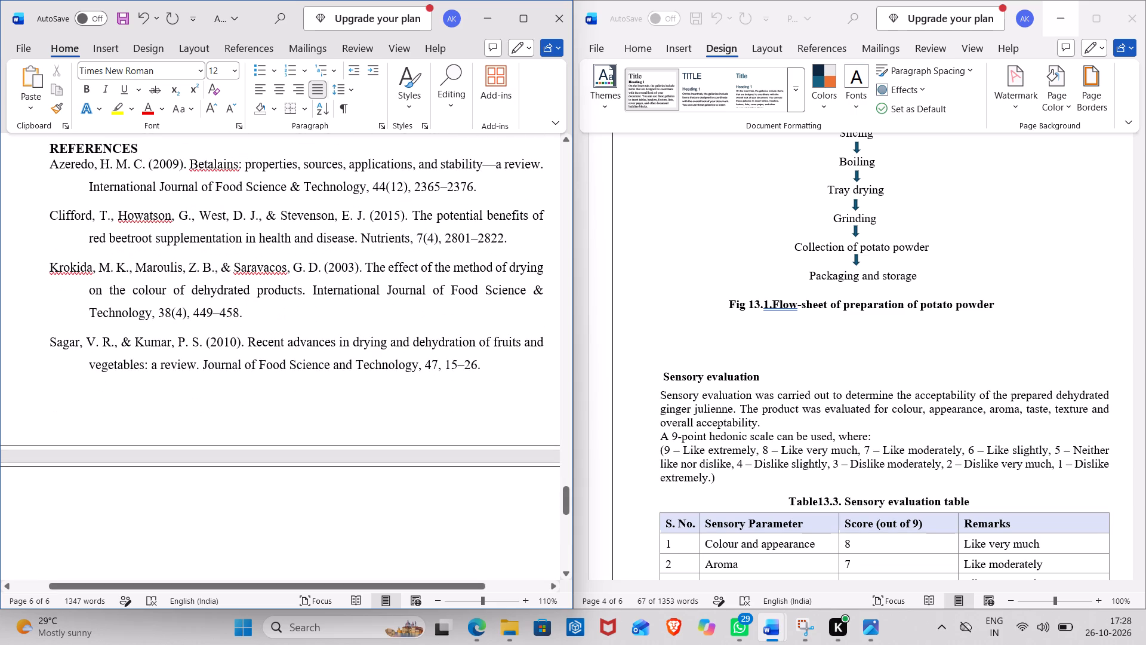
key("ctrl+v")
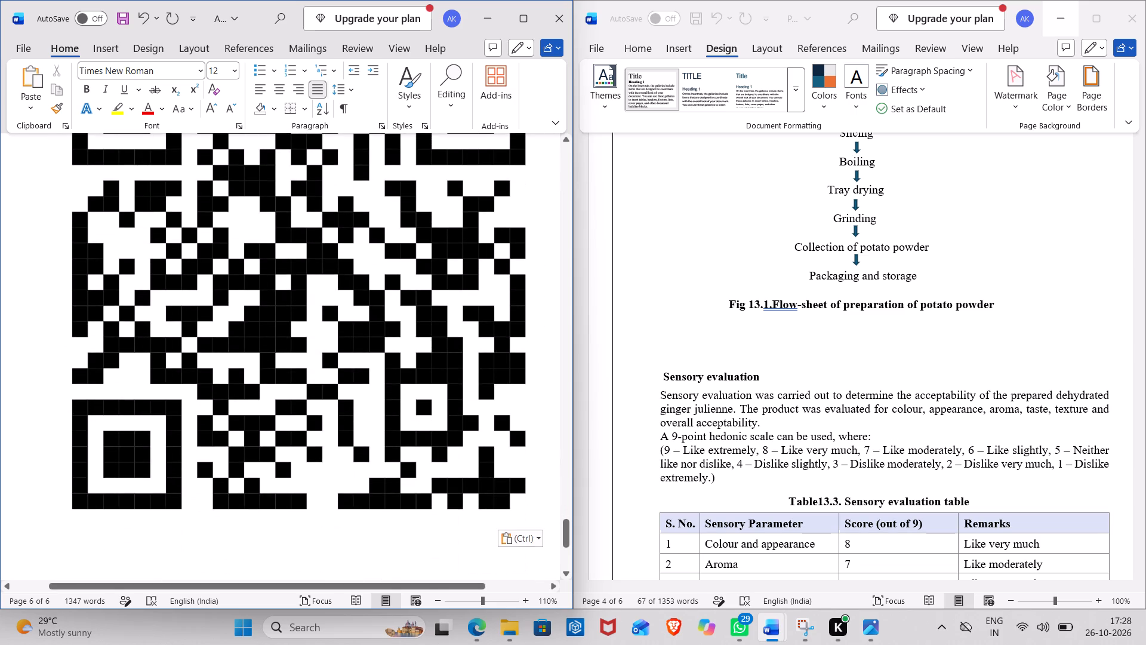
Shrink the pasted QR code image proportionally to about three quarters of the text width.
scroll(483, 481, "up", 2)
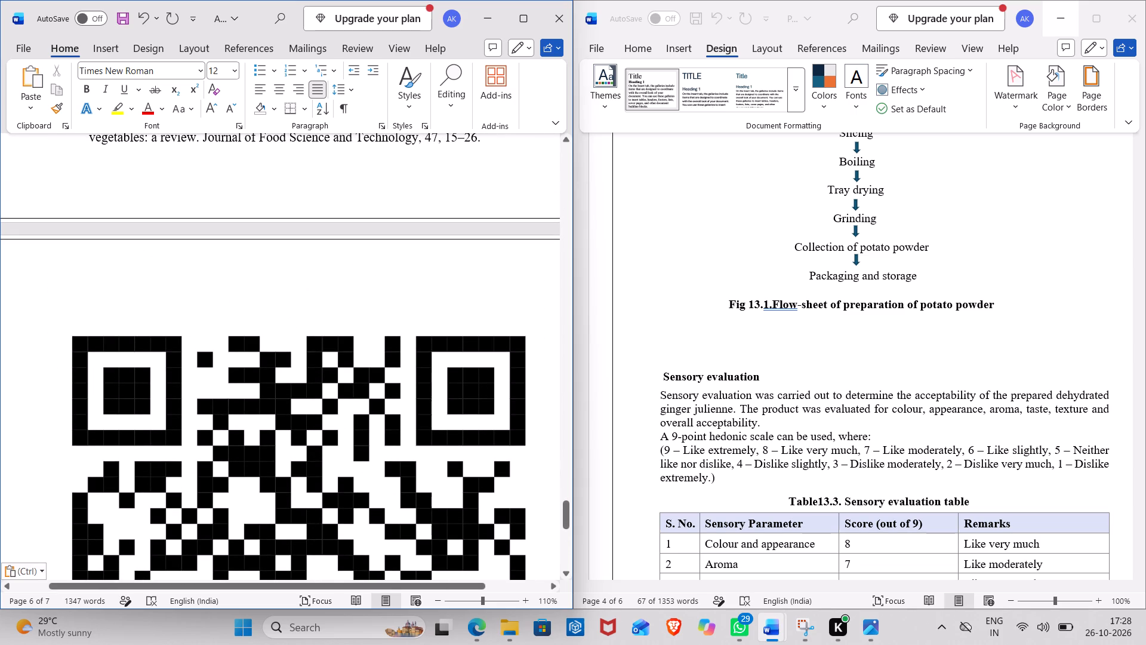
scroll(112, 366, "down", 3)
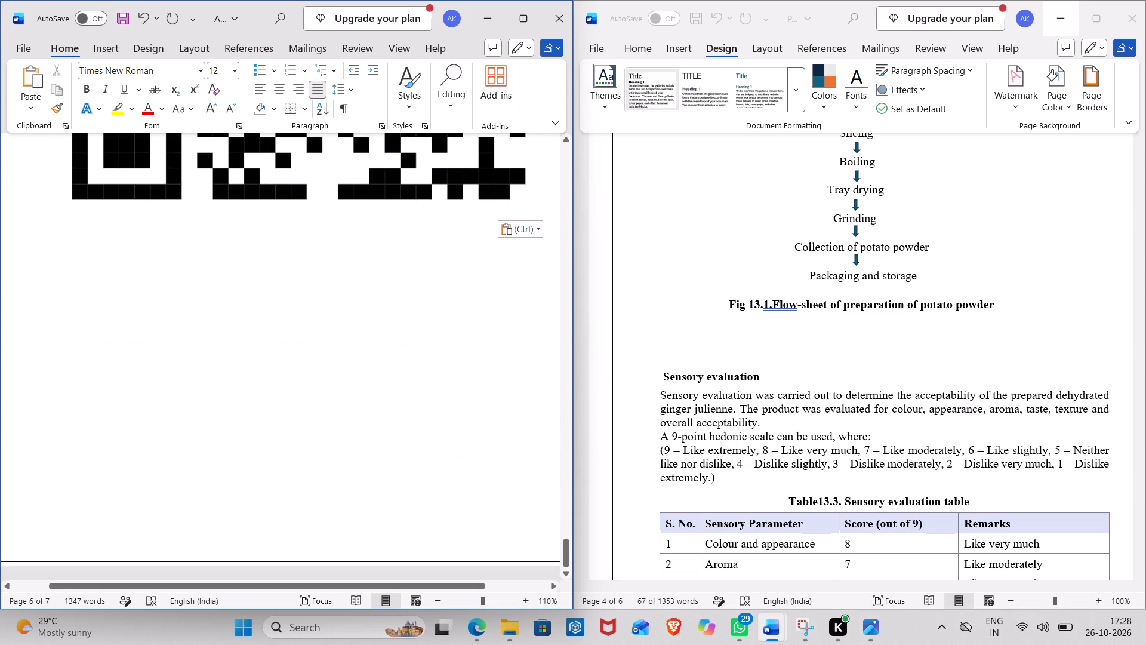
left_click(325, 202)
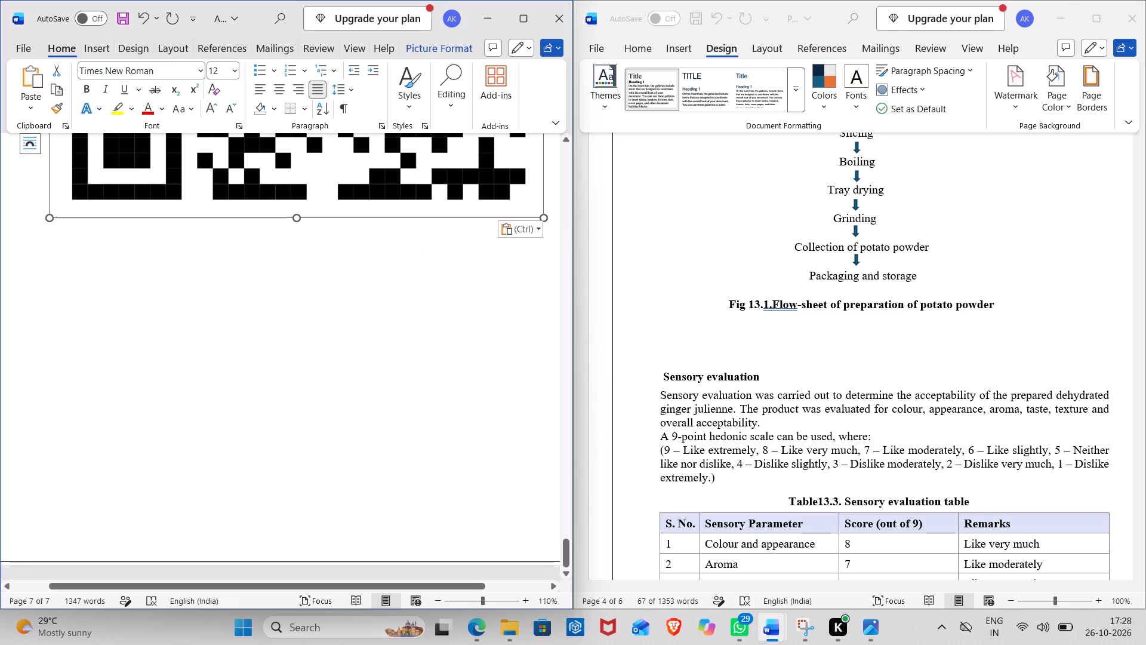
left_click_drag(544, 223, 451, 166)
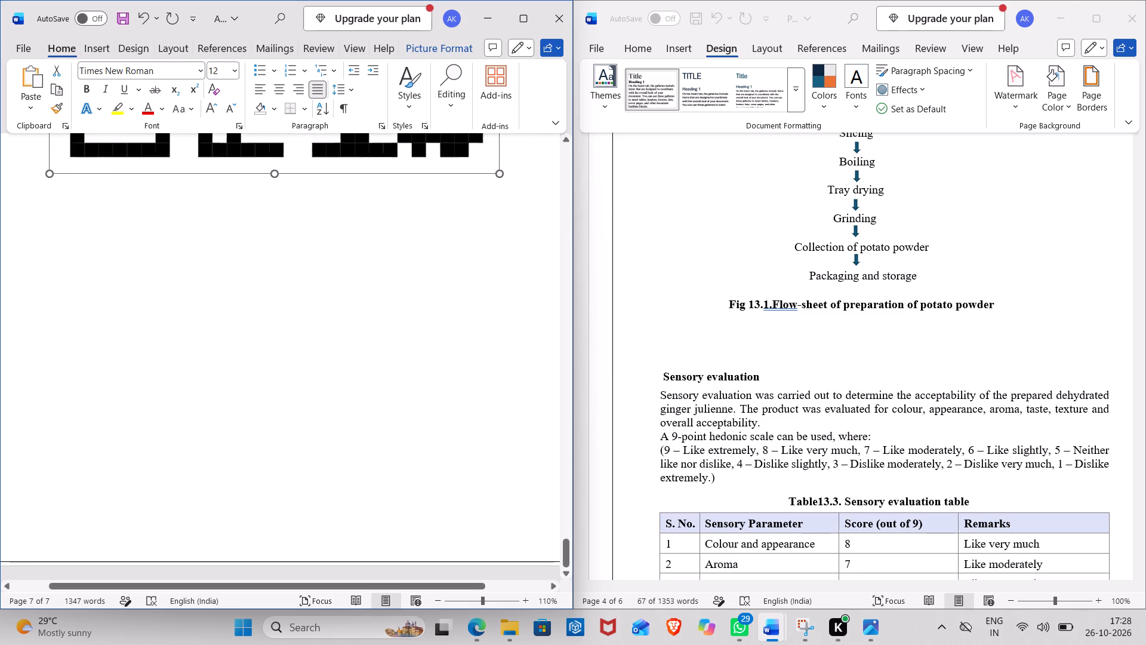
left_click_drag(451, 166, 418, 135)
scroll(418, 135, "up", 4)
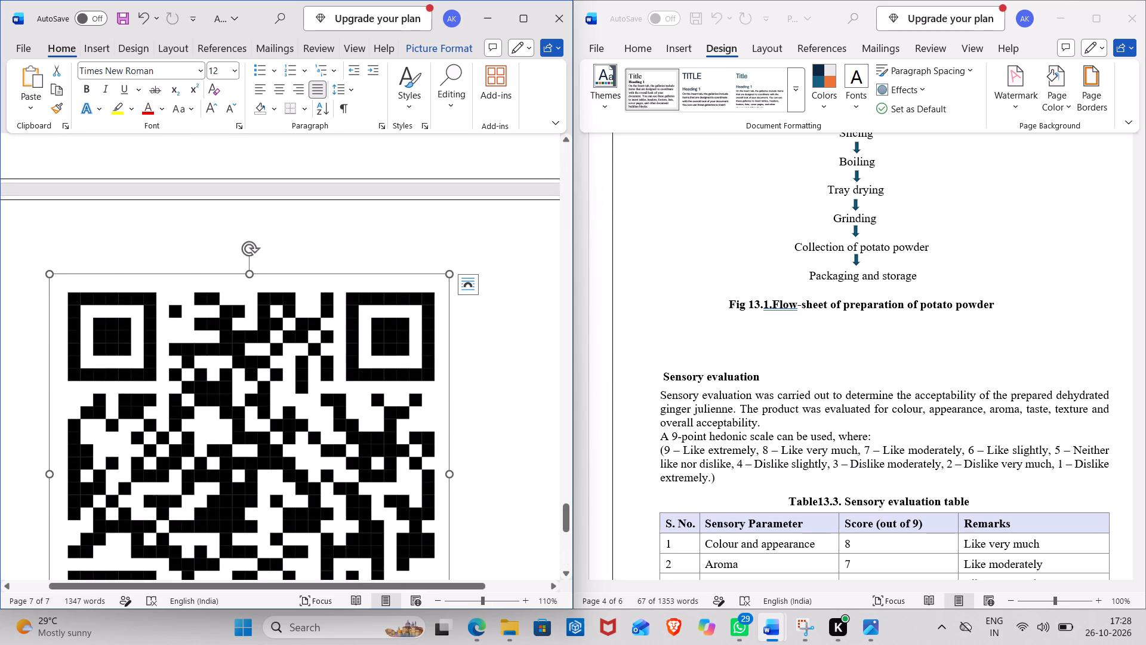
scroll(81, 275, "right", 5)
scroll(81, 275, "left", 3)
scroll(81, 275, "right", 3)
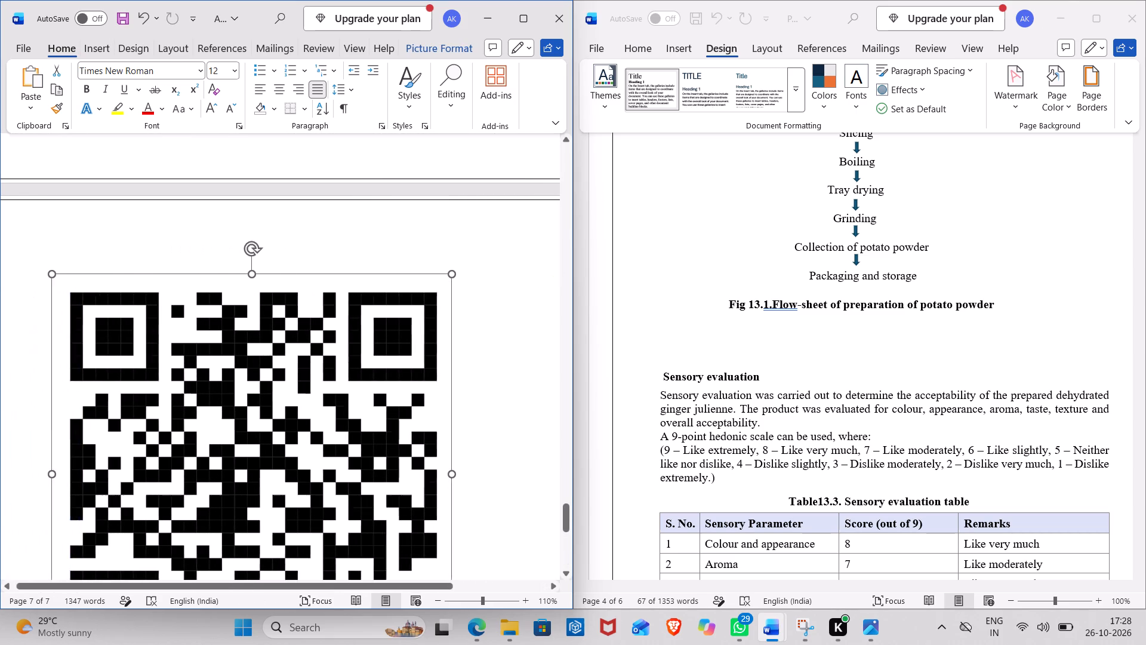
scroll(81, 275, "right", 1)
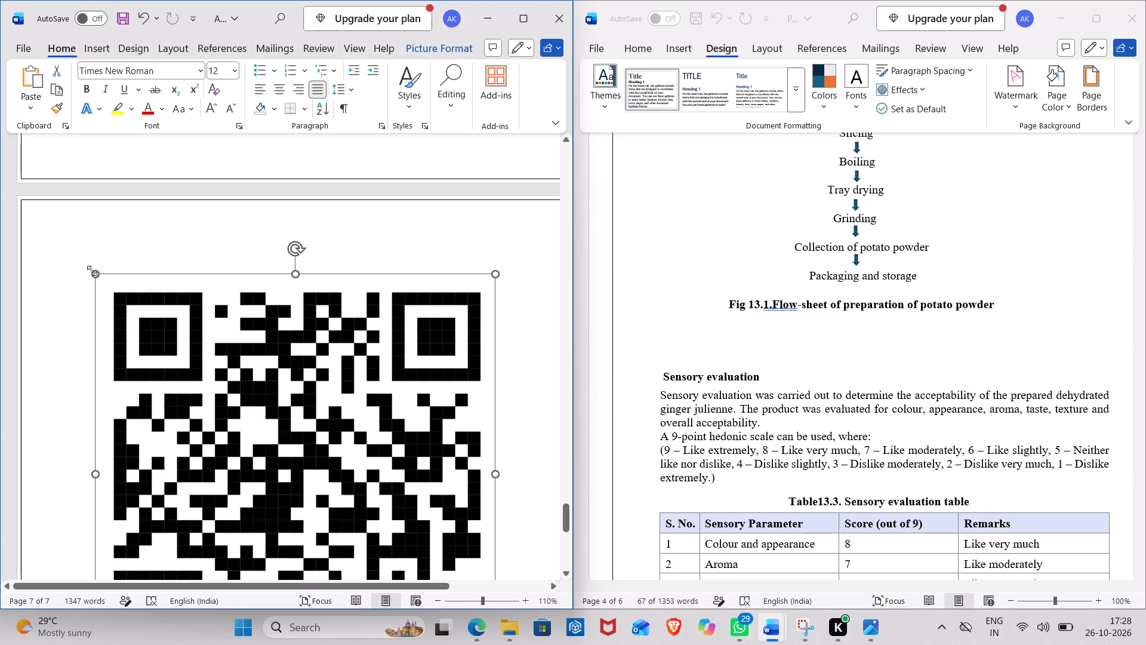
left_click_drag(93, 271, 158, 305)
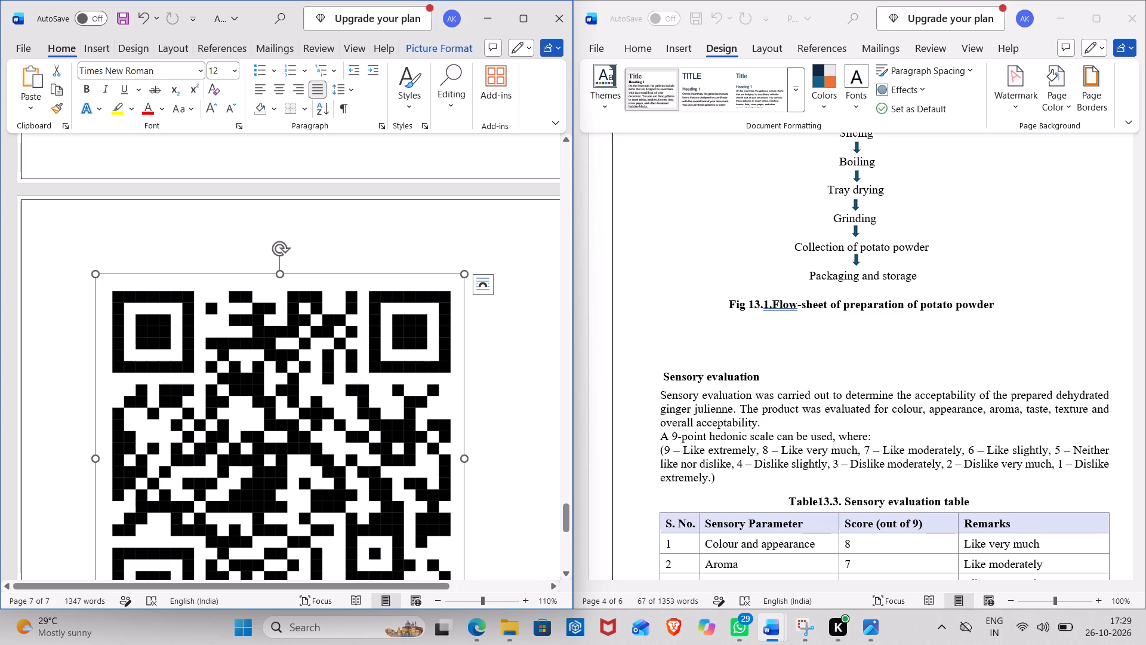
Cut the QR code and paste it back after seven spaces to shift it toward the page centre.
left_click(152, 304)
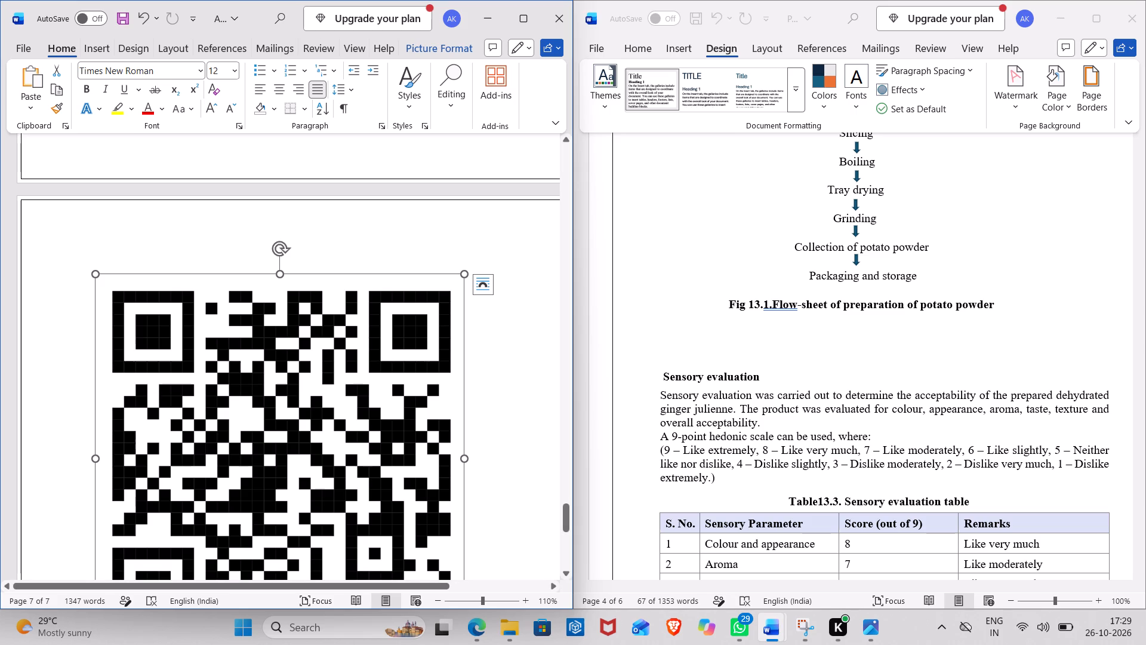
key("ctrl+x")
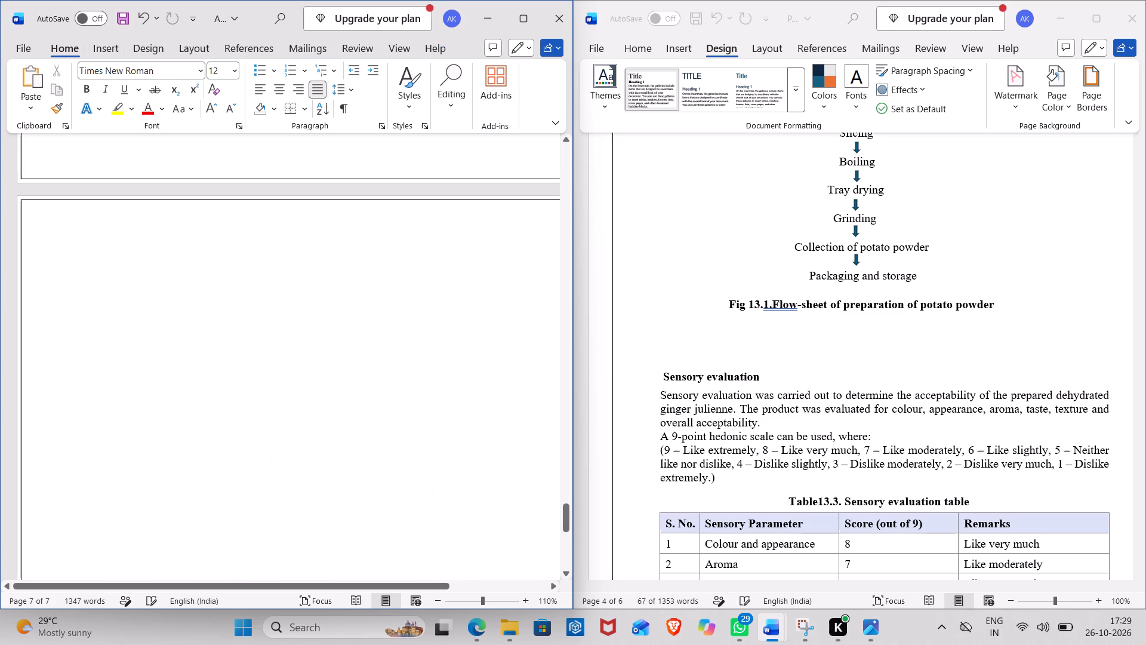
key("space")
key("space")
key("space")
key("space")
key("space")
key("space")
key("space")
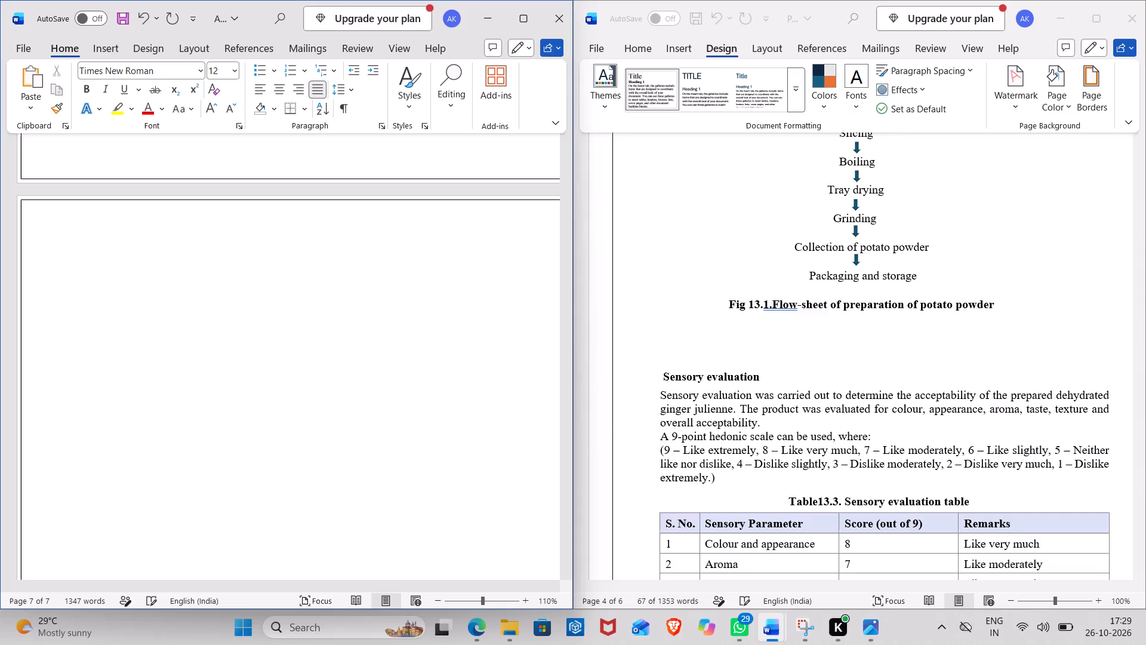
key("ctrl+v")
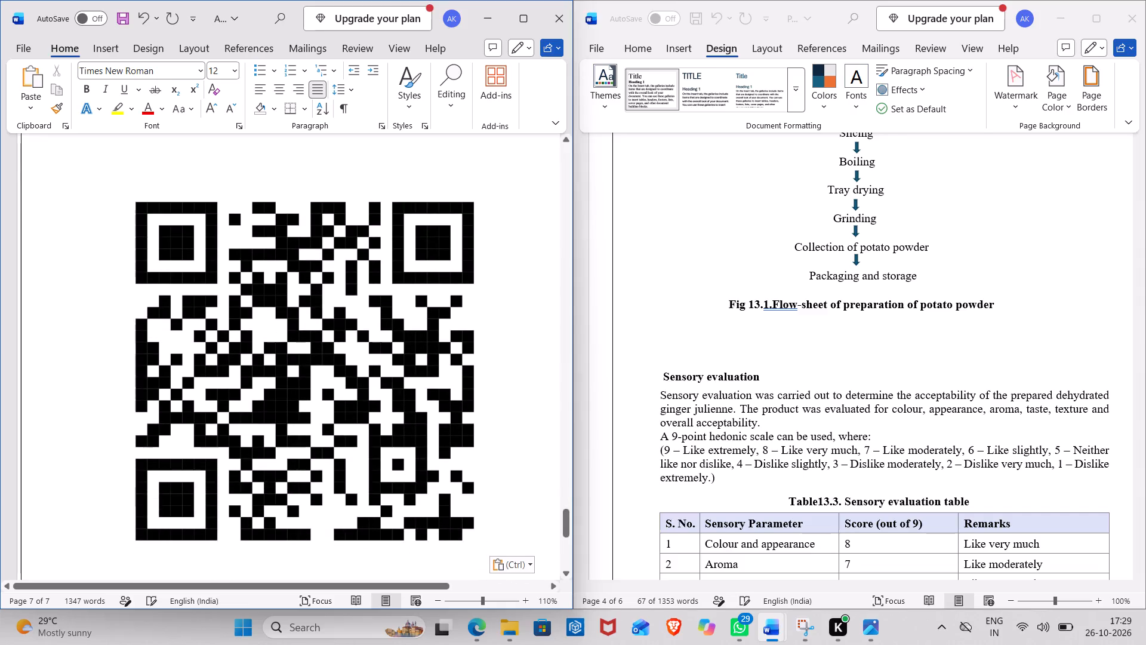
Copy the caption "Fig 13.3. Product Label with nutritional quality" from the potato powder report and paste it on a new line below the QR code.
scroll(158, 302, "down", 1)
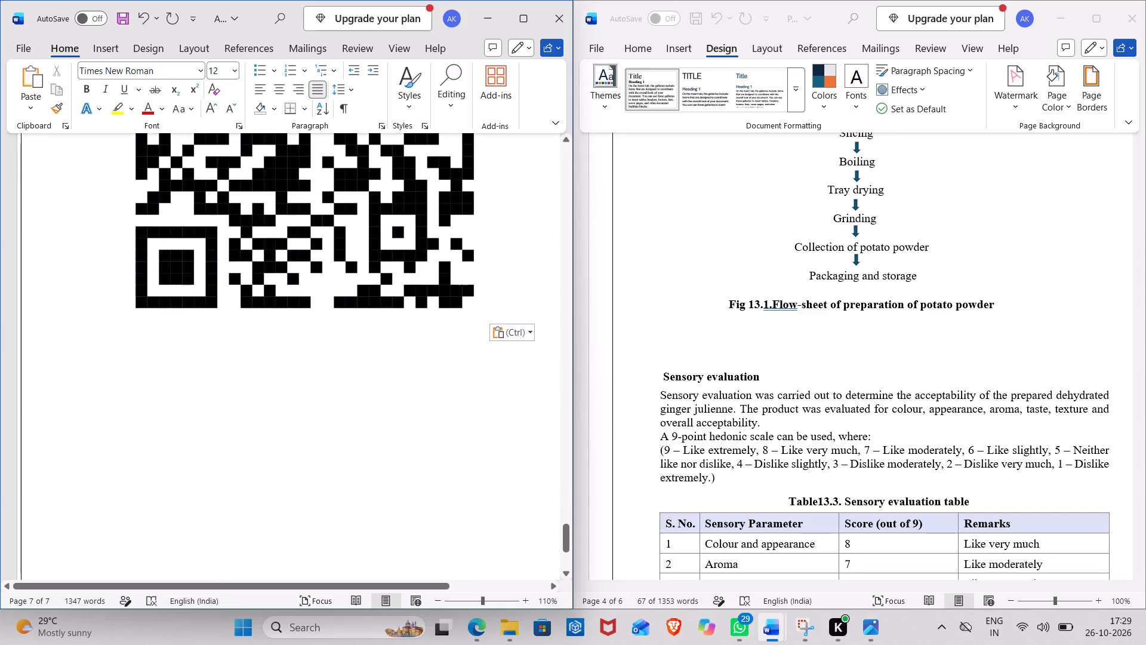
key("Return")
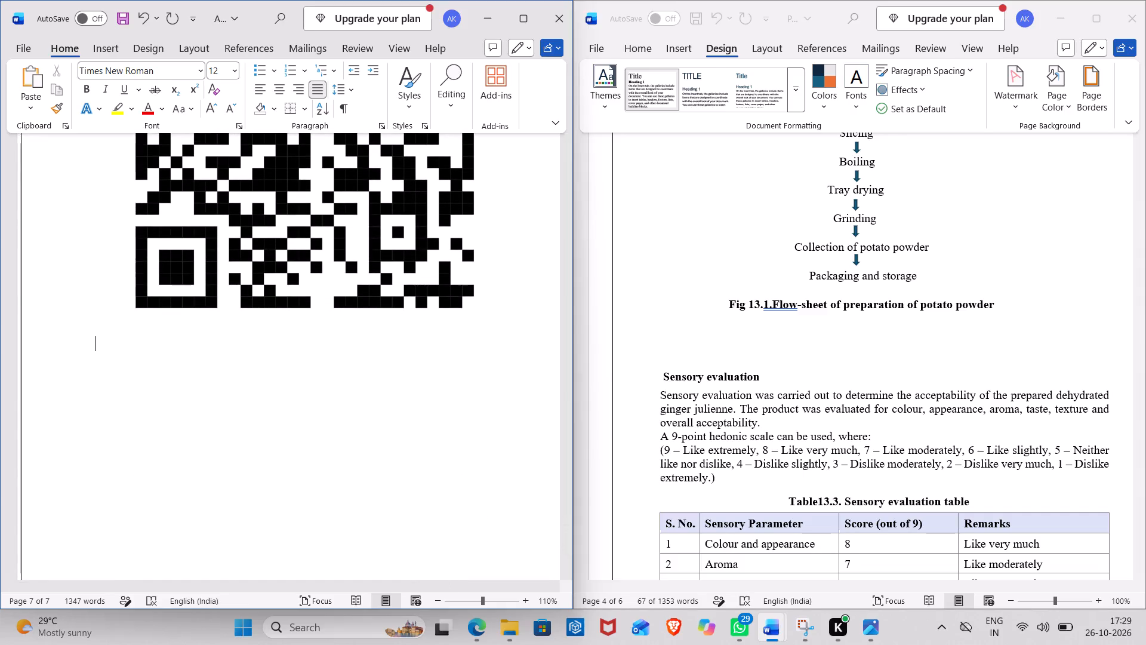
scroll(1094, 285, "down", 6)
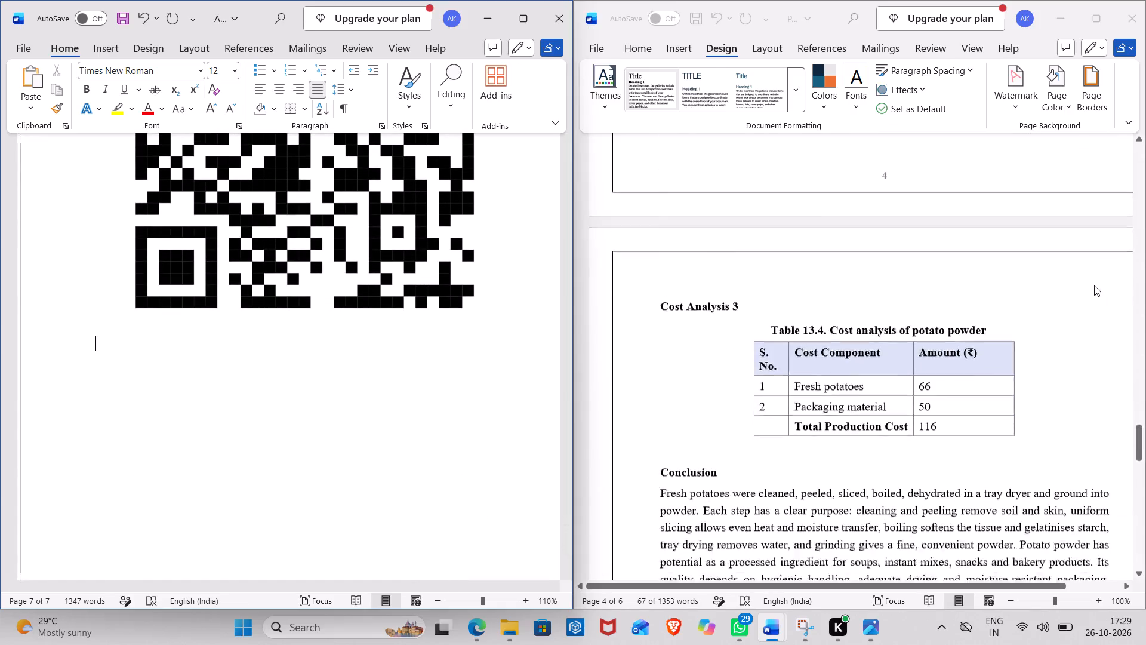
scroll(1094, 285, "down", 2)
scroll(1094, 285, "up", 4)
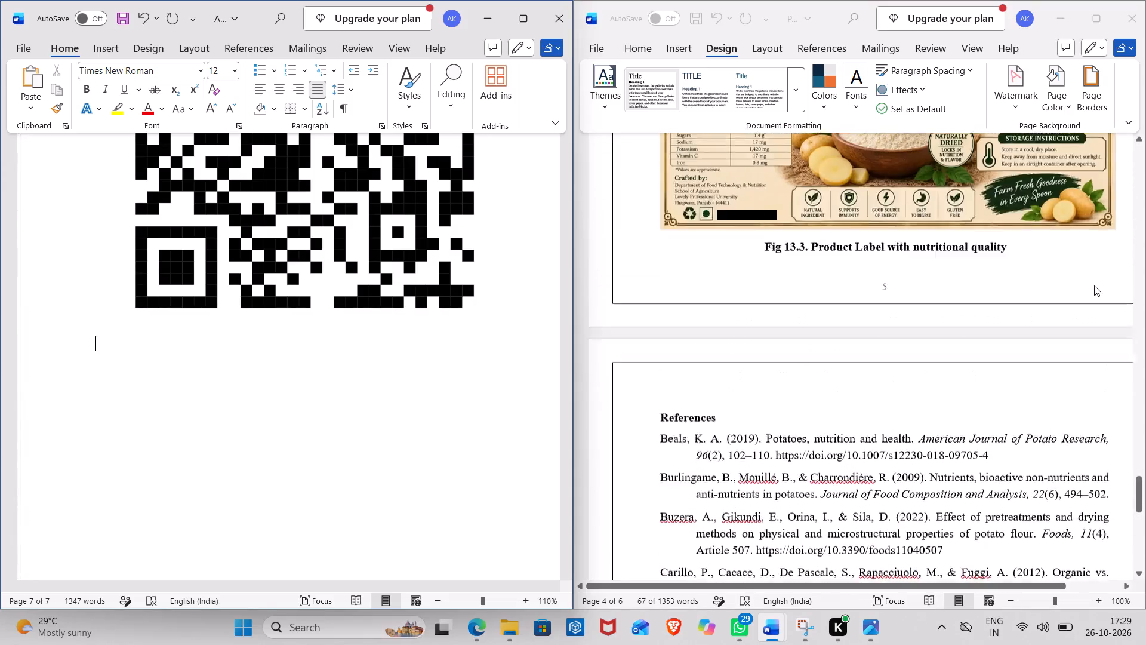
scroll(1094, 285, "up", 1)
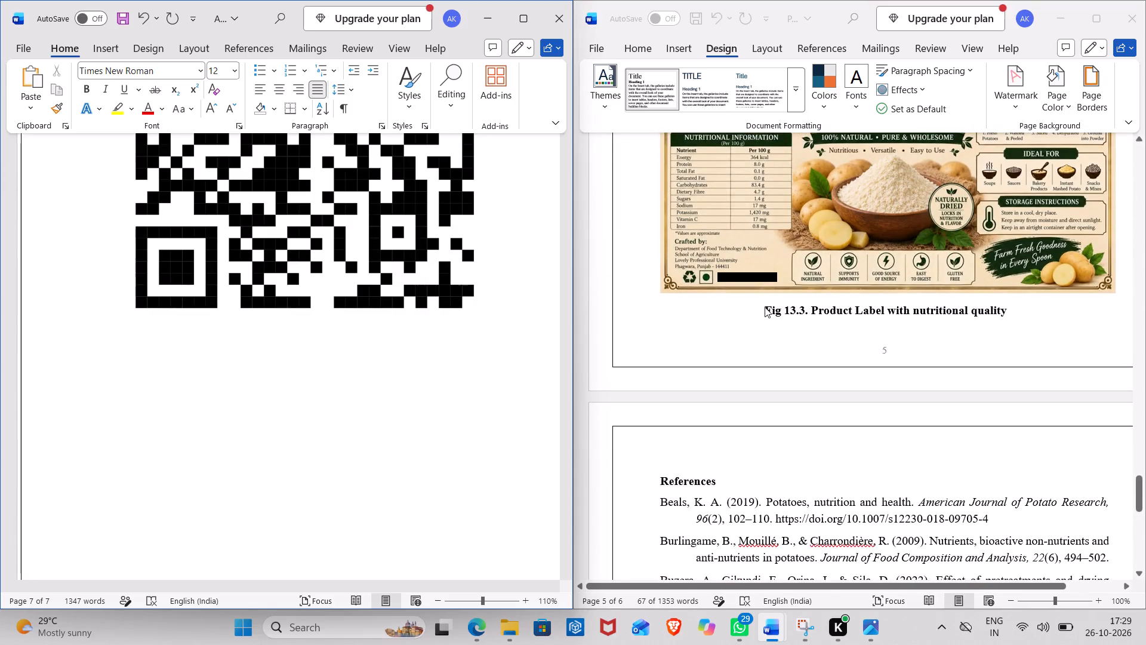
left_click_drag(765, 307, 769, 316)
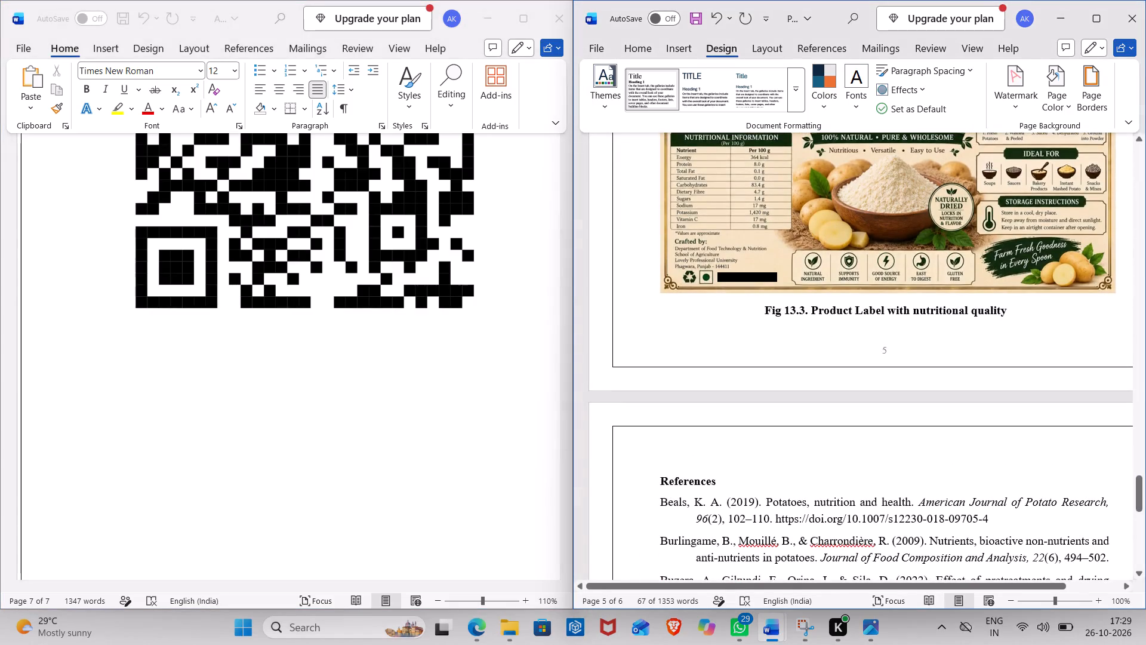
left_click_drag(769, 316, 766, 313)
left_click_drag(766, 313, 1022, 311)
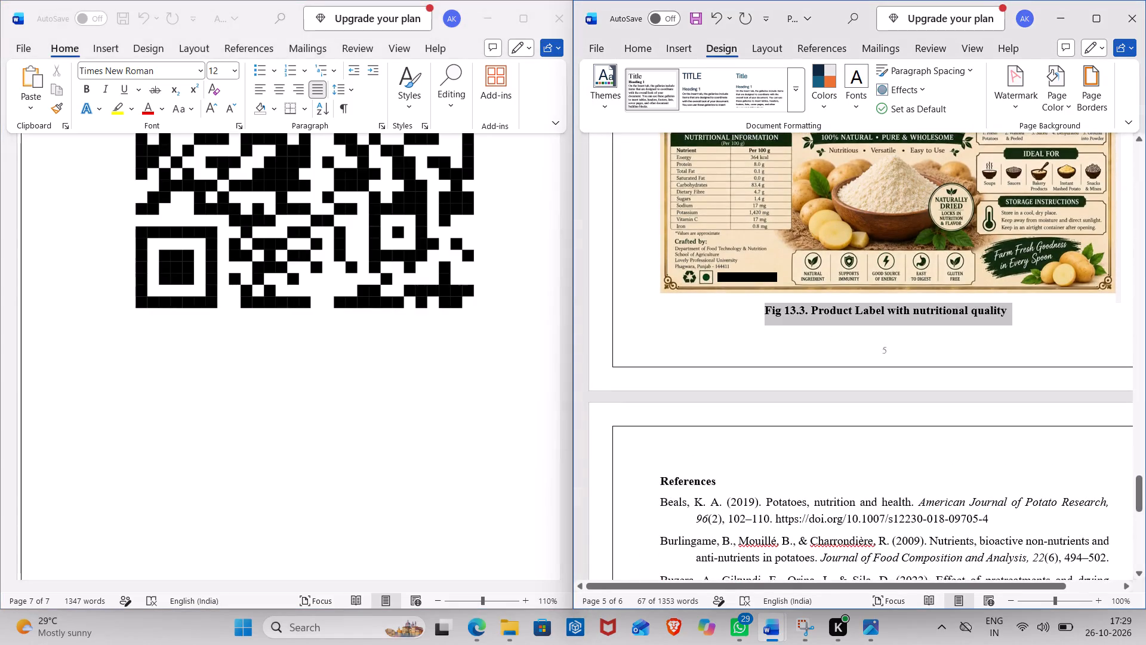
left_click_drag(1022, 311, 1022, 318)
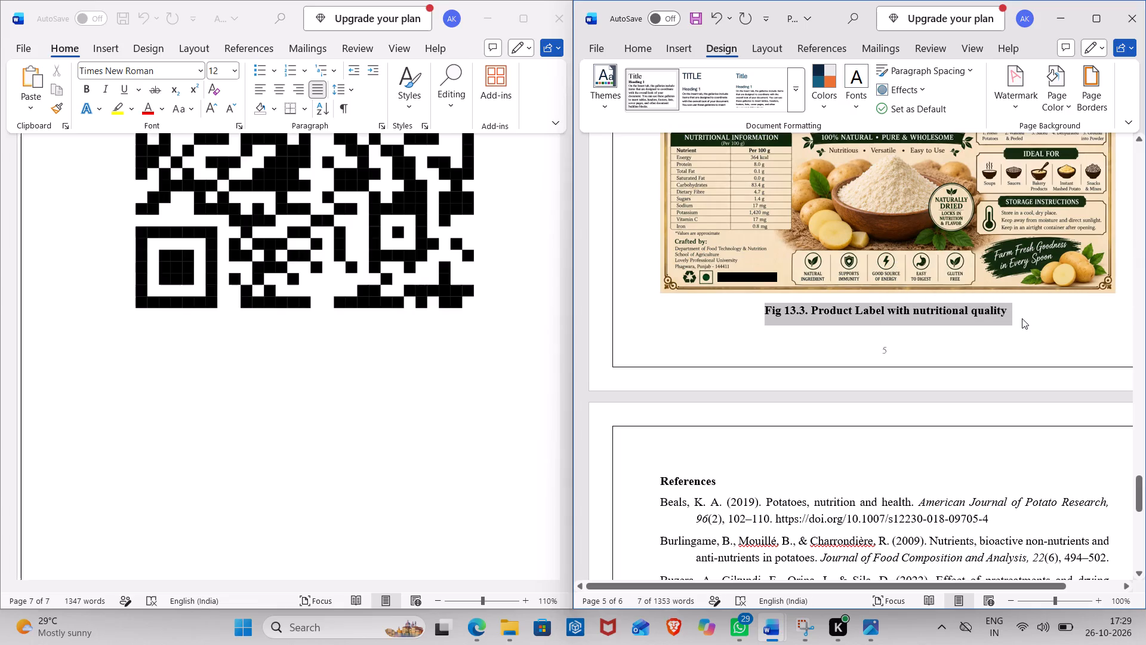
key("ctrl+c")
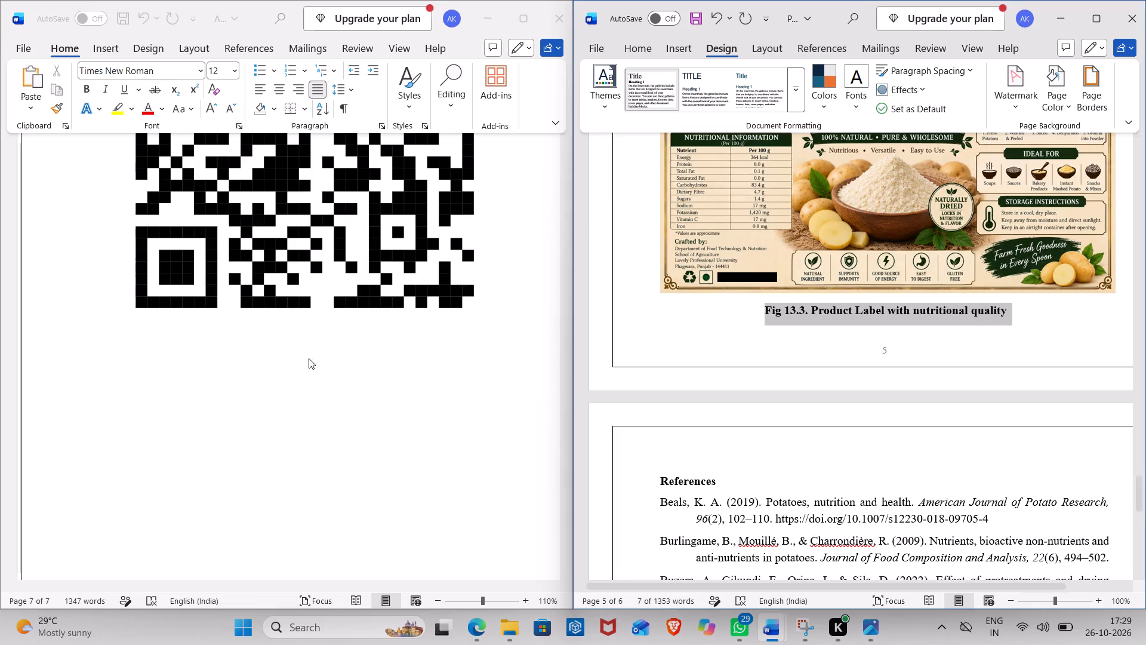
left_click(212, 342)
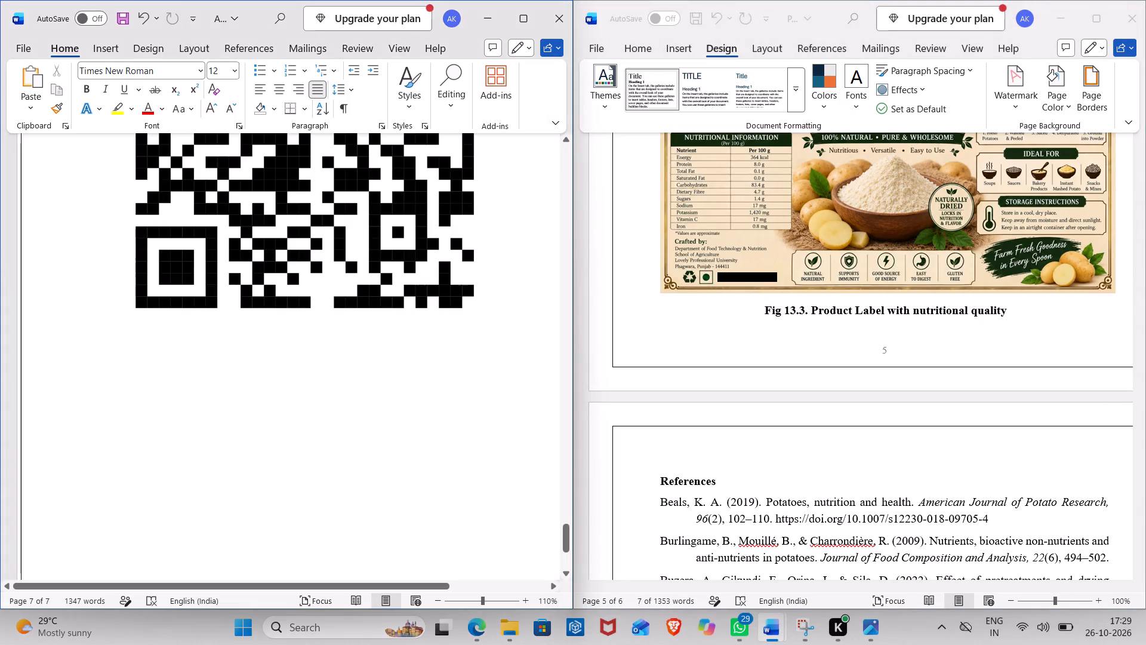
key("space")
key("space")
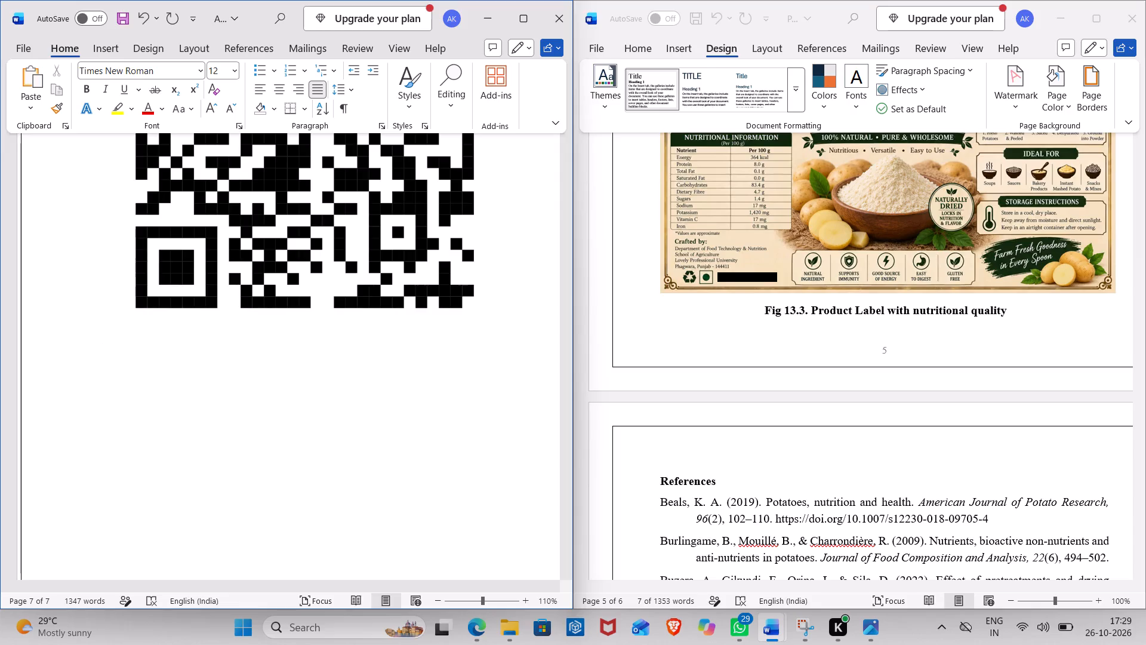
key("ctrl+v")
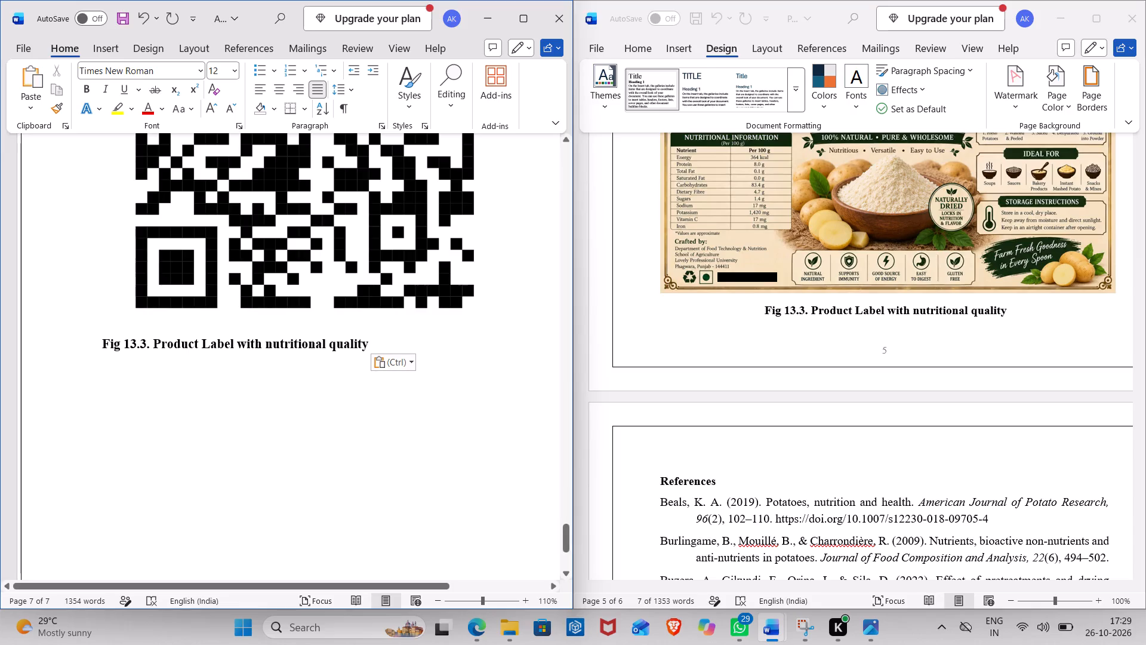
Renumber the pasted caption below the QR code as Fig 14.3.
left_click(134, 344)
key("BackSpace")
key("4")
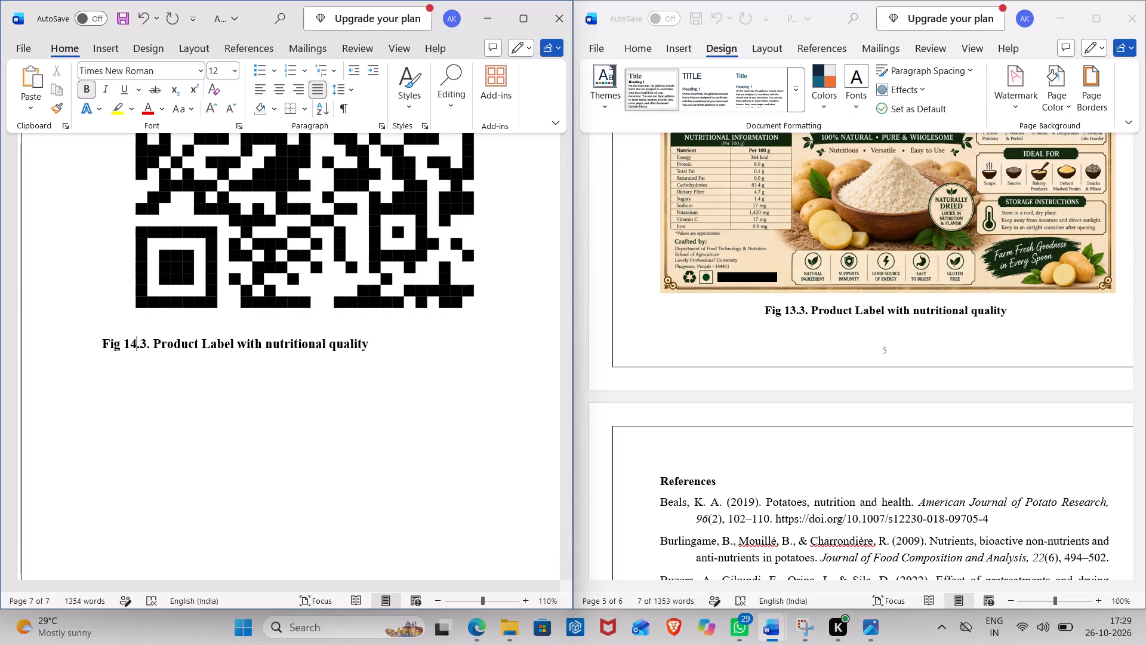
Insert 20 spaces before the Fig 14.3 caption to shift it toward the centre beneath the QR code.
left_click(98, 341)
key("space")
key("space")
key("space")
key("space")
key("space")
key("space")
key("space")
key("space")
key("space")
key("space")
key("space")
key("space")
key("space")
key("space")
key("space")
key("space")
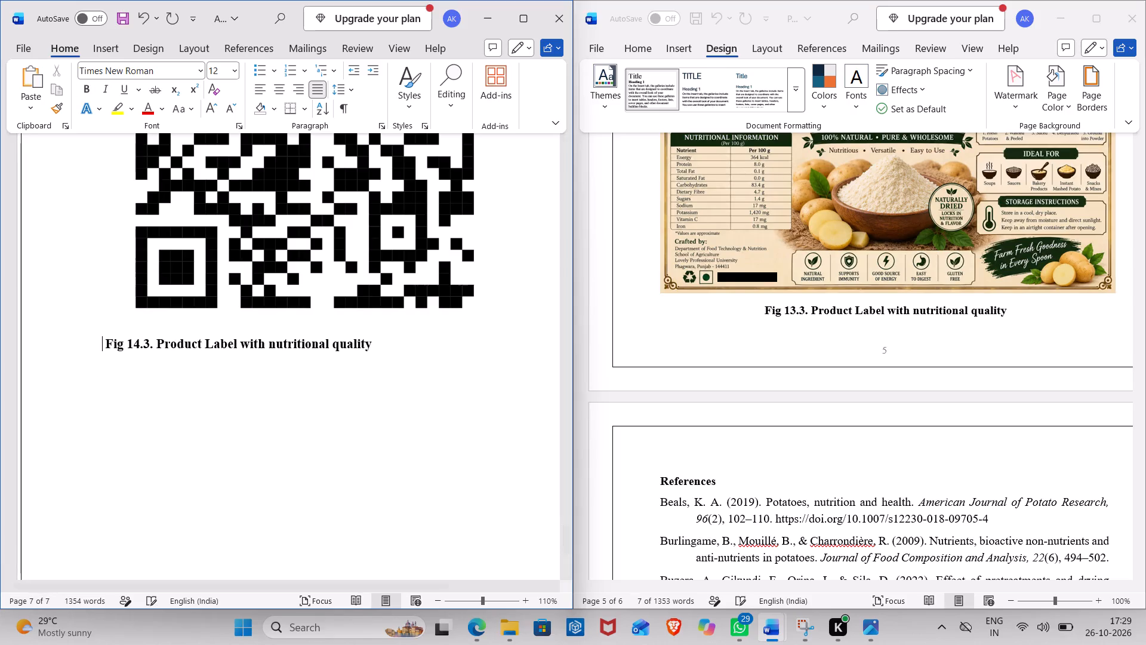
key("space")
key("BackSpace")
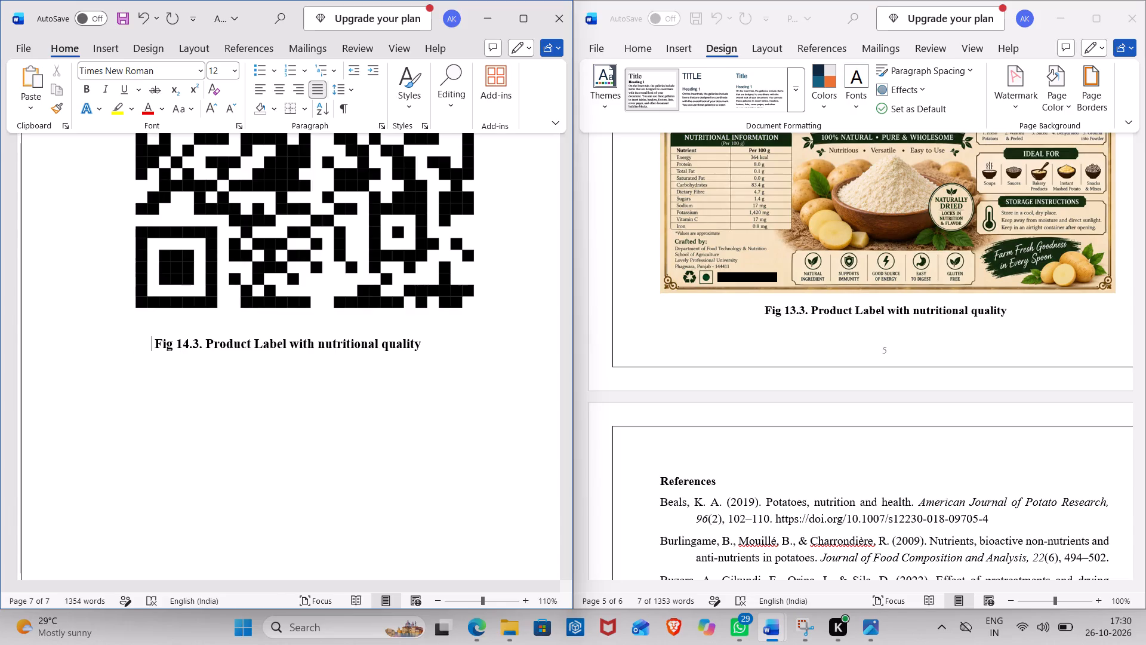
scroll(98, 341, "down", 2)
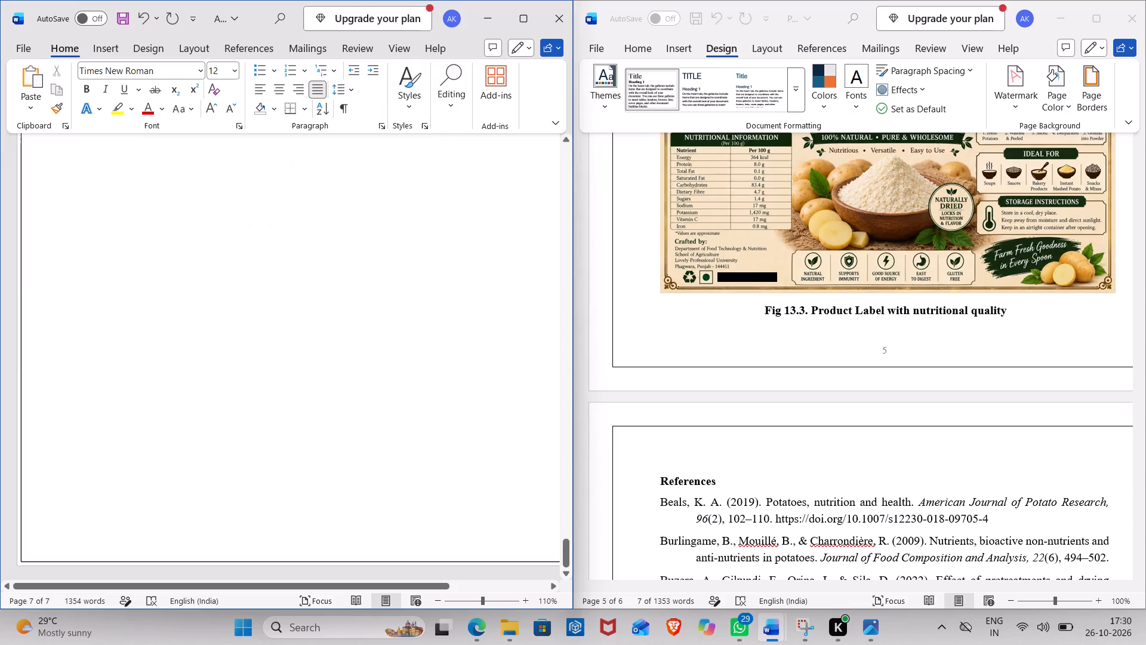
scroll(98, 341, "down", 2)
key("space")
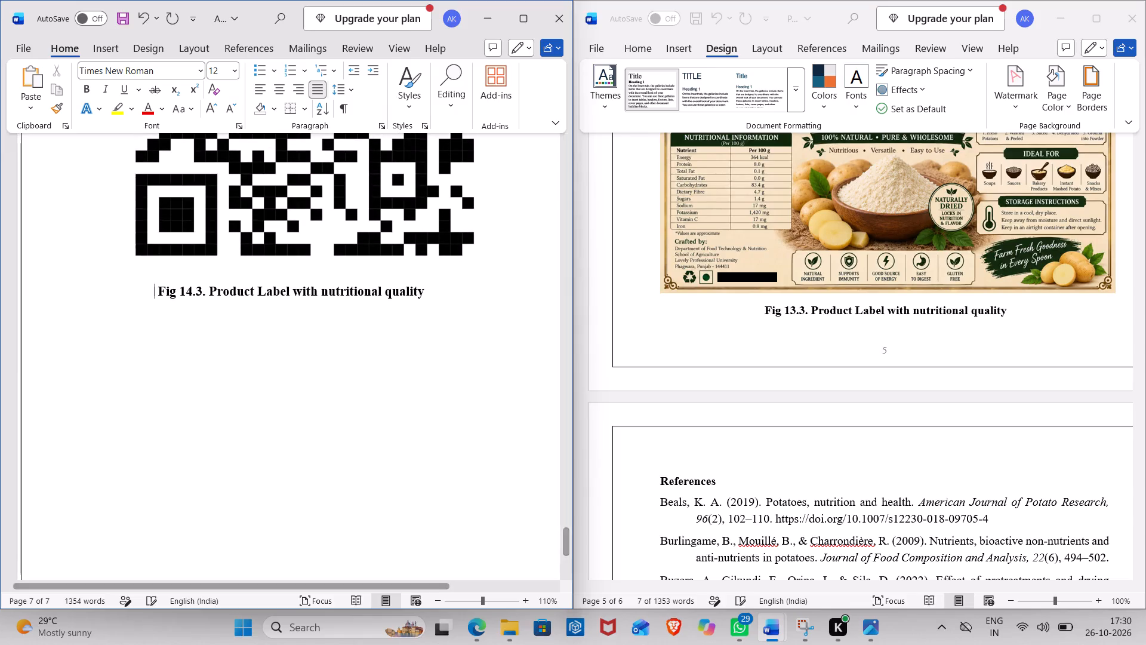
key("space")
key("space")
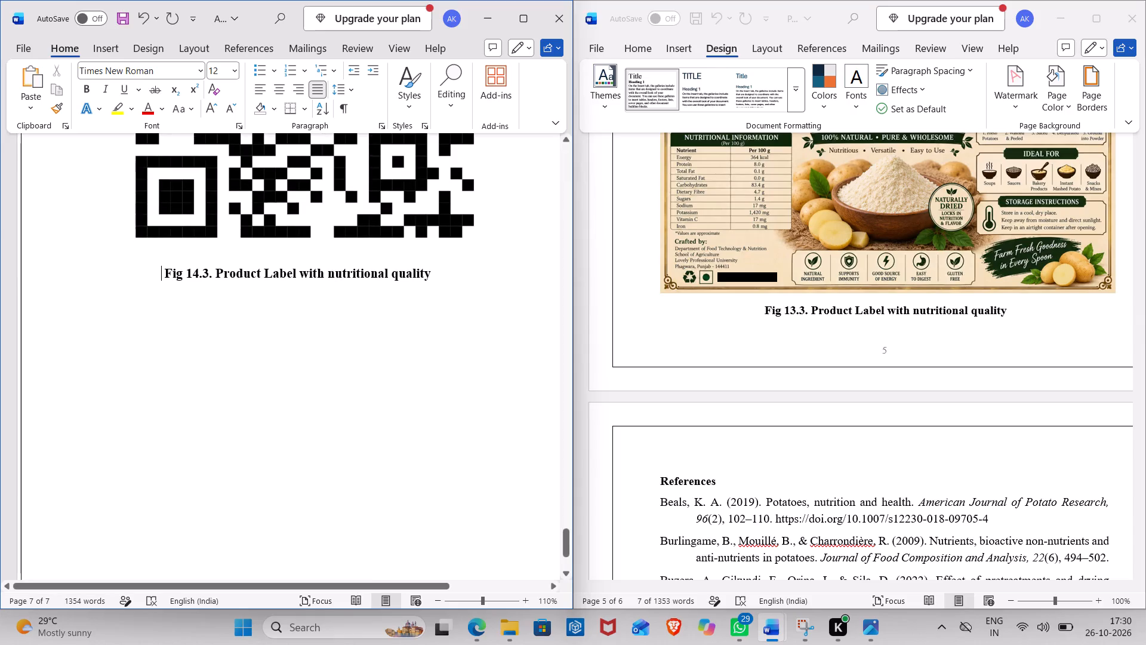
key("space")
Review the beetroot powder report backwards from the QR code page through the references to the cost analysis and sensory evaluation sections.
scroll(98, 341, "up", 2)
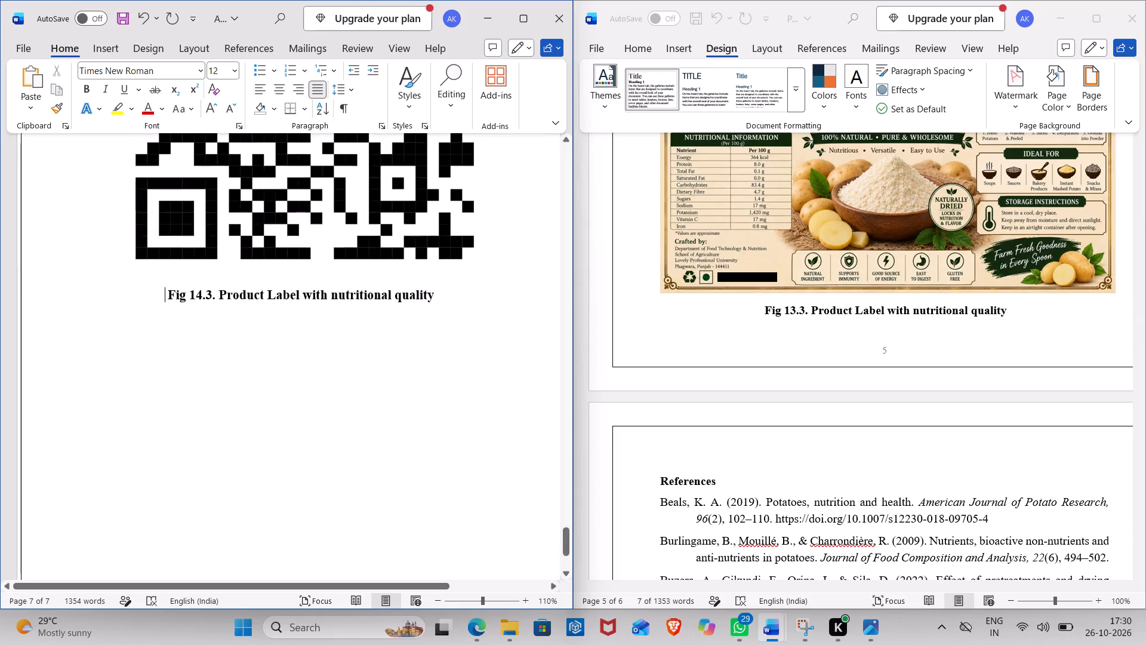
scroll(98, 341, "up", 5)
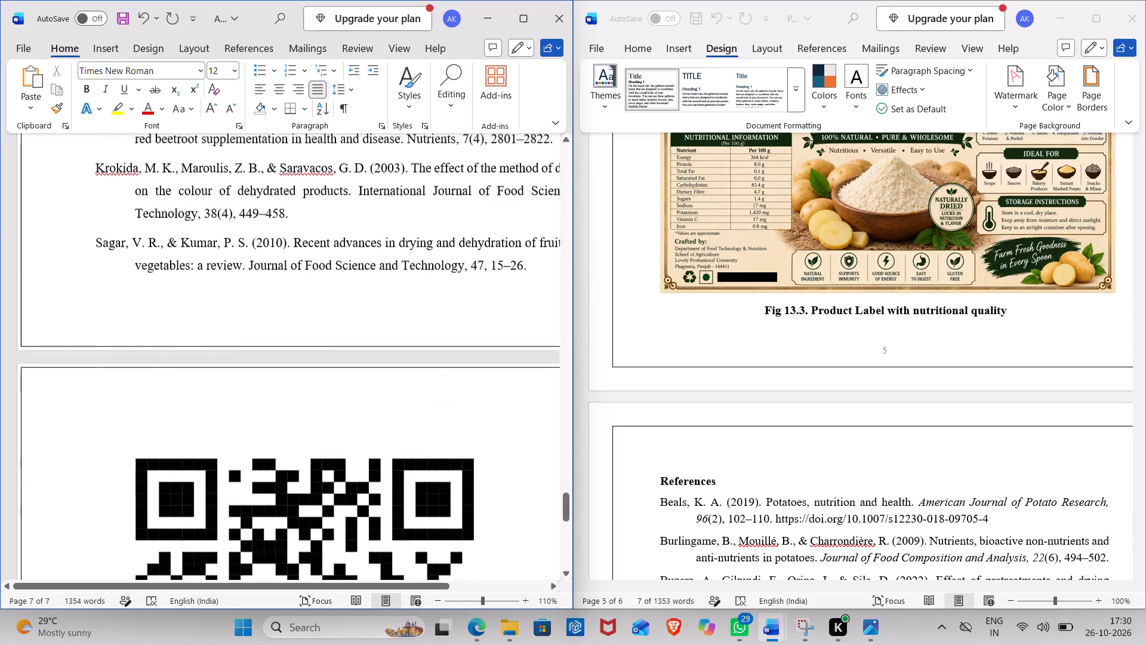
scroll(98, 341, "up", 4)
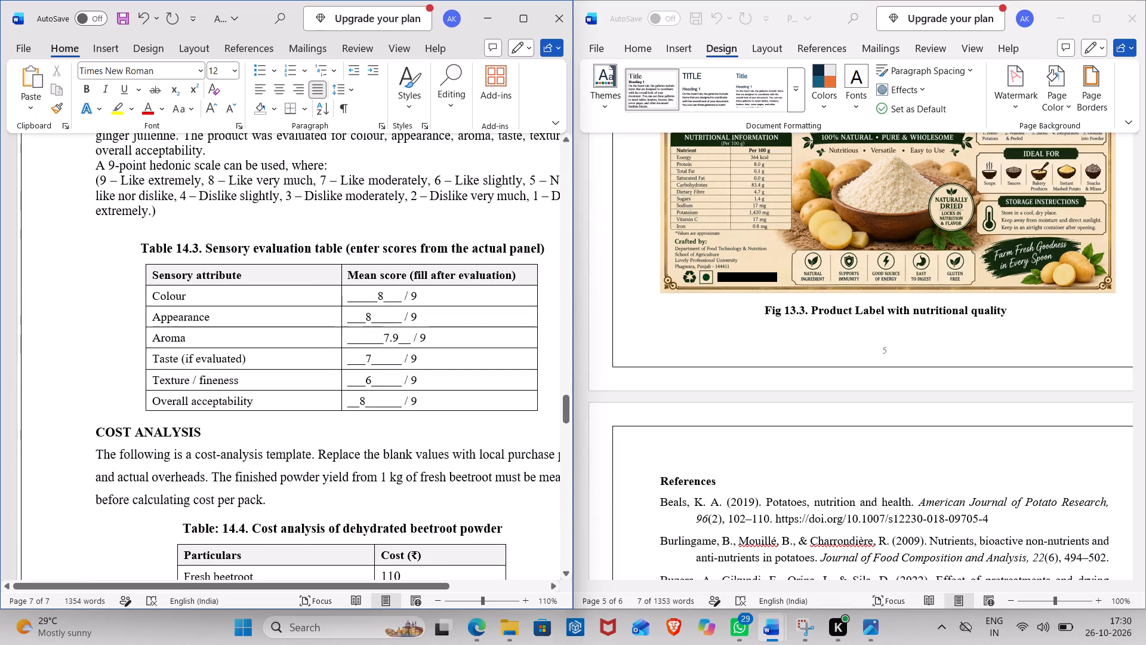
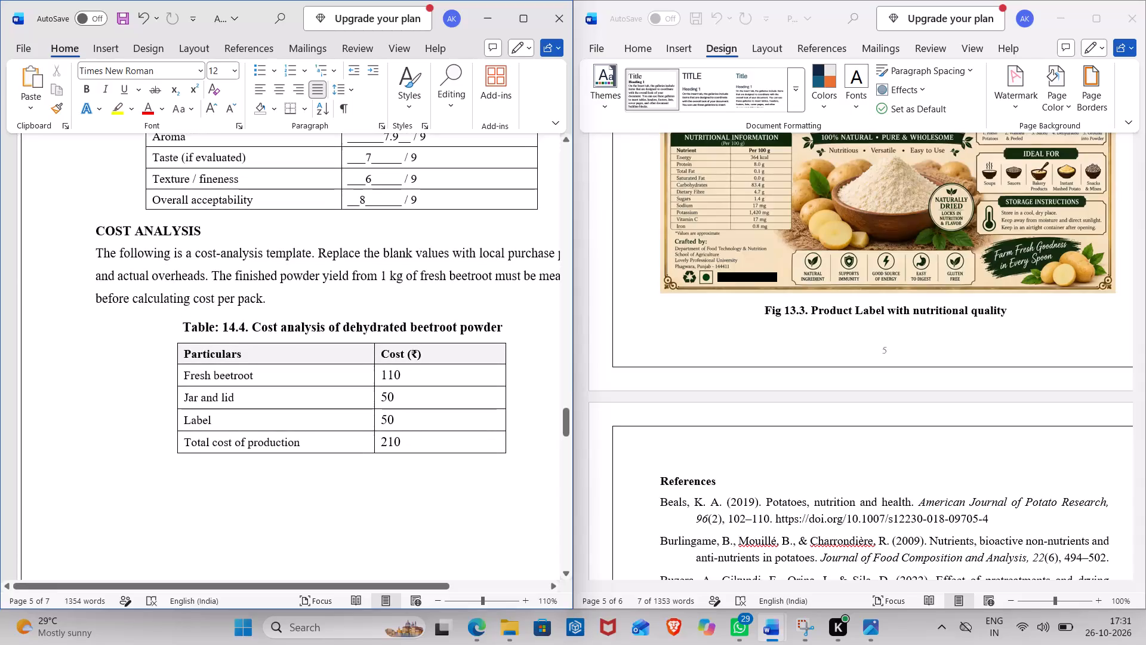
Review the beetroot report's cost analysis, label, conclusion and QR code pages against the potato powder report's QR code and caption.
scroll(98, 341, "down", 3)
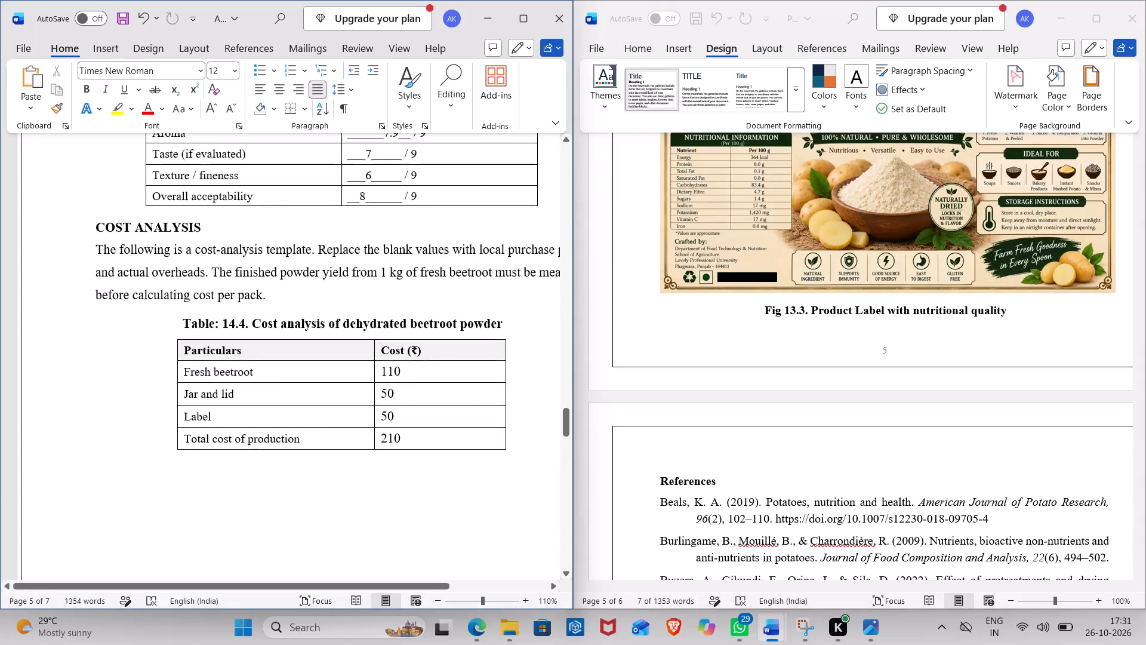
scroll(98, 341, "down", 7)
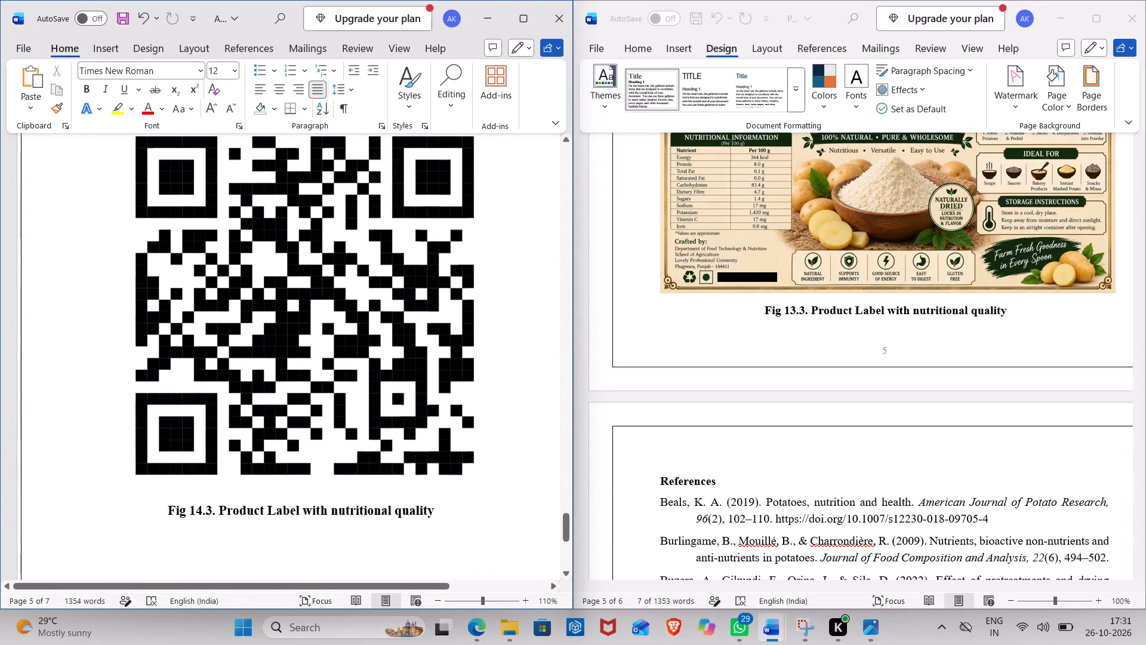
scroll(98, 341, "down", 1)
scroll(98, 341, "up", 7)
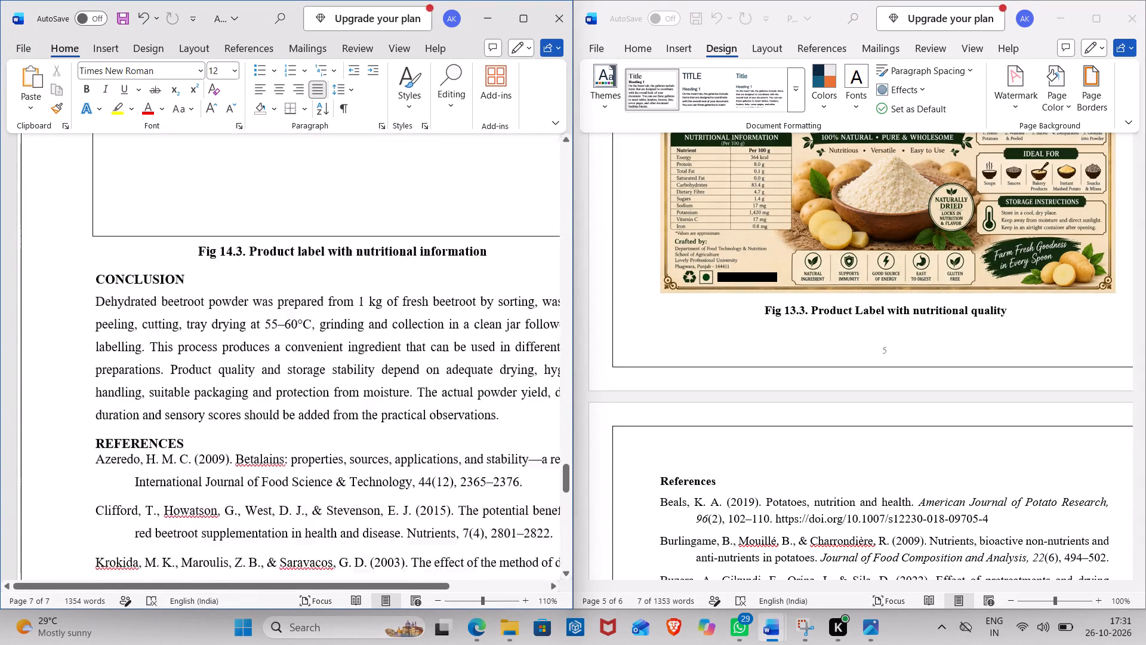
scroll(98, 341, "up", 2)
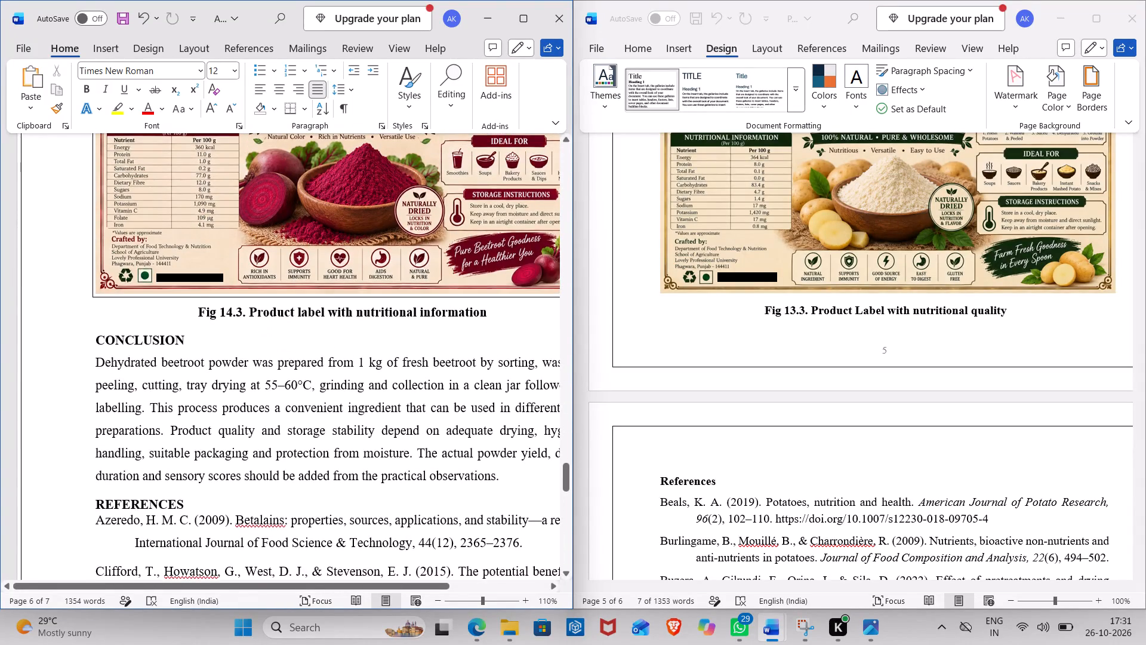
scroll(688, 351, "down", 4)
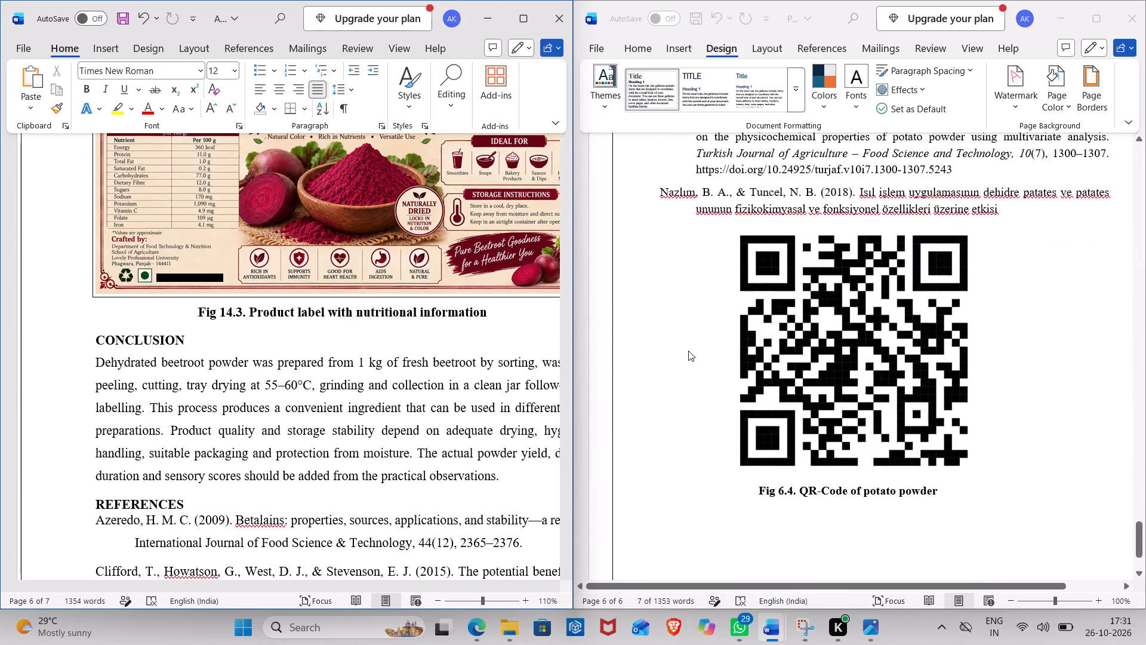
scroll(688, 351, "down", 3)
scroll(381, 385, "down", 5)
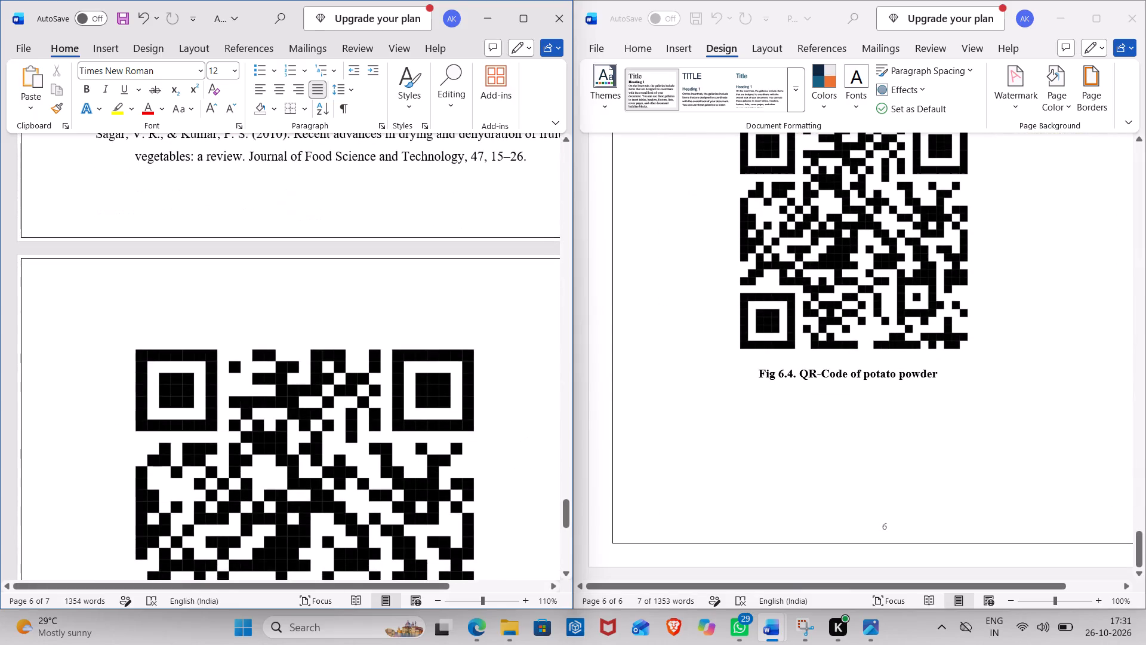
Shrink the QR code on the last page of the beetroot report proportionally.
left_click(273, 386)
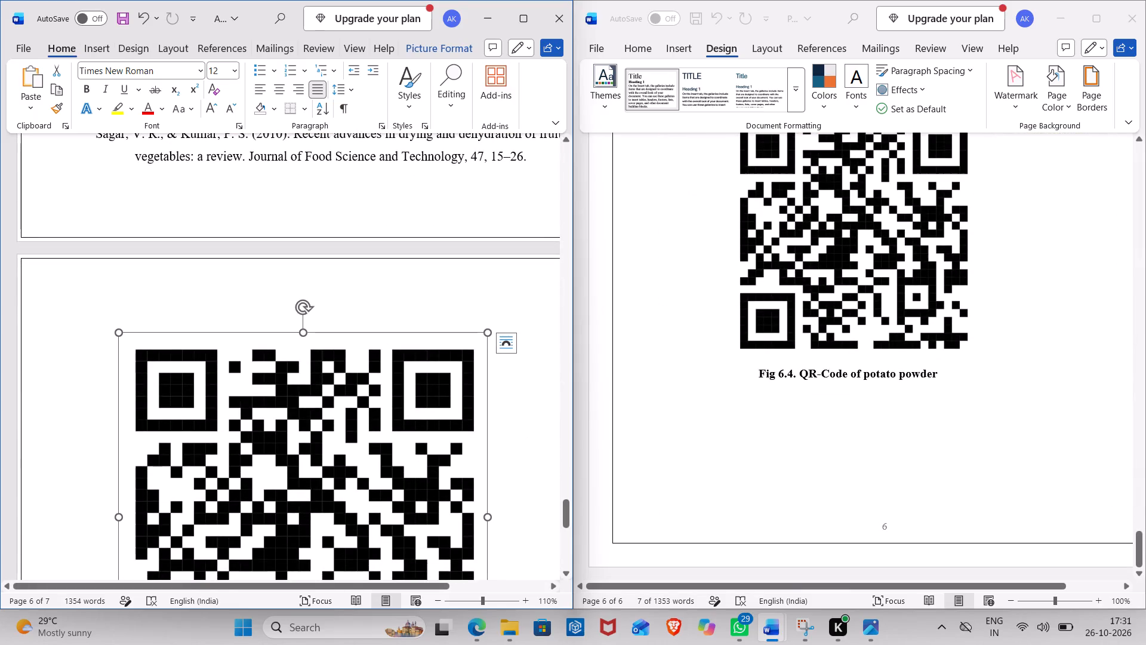
left_click_drag(118, 333, 245, 401)
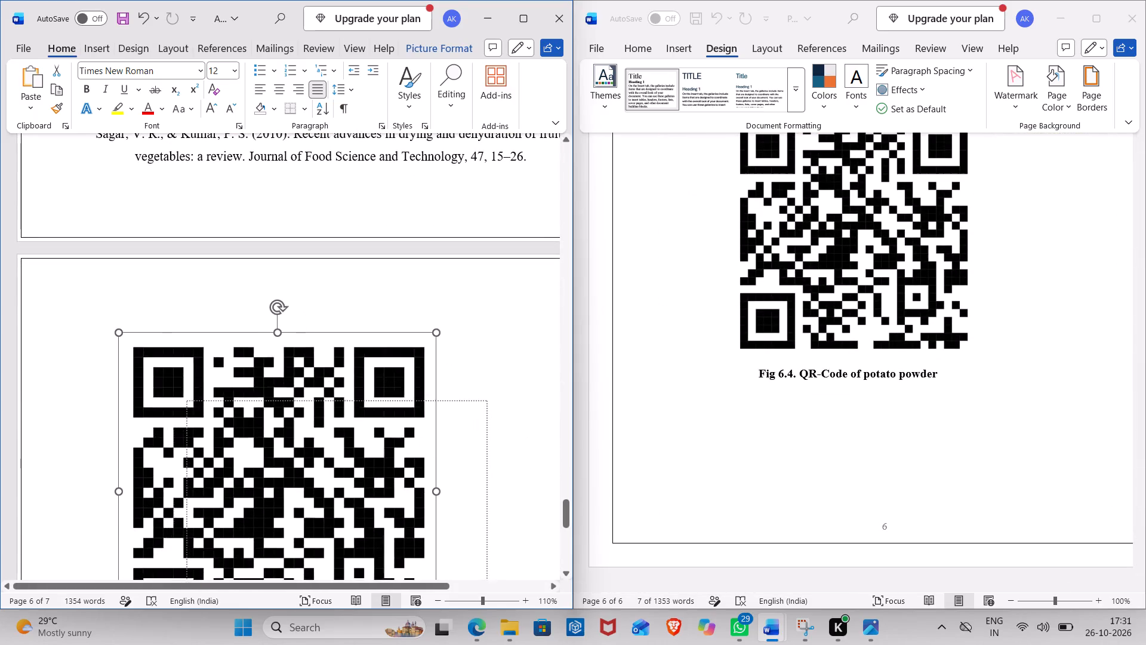
left_click_drag(245, 401, 253, 407)
Cut the QR code, insert six spaces in its place and paste it back after them to shift it toward the centre.
left_click(244, 380)
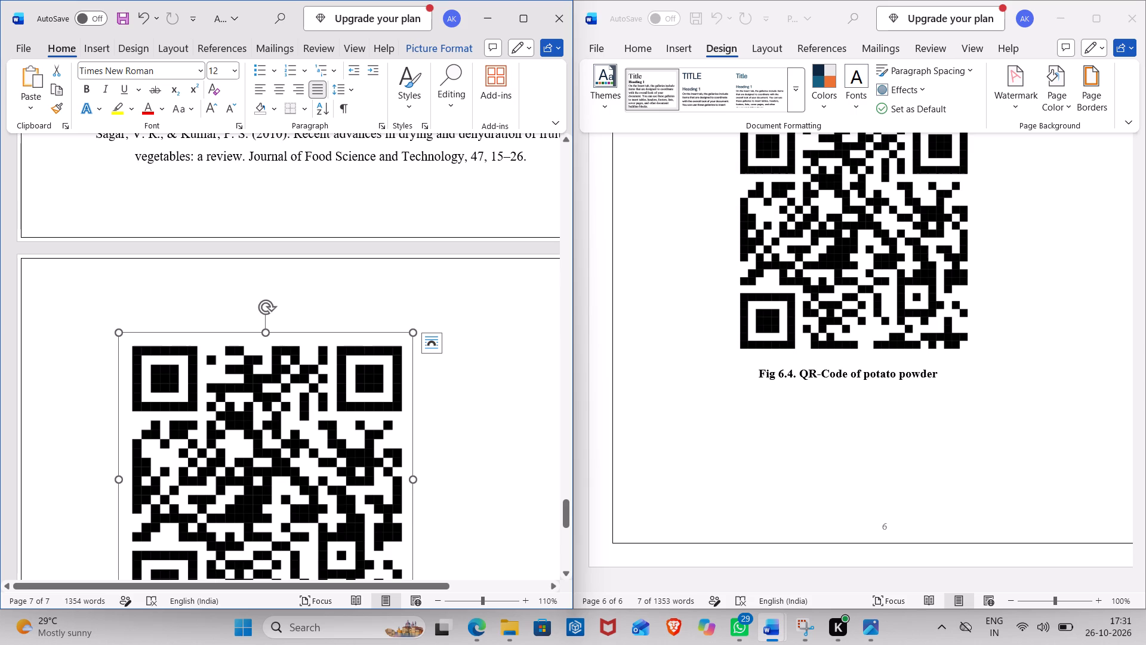
key("ctrl+x")
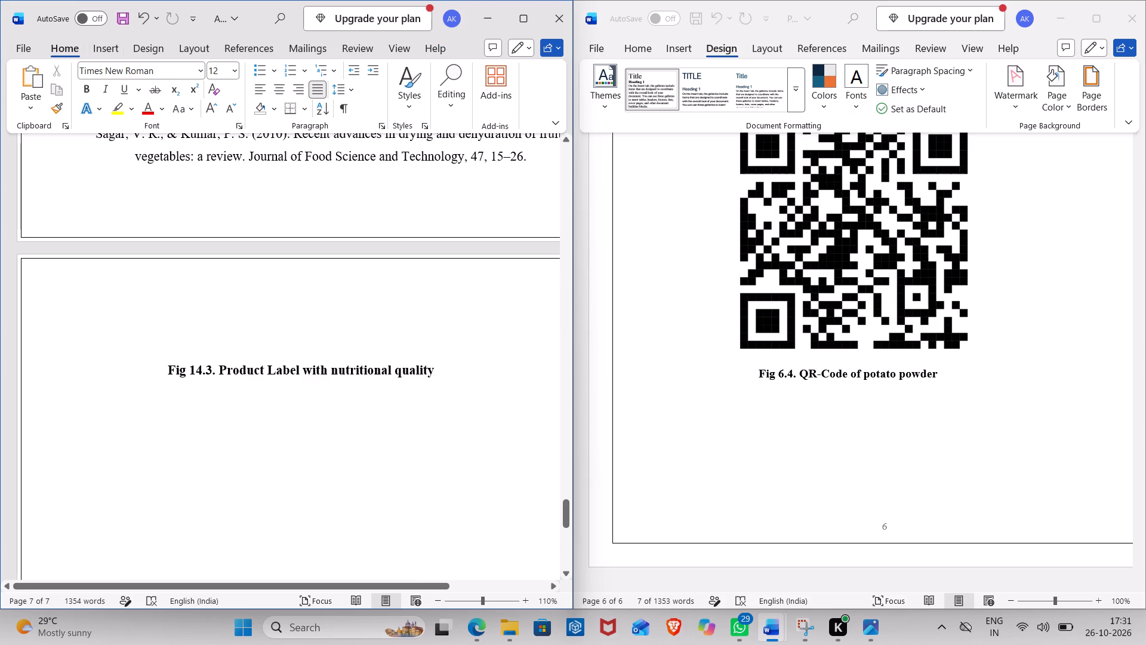
key("space")
key("space")
key("space")
key("space")
key("space")
key("space")
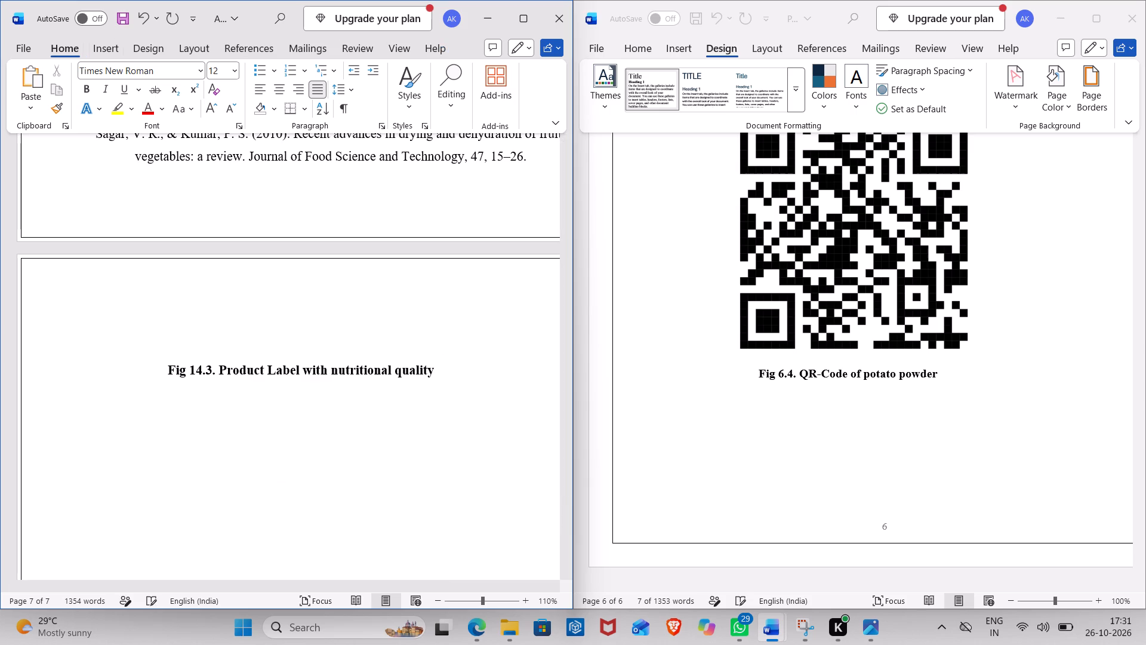
key("ctrl+v")
Delete five of the spaces before the Fig 14.3 caption to align it beneath the smaller QR code.
scroll(192, 337, "down", 1)
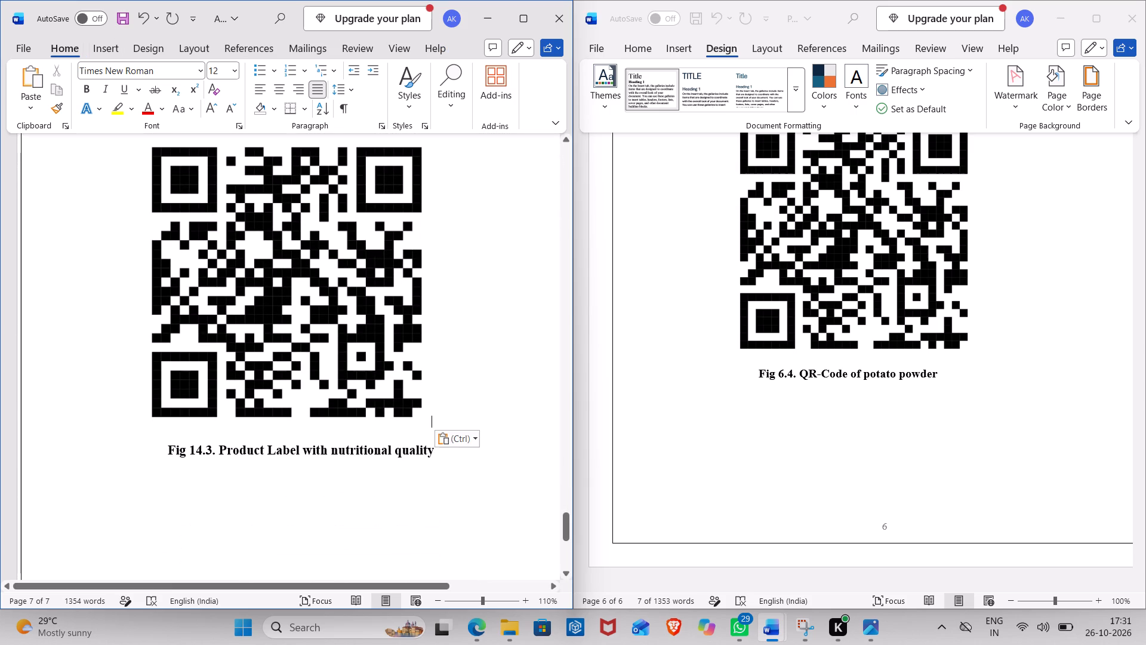
scroll(192, 337, "down", 1)
left_click(161, 445)
key("BackSpace")
key("BackSpace")
key("BackSpace")
key("BackSpace")
key("BackSpace")
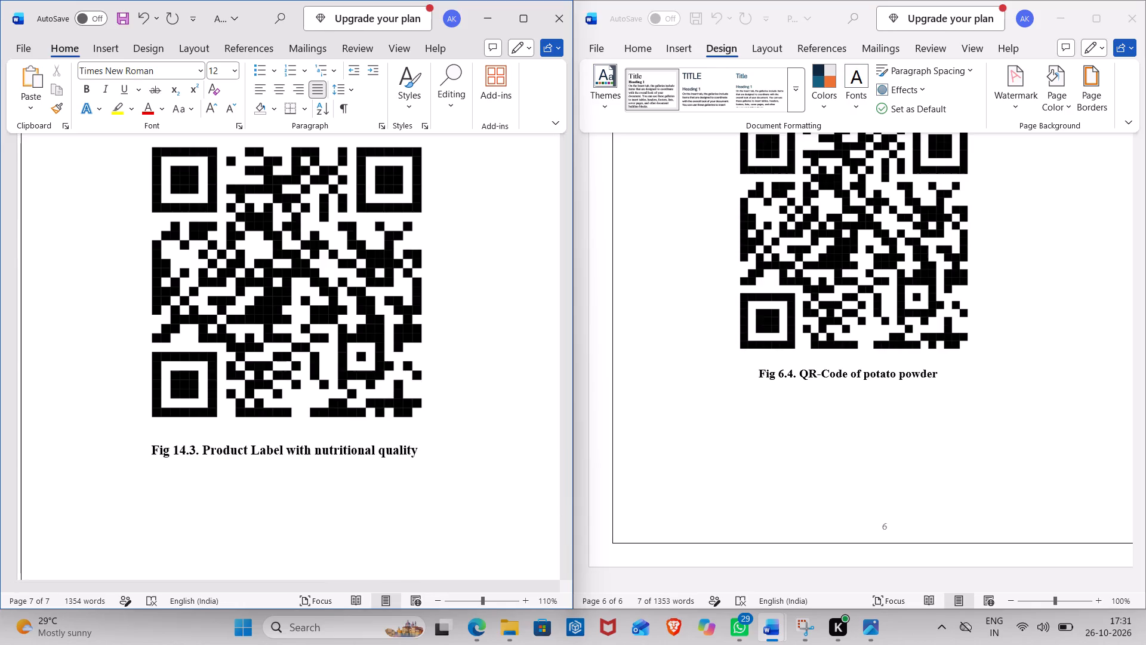
Look back through the beetroot report to the pictorial flow-sheet and save the document.
scroll(161, 445, "up", 8)
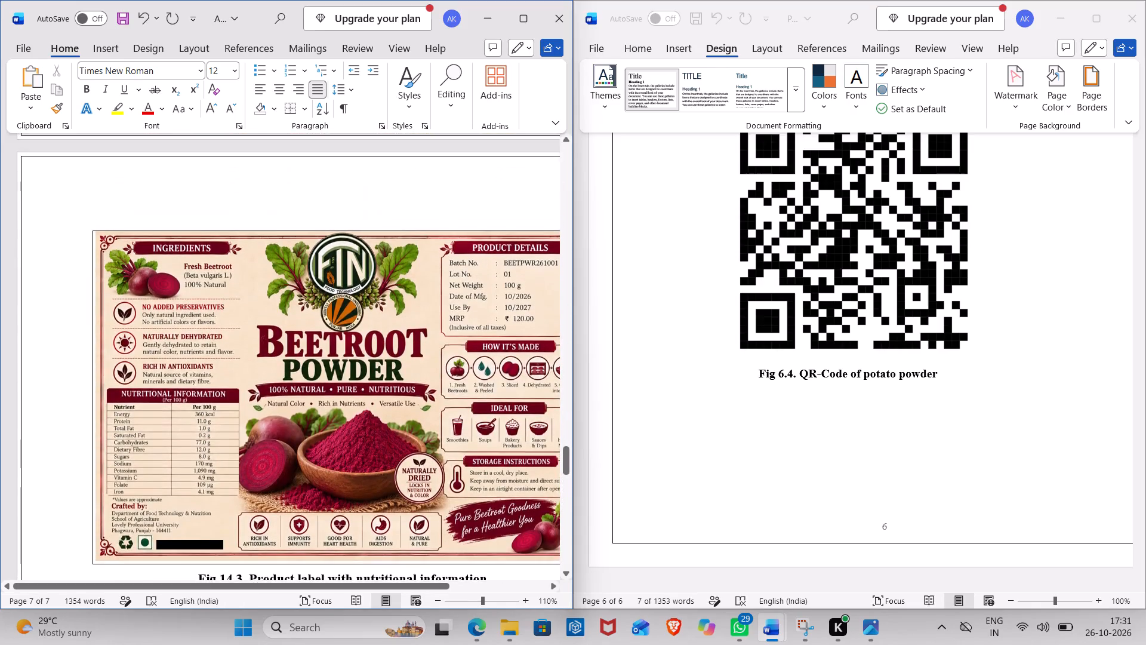
scroll(161, 445, "up", 6)
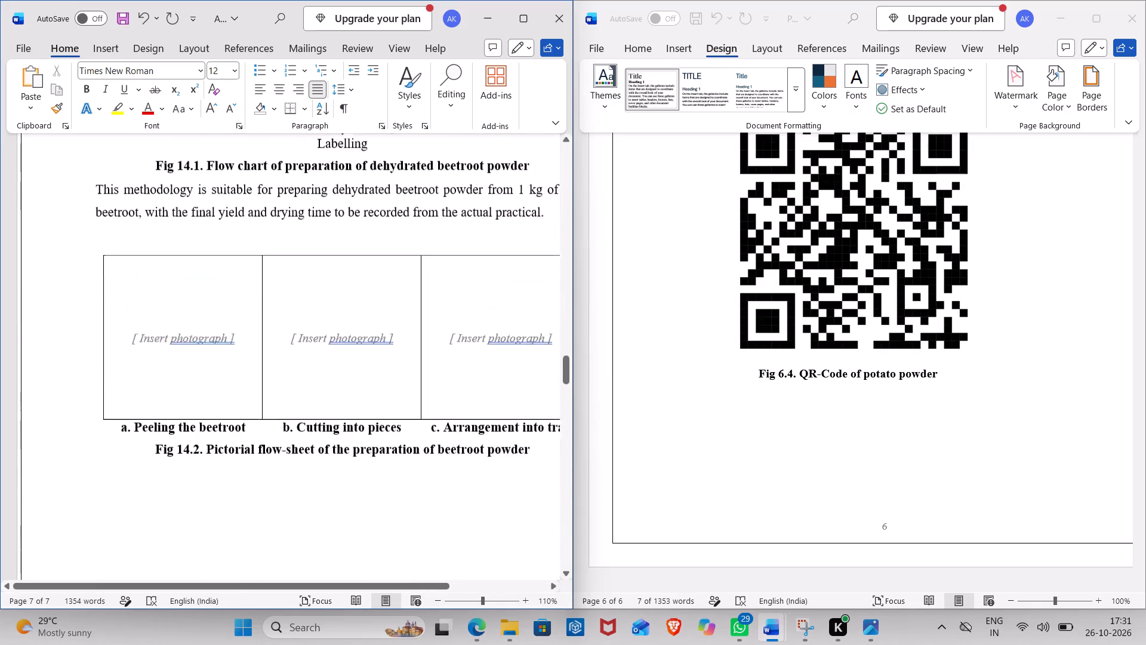
left_click(24, 42)
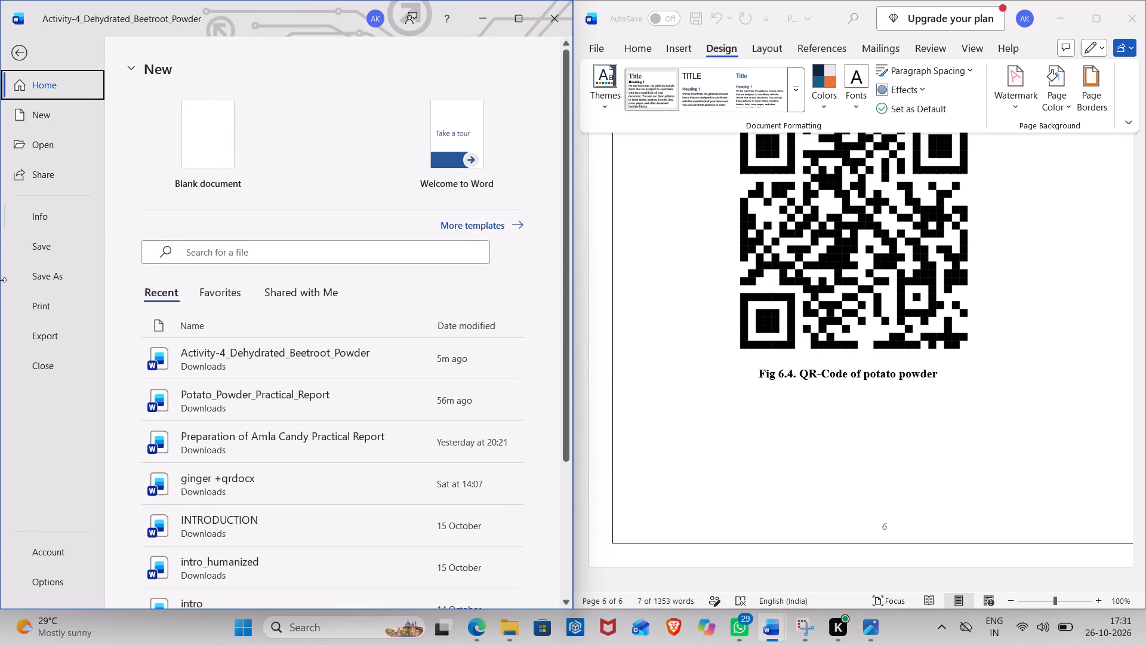
left_click(39, 249)
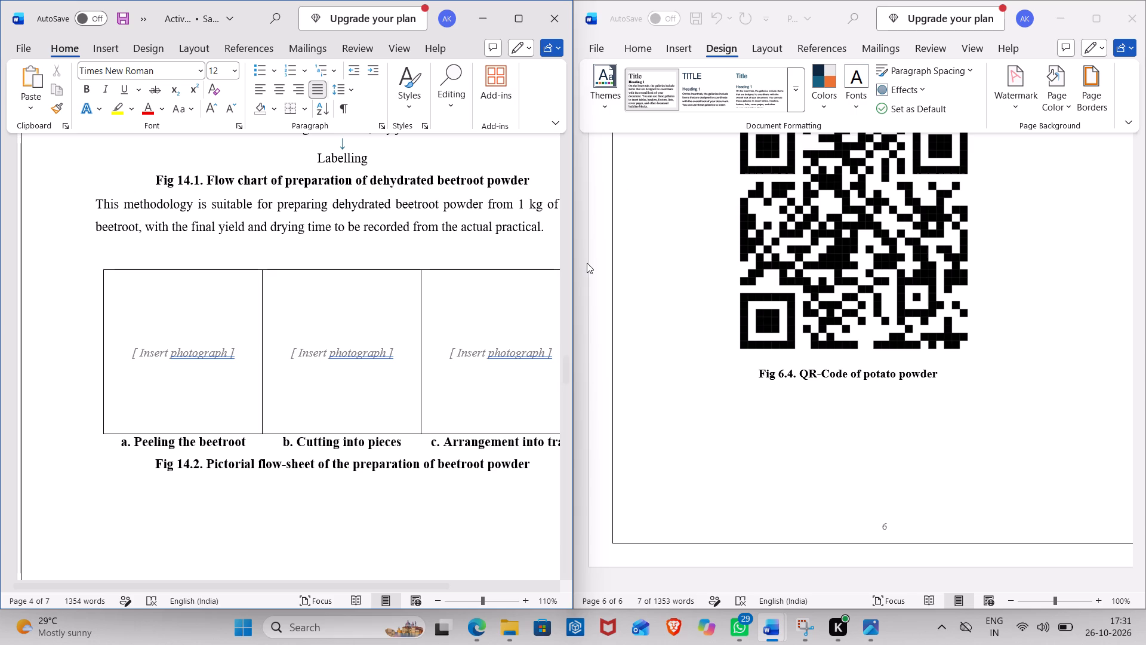
Switch to File Explorer and select the recent Word file Activity-4_Dehydrated_Beetroot_Powder stored in Downloads.
scroll(418, 273, "up", 3)
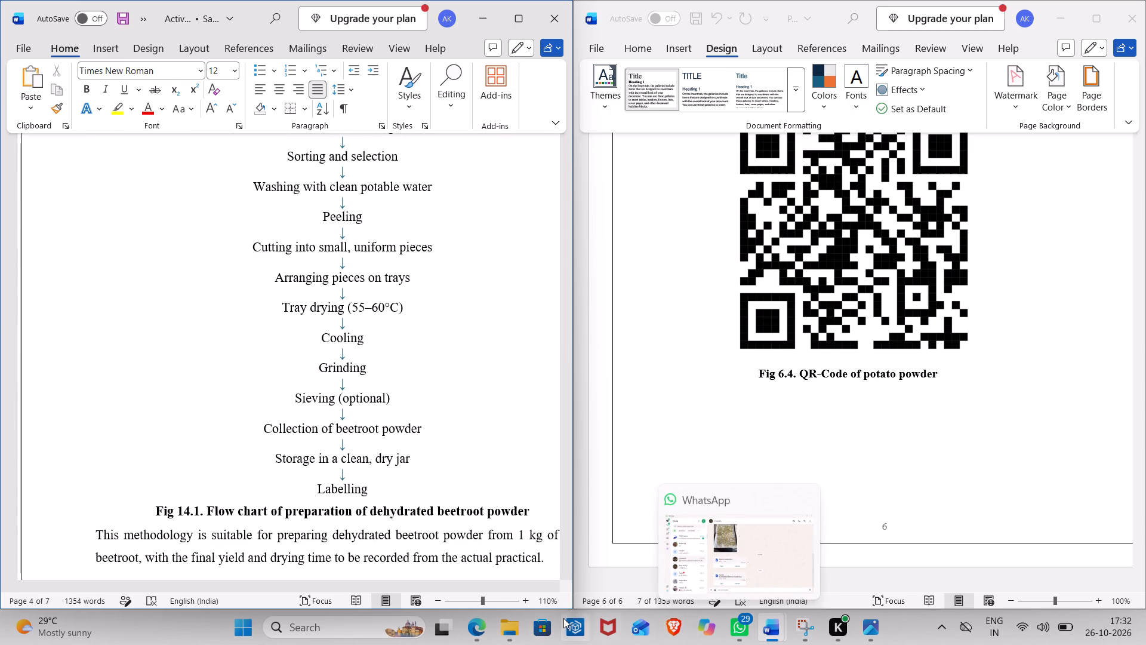
left_click(514, 631)
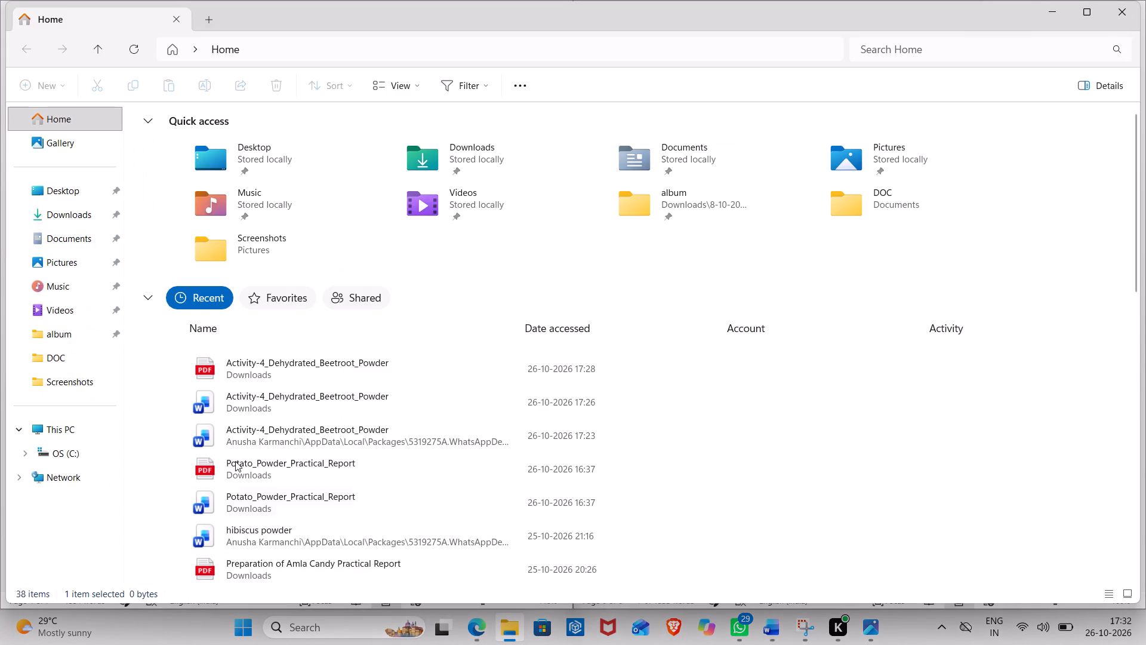
left_click(258, 396)
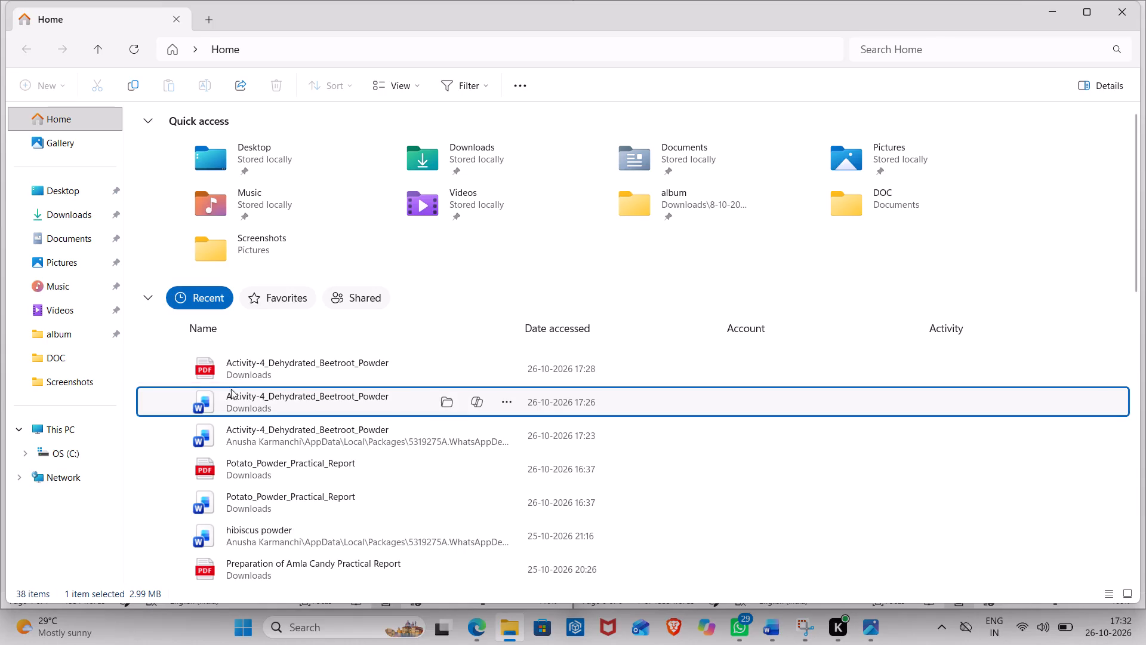
Open the Word file Activity-4_Dehydrated_Beetroot_Powder, look through it down to the Fig 14.3 product label, and minimise the document.
double_click(232, 400)
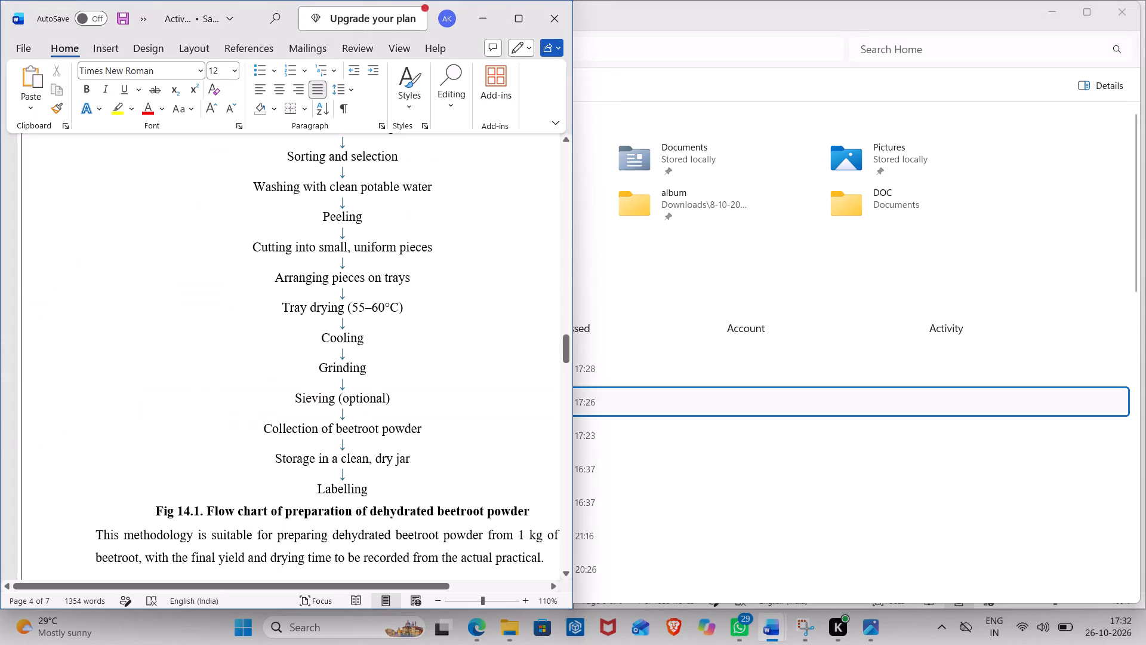
scroll(232, 400, "down", 4)
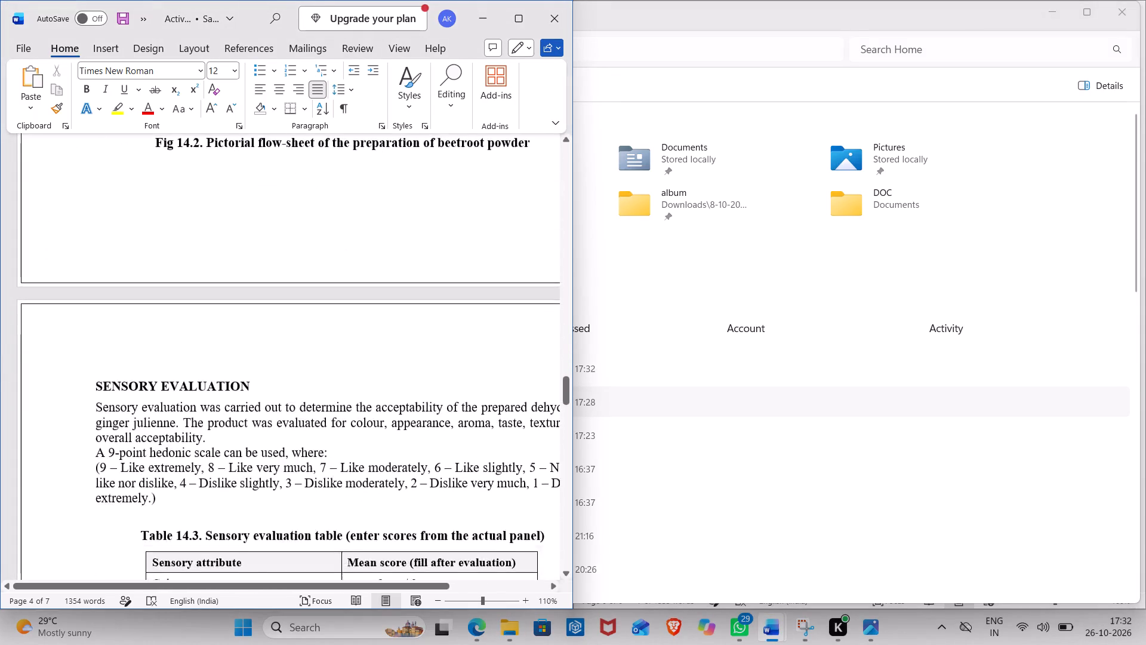
scroll(232, 400, "down", 17)
scroll(232, 400, "up", 2)
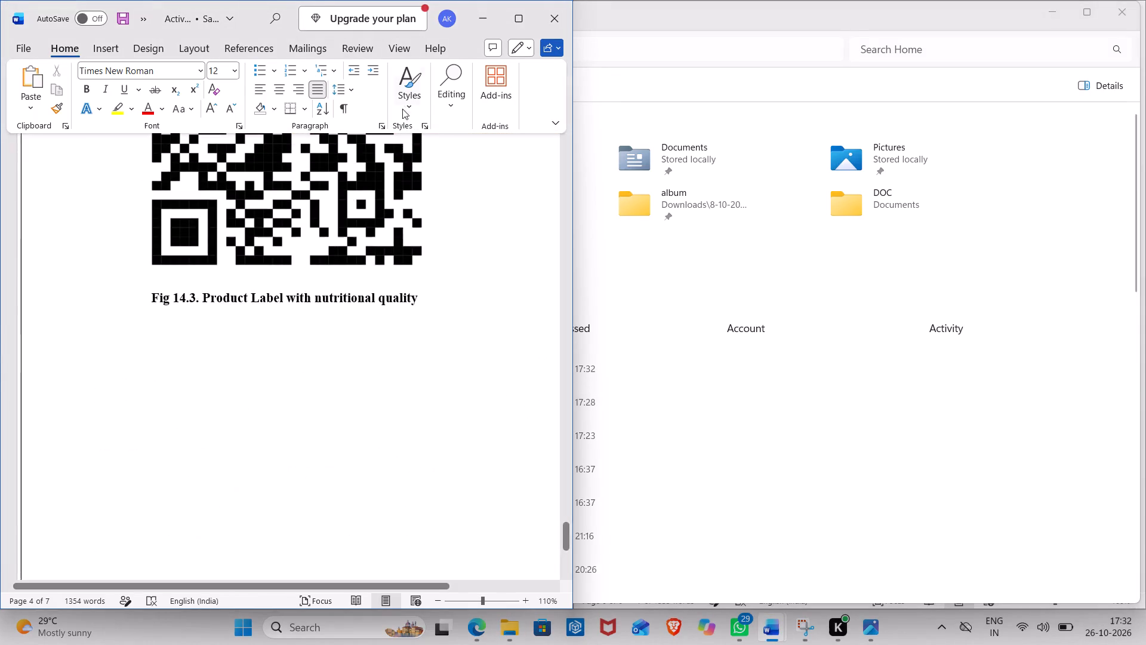
left_click(476, 15)
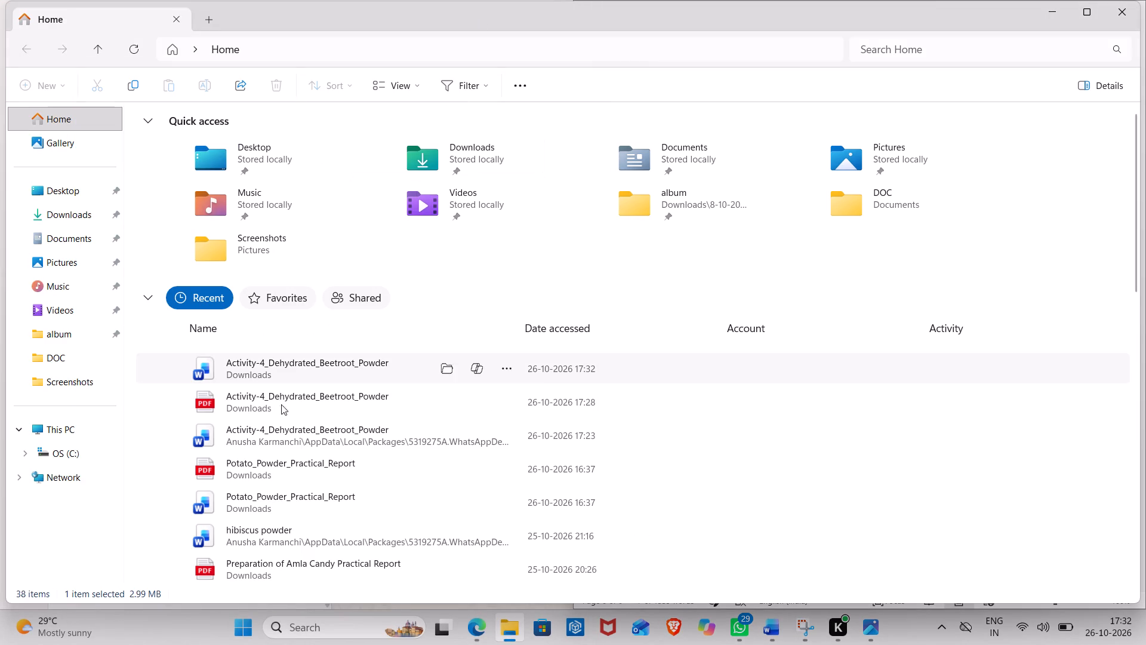
Copy the Word file Activity-4_Dehydrated_Beetroot_Powder, stored in Downloads, from the recent files in File Explorer.
left_click(285, 358)
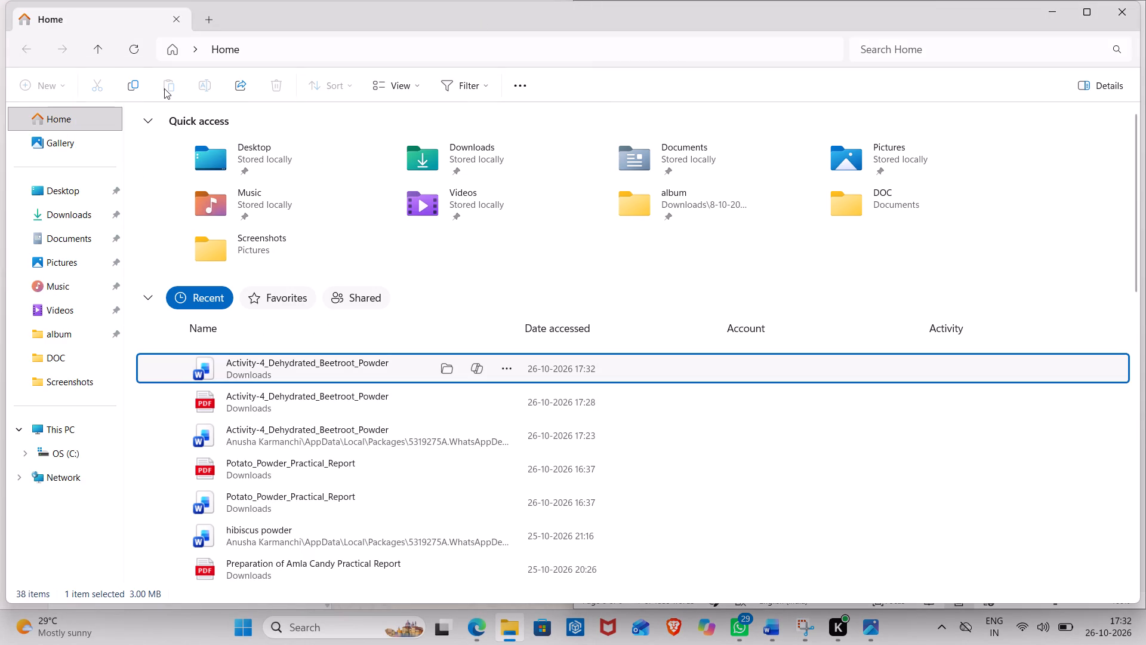
left_click(127, 80)
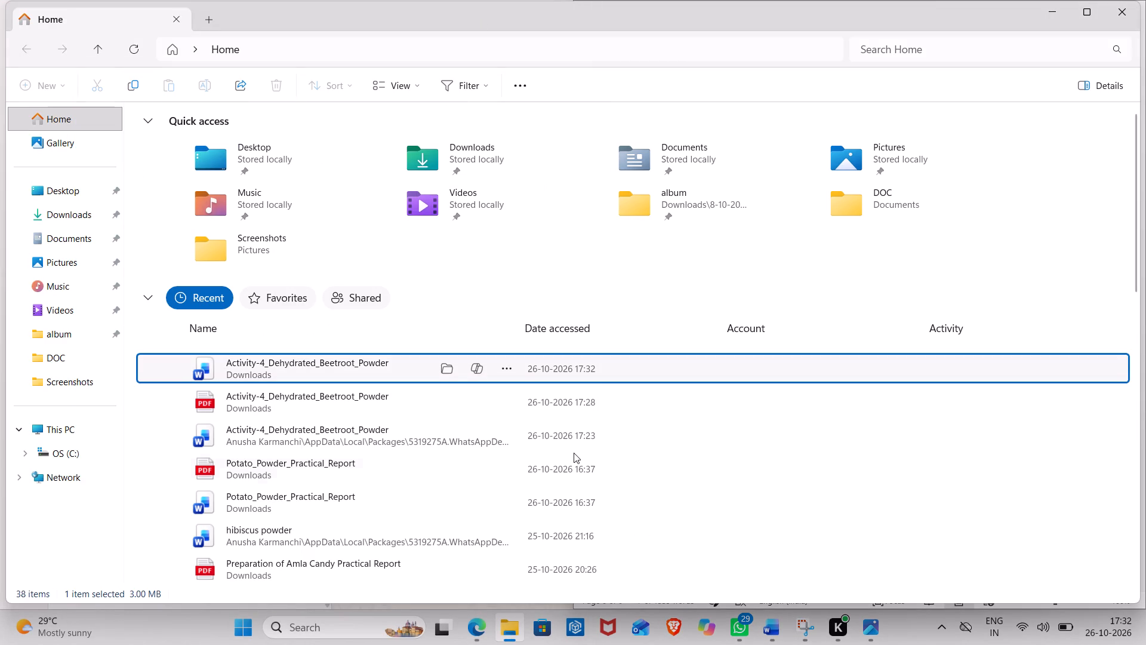
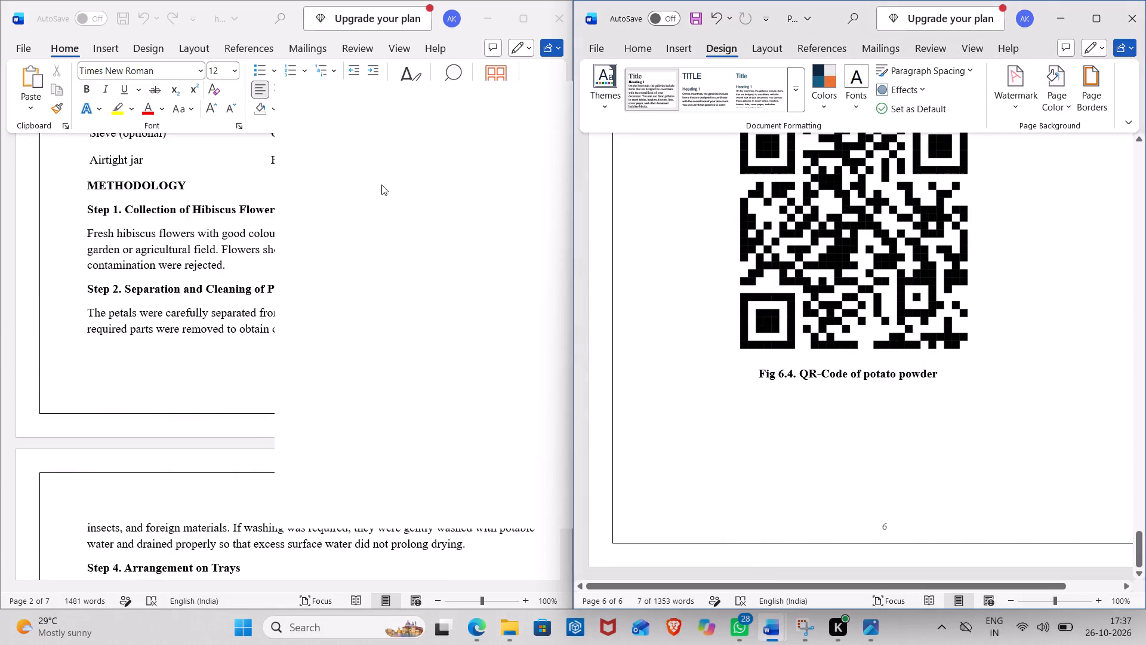
left_click(219, 302)
scroll(326, 285, "down", 4)
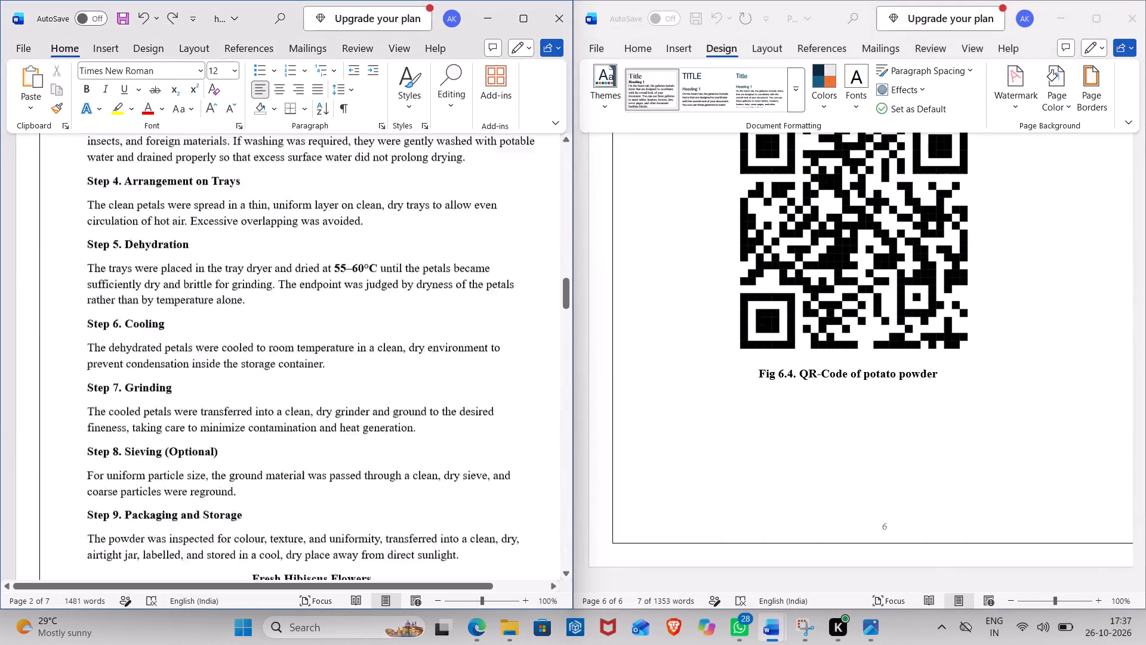
scroll(326, 285, "down", 6)
scroll(326, 285, "up", 3)
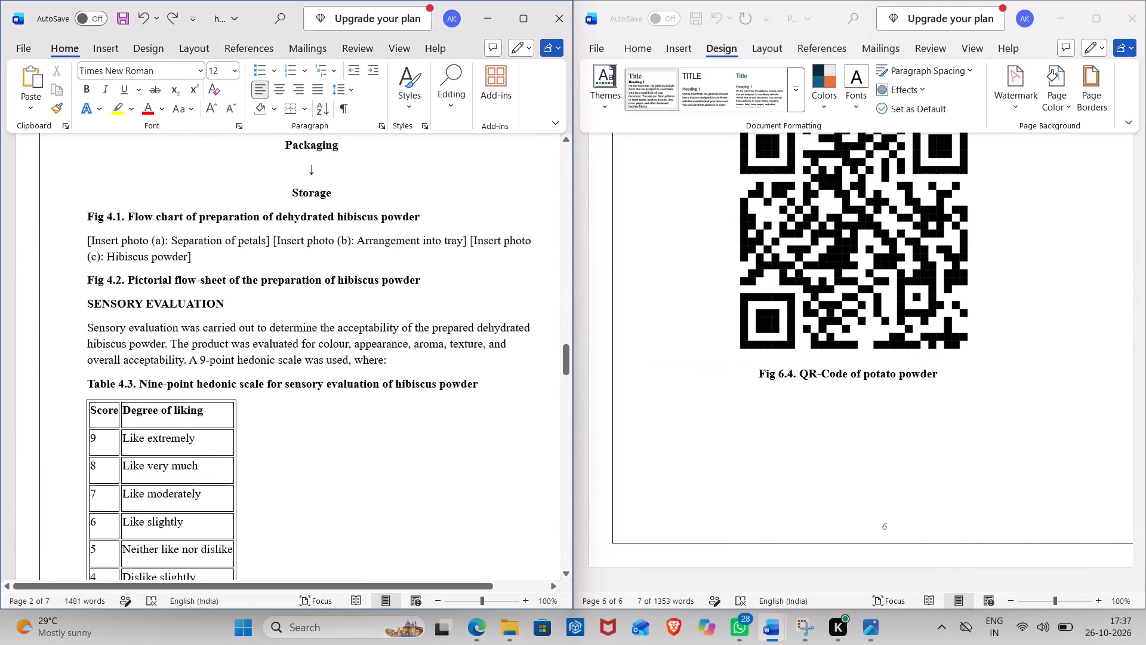
scroll(326, 285, "up", 5)
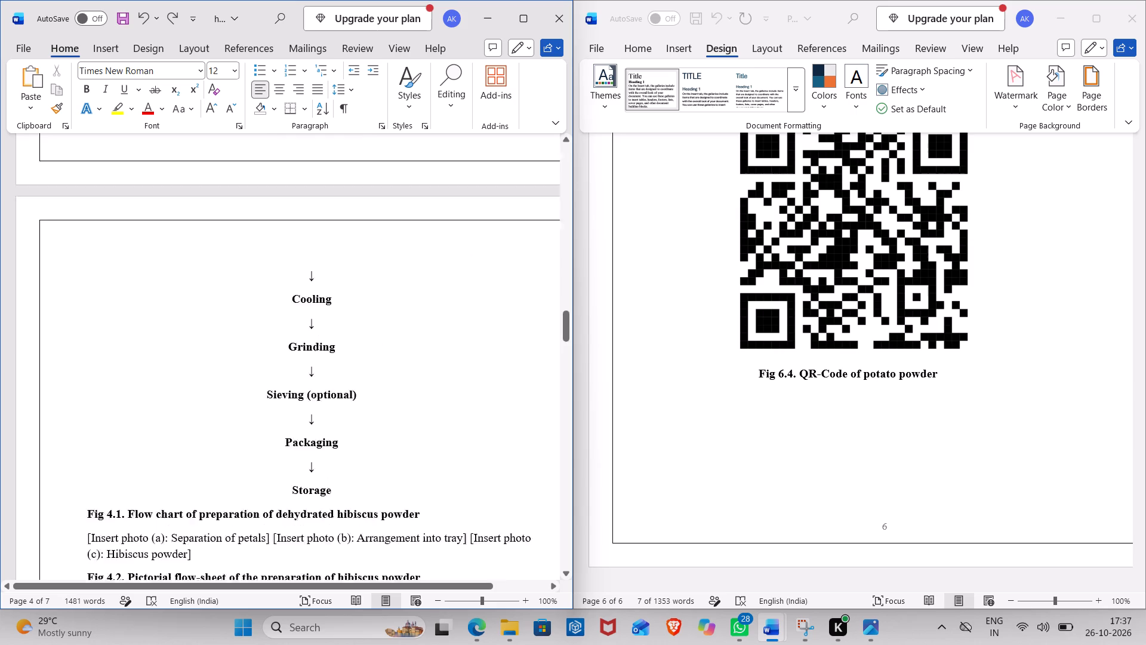
Look through the hibiscus powder report from the flow chart to the references and back to the Activity-4 title for remaining formatting and placeholders.
scroll(326, 285, "up", 2)
scroll(326, 285, "down", 8)
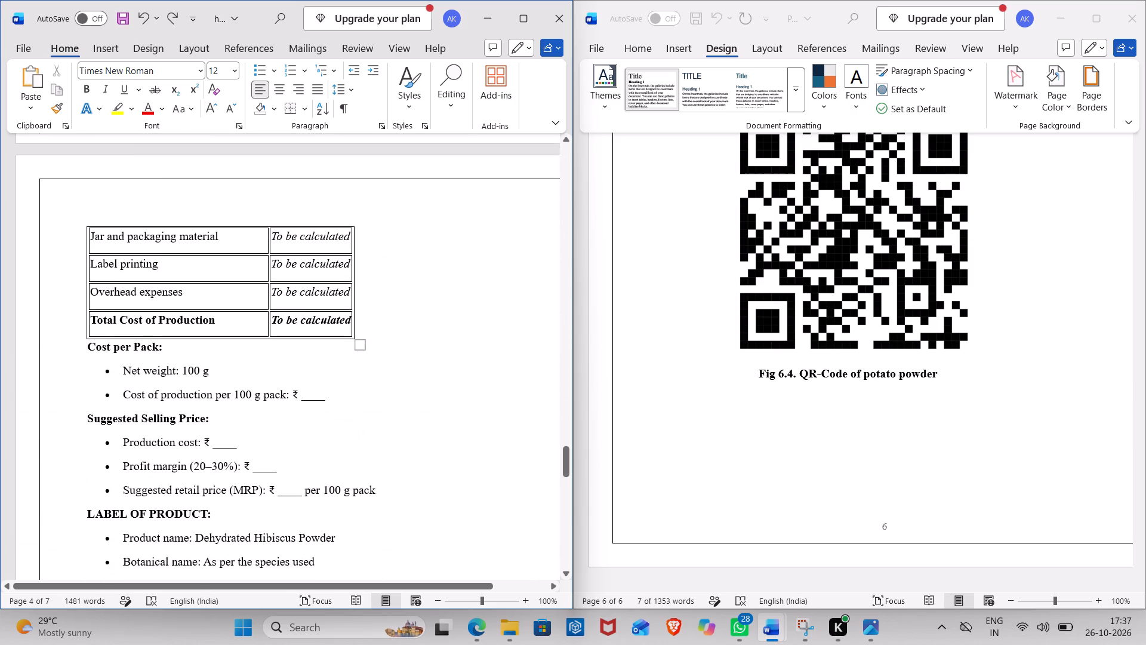
scroll(326, 285, "down", 5)
scroll(326, 285, "up", 3)
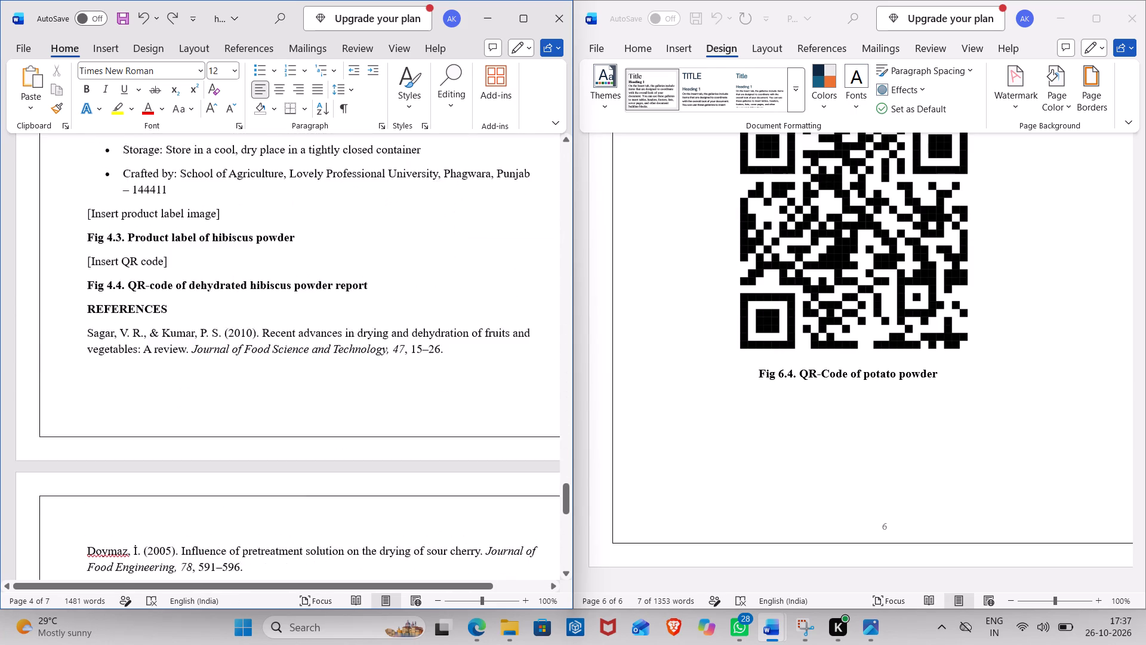
scroll(326, 285, "up", 1)
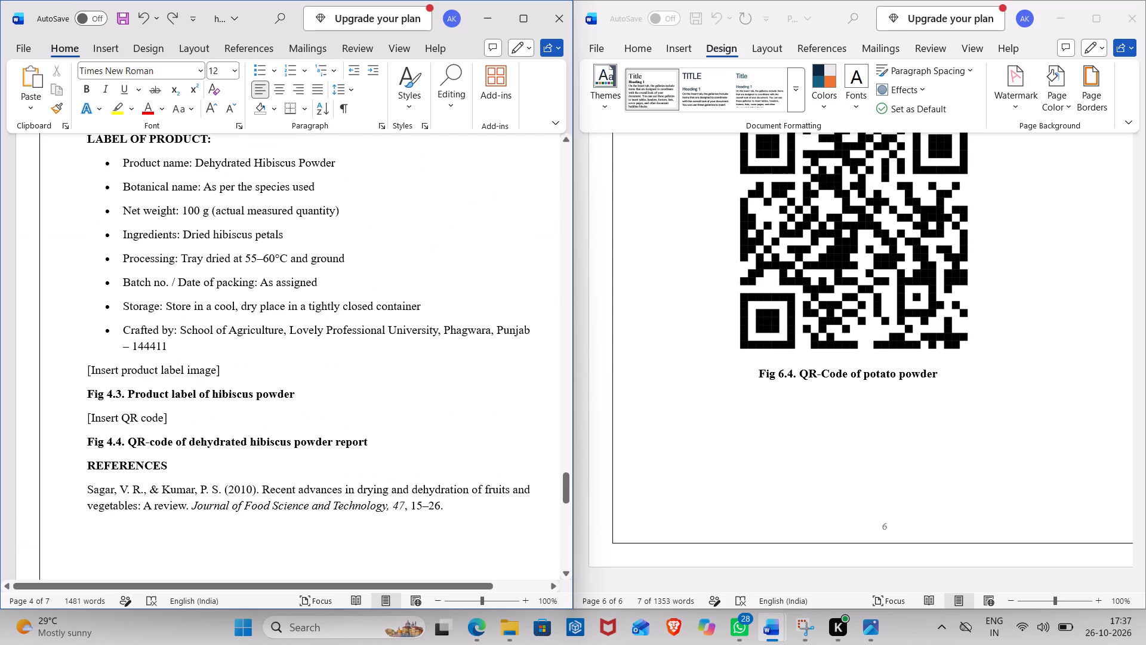
scroll(326, 285, "up", 1)
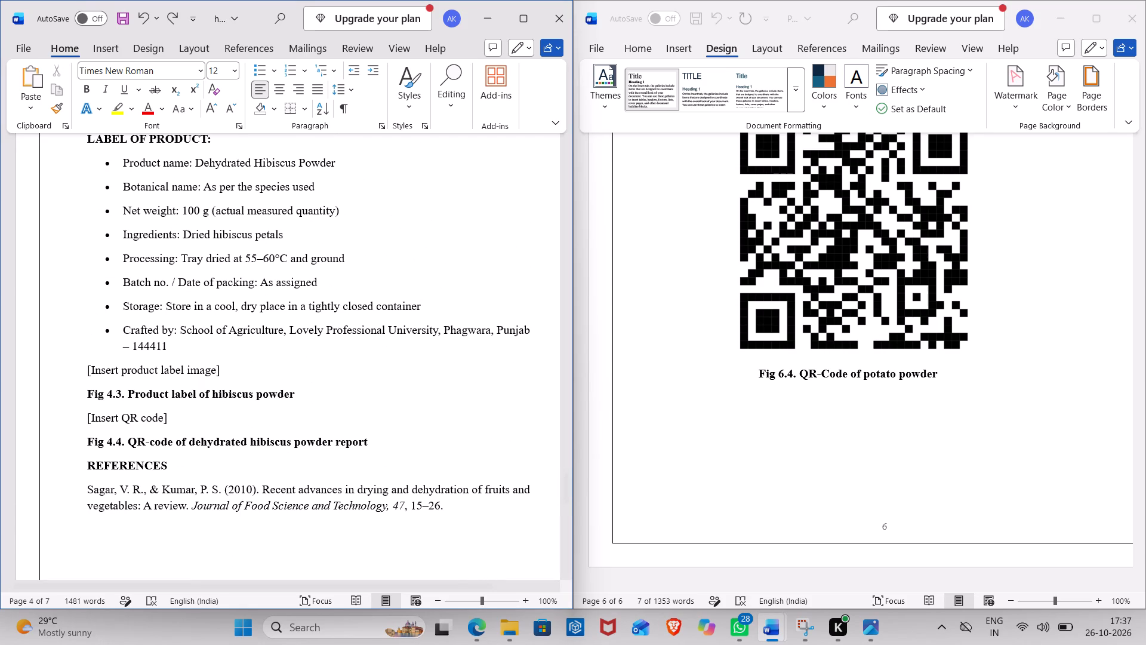
scroll(326, 285, "up", 10)
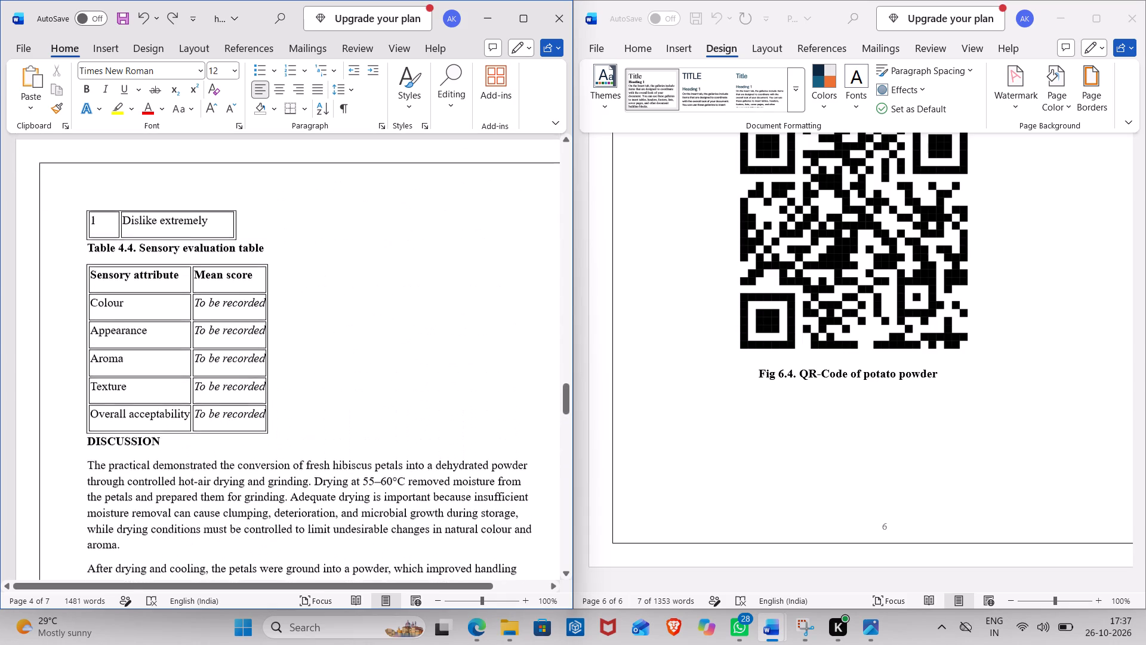
scroll(326, 285, "up", 5)
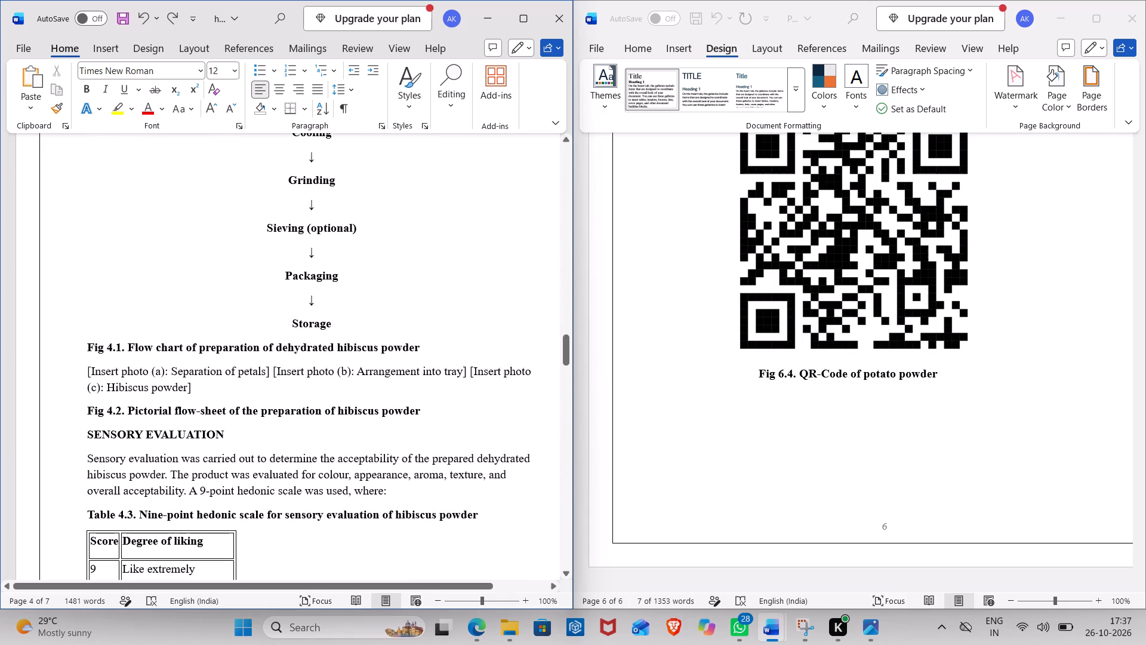
scroll(330, 267, "up", 4)
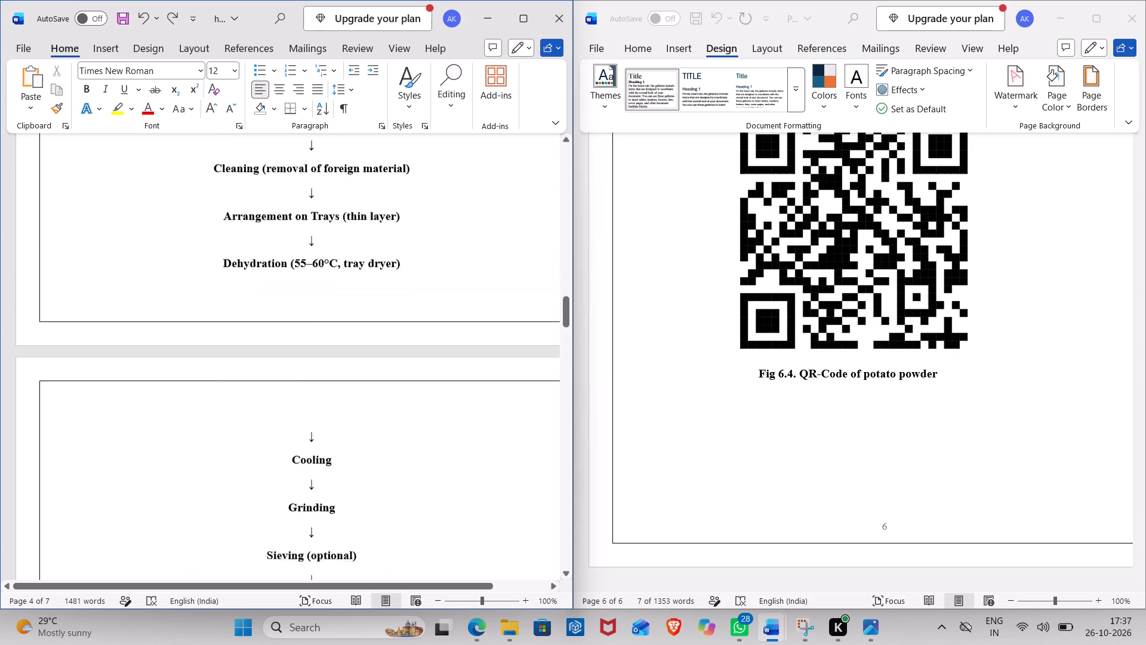
scroll(330, 267, "up", 8)
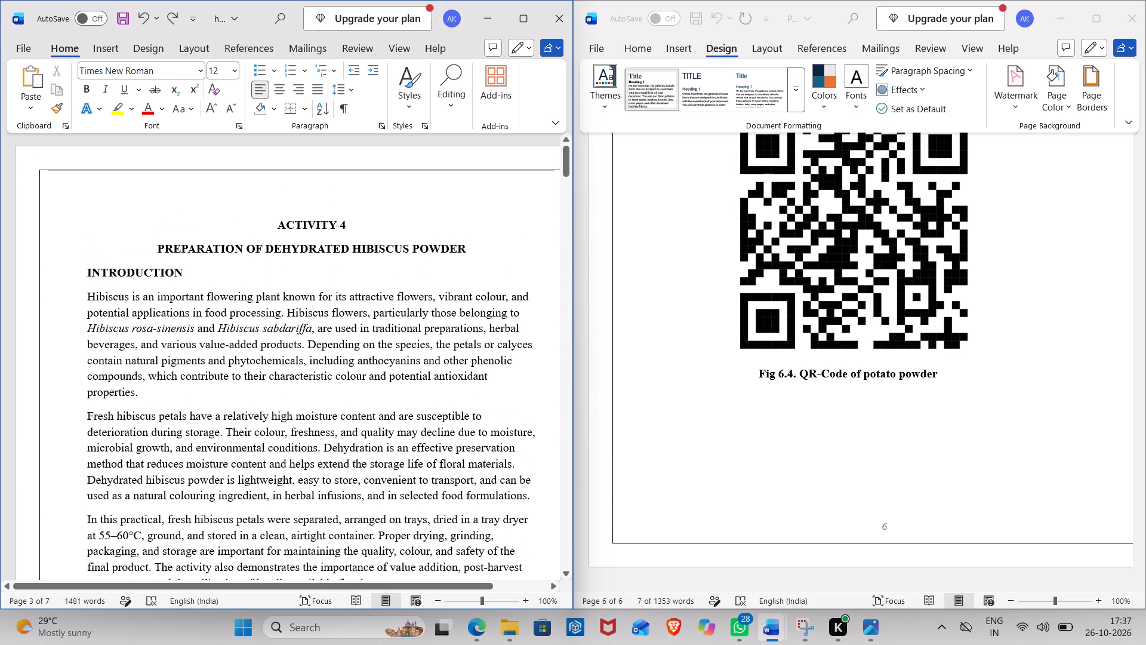
scroll(330, 267, "up", 1)
Bold the citations Da-Costa-Rocha et al. (2014) and Sagar & Kumar (2010) that open their paragraphs in the Review of Literature.
scroll(330, 267, "down", 2)
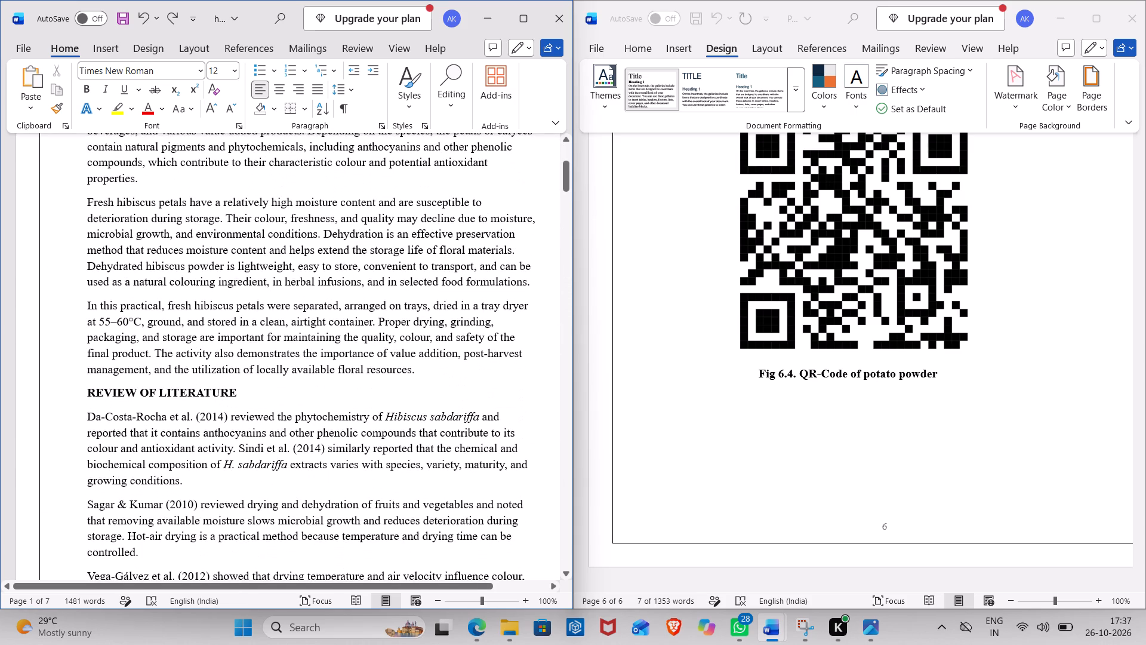
scroll(330, 267, "down", 2)
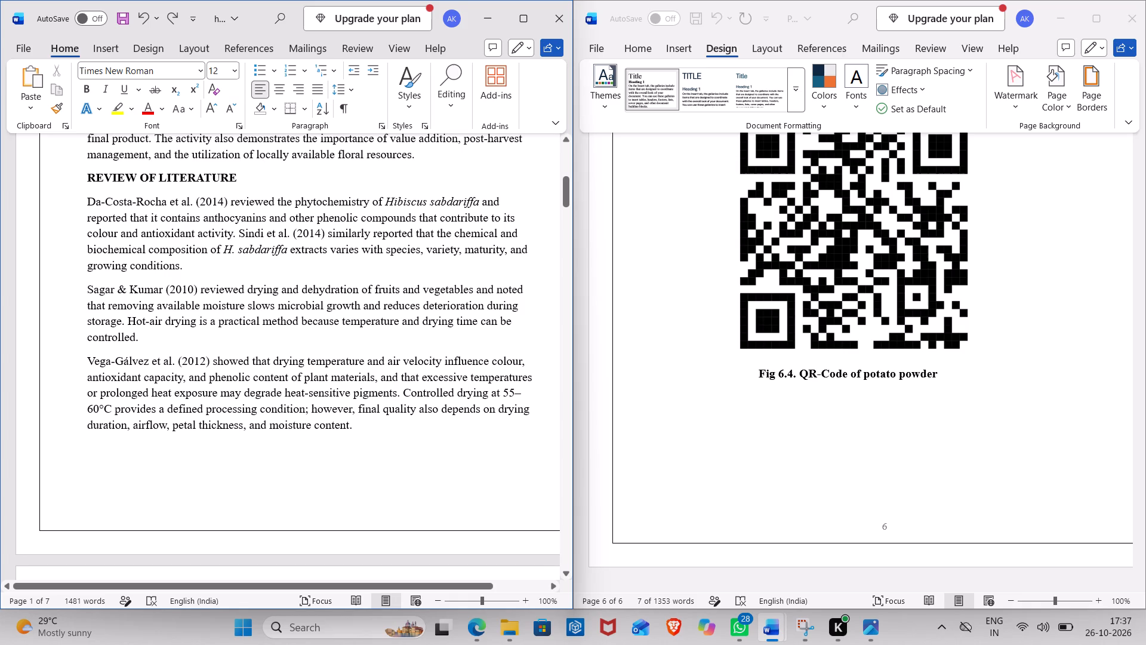
left_click_drag(87, 200, 202, 203)
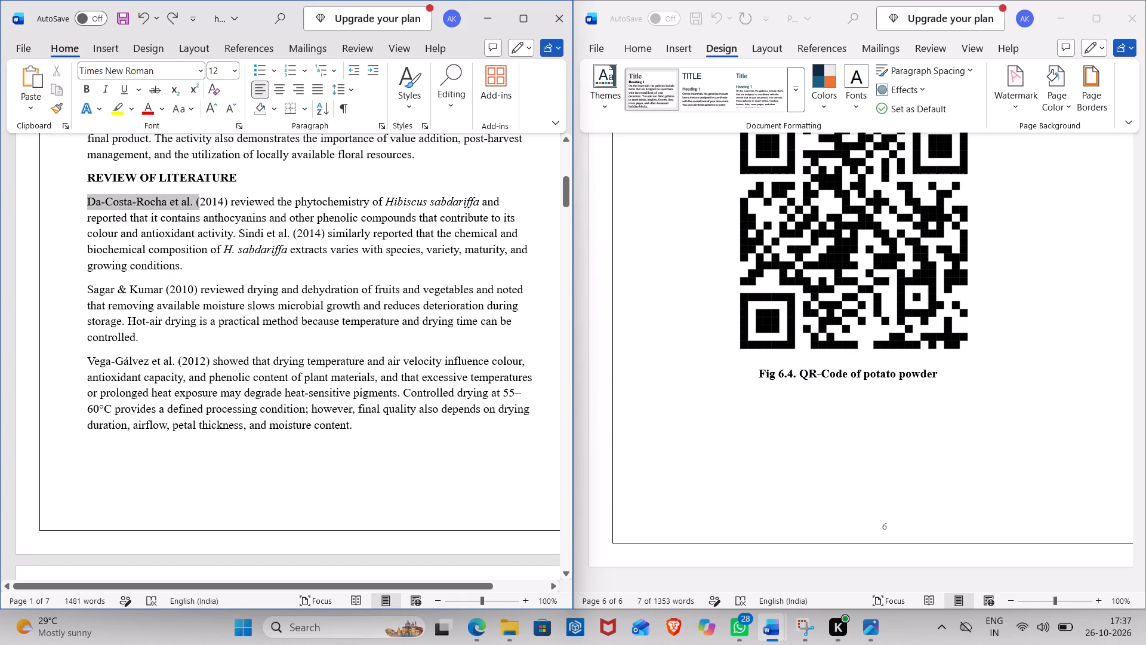
left_click_drag(202, 203, 228, 206)
left_click(243, 188)
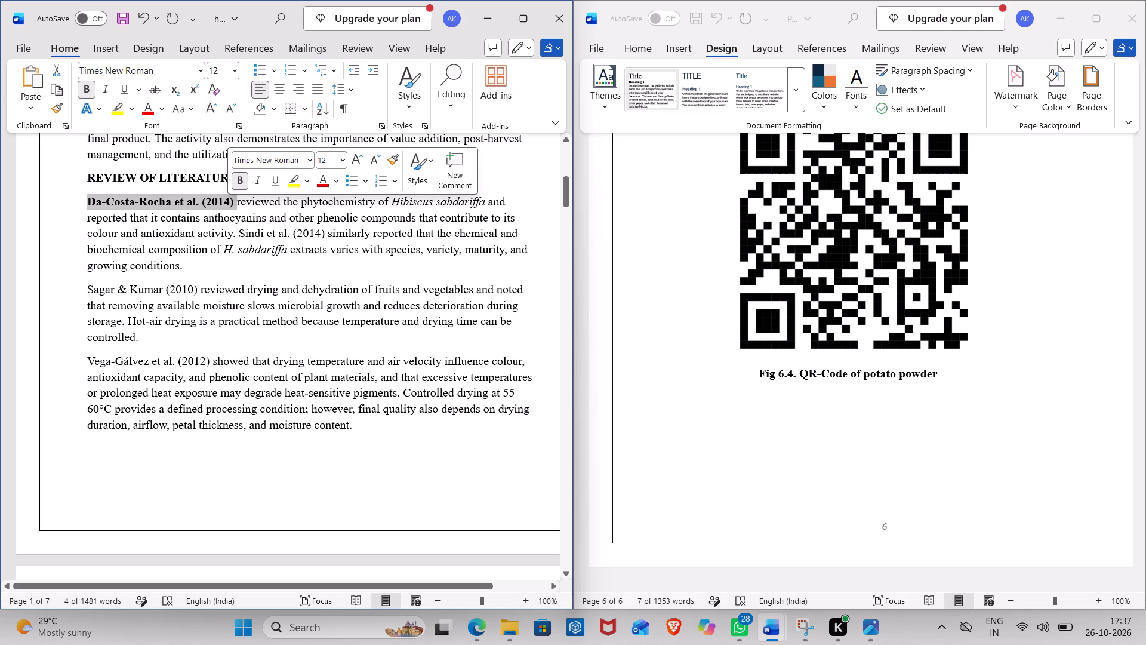
left_click_drag(87, 291, 184, 288)
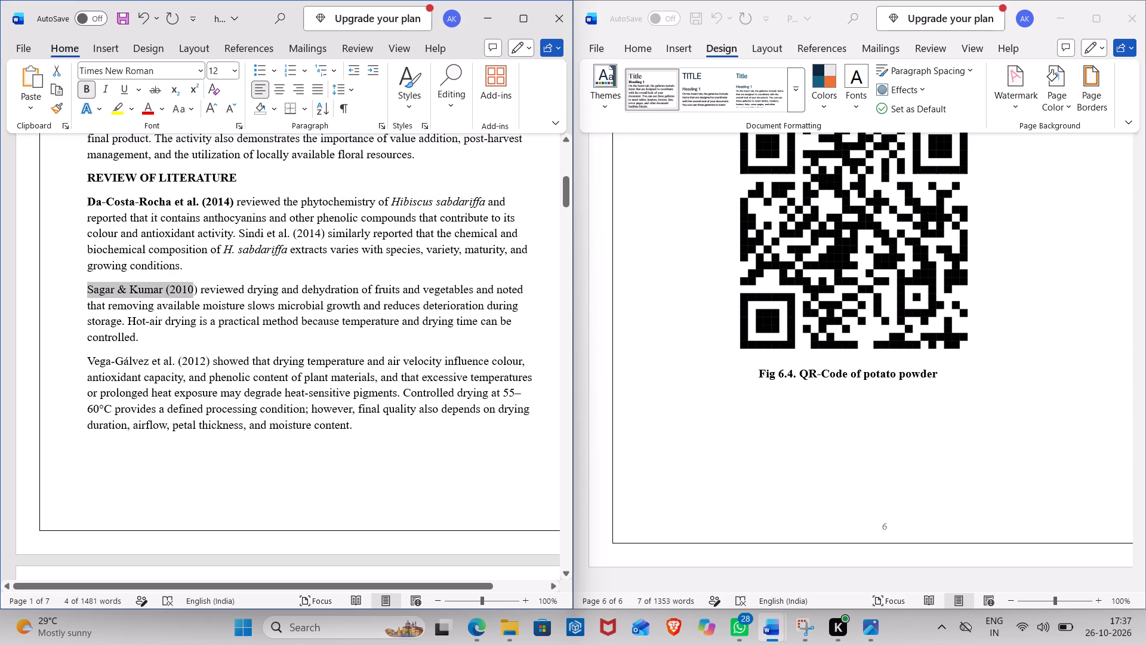
left_click_drag(184, 288, 202, 293)
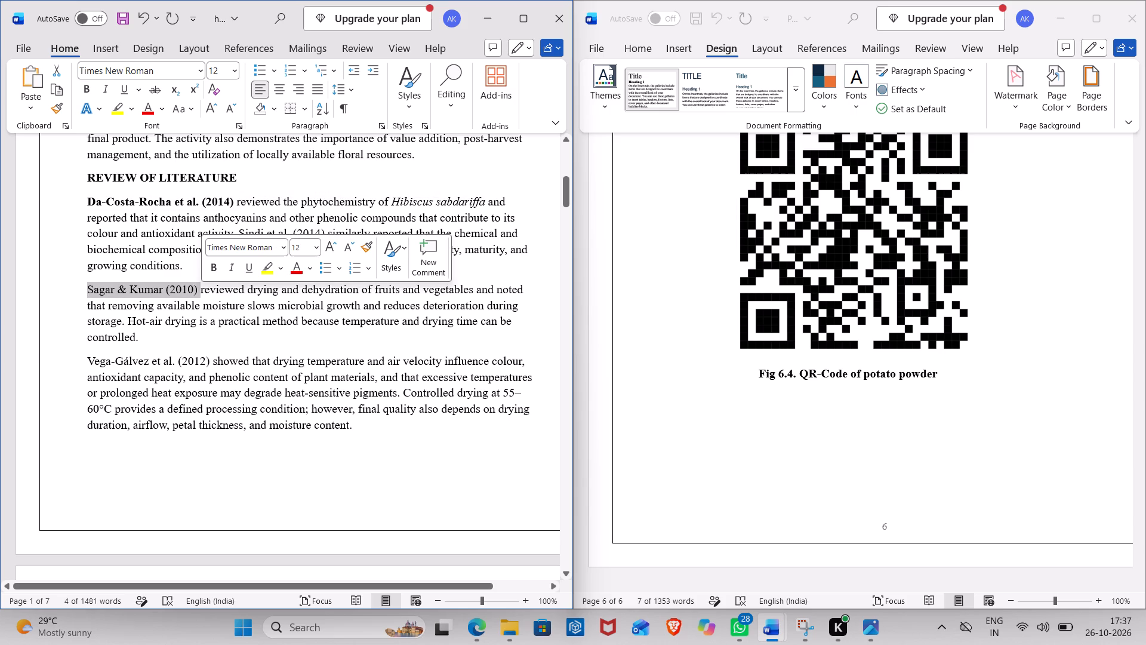
left_click(214, 272)
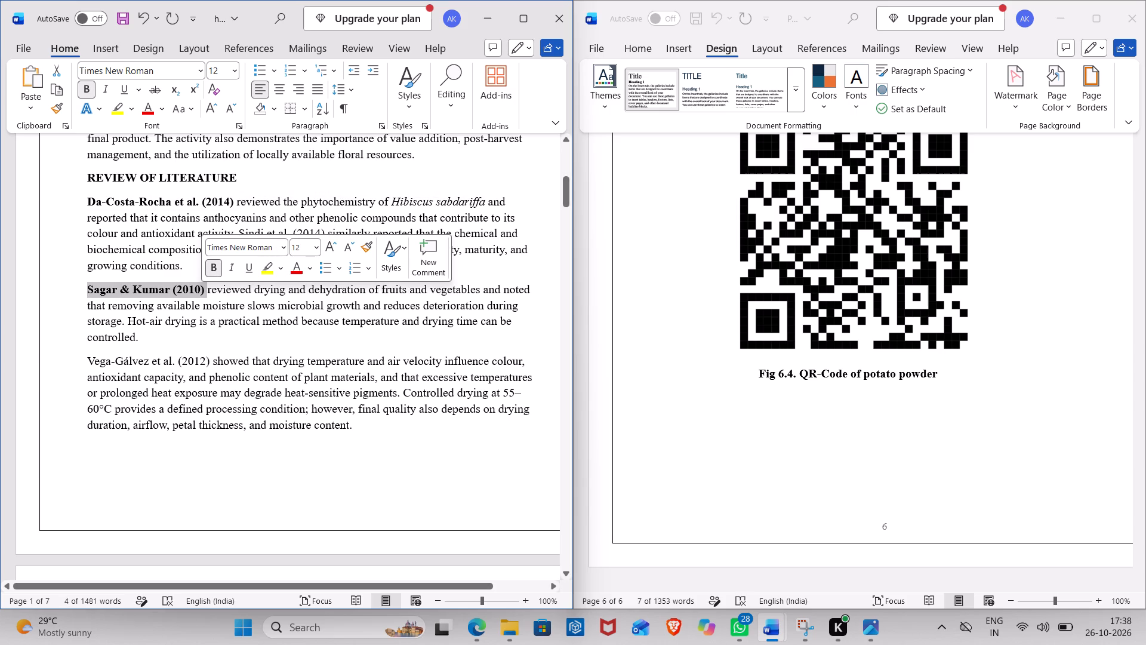
Bold the citations Vega-Gálvez et al. (2012) and Cissé et al. (2009) that open the last two Review of Literature paragraphs.
left_click_drag(90, 359, 190, 359)
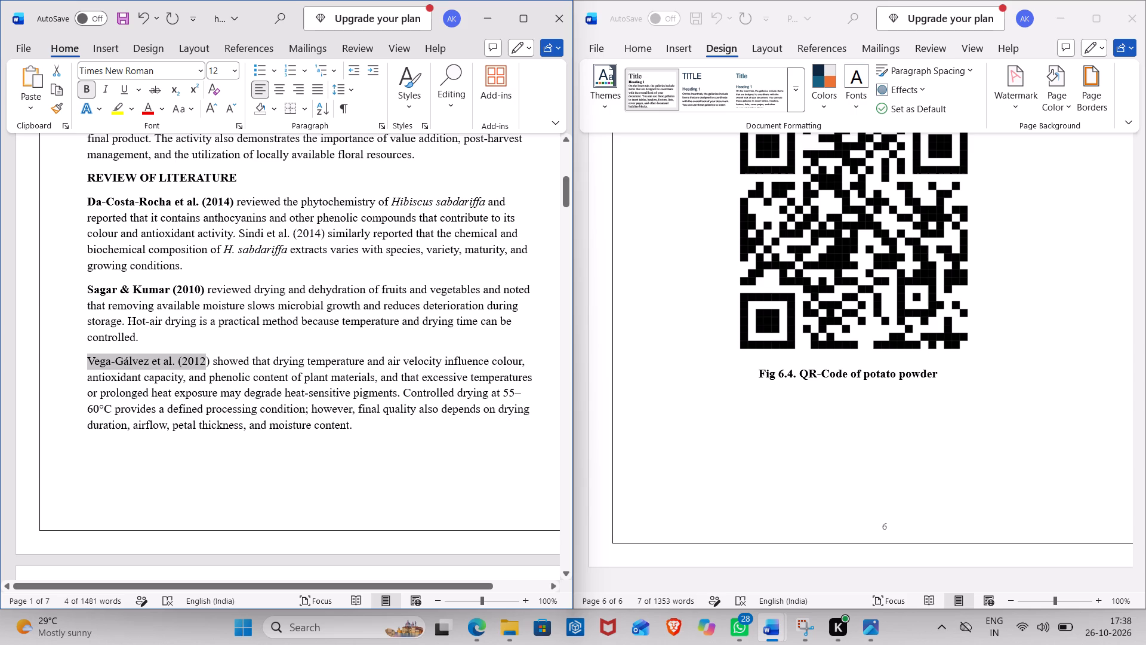
left_click_drag(190, 359, 215, 360)
left_click_drag(215, 360, 207, 362)
left_click_drag(207, 362, 210, 363)
left_click(215, 340)
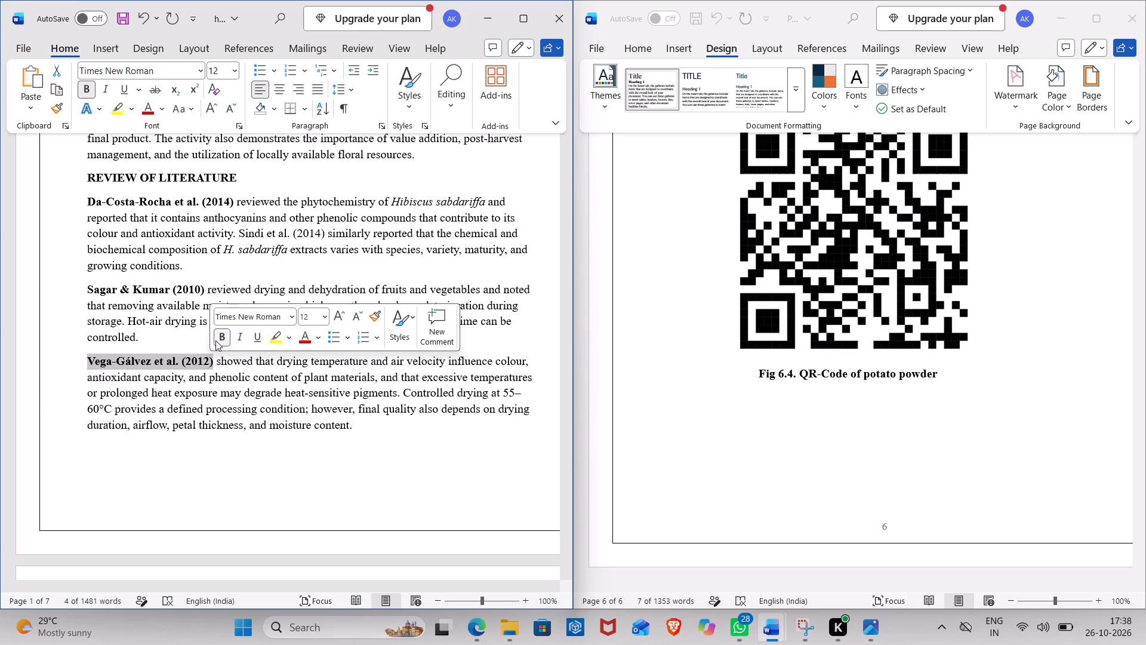
scroll(215, 340, "down", 3)
left_click_drag(90, 319, 95, 318)
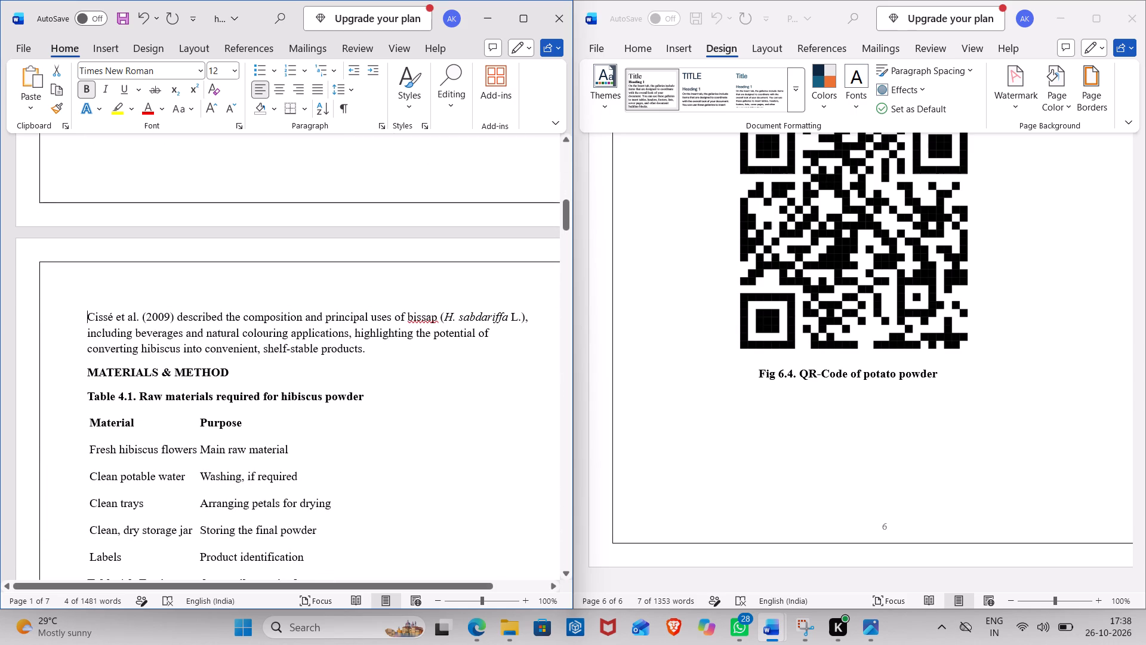
left_click_drag(95, 318, 173, 322)
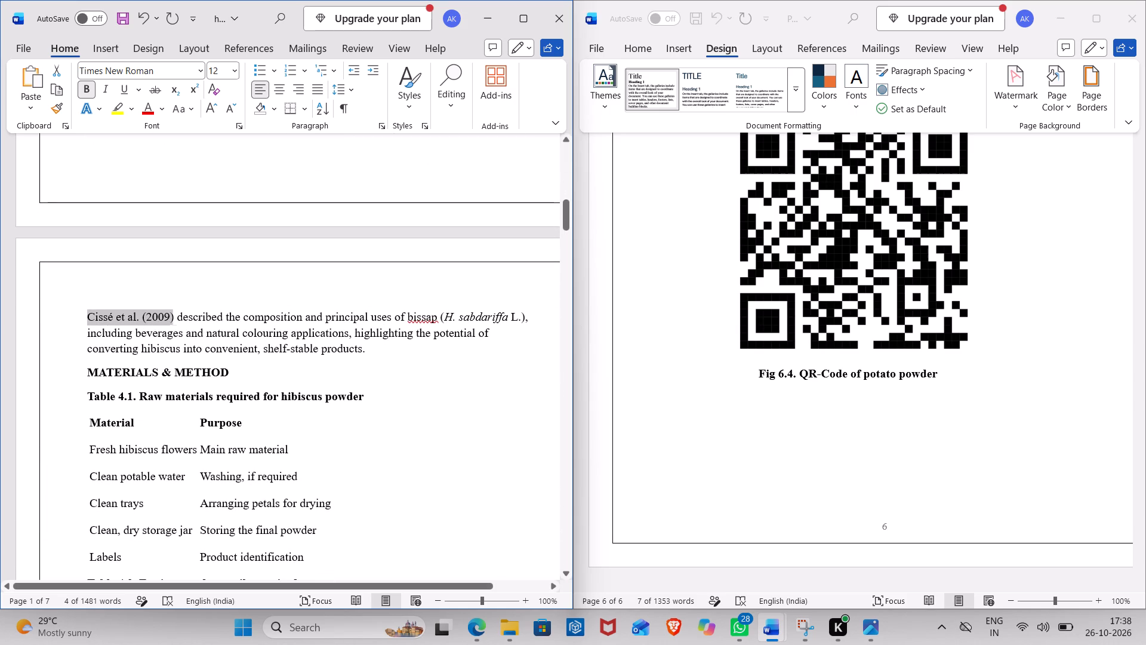
left_click_drag(173, 322, 172, 310)
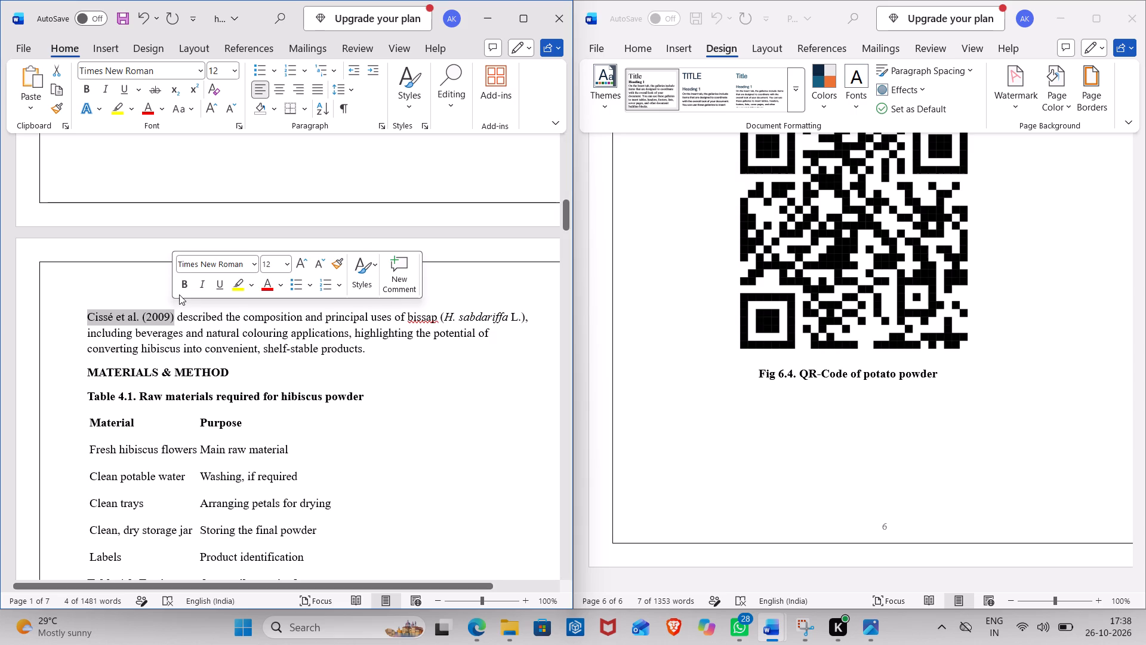
left_click(180, 292)
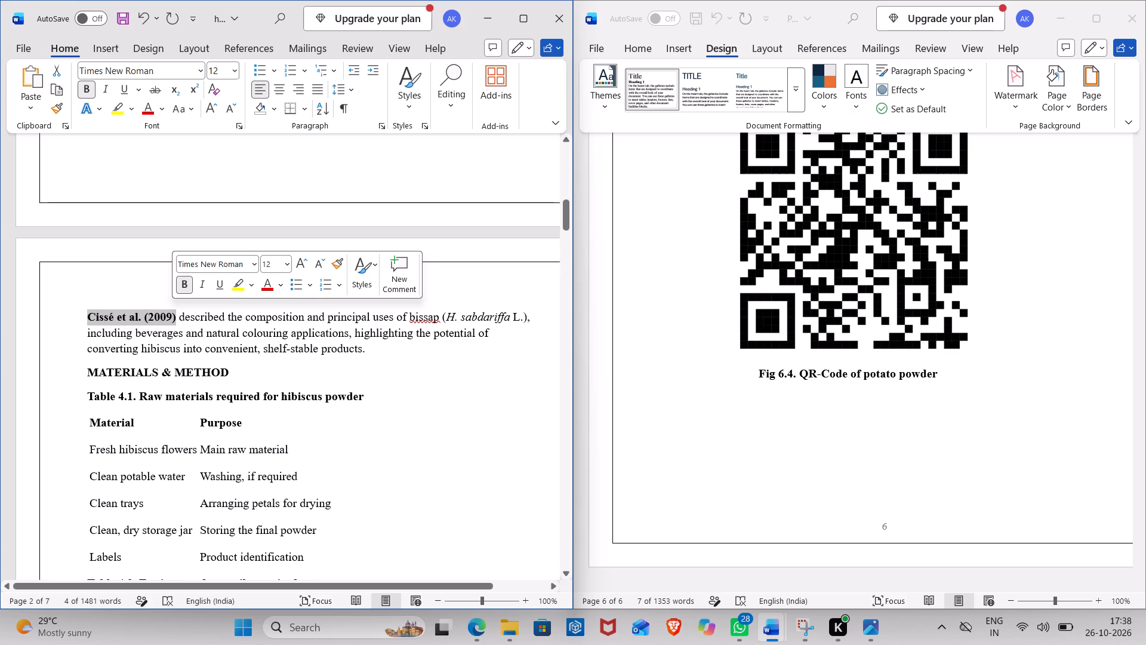
Place the cursor in the Tray dryer cell of Table 4.2, Equipment & utensils required, and bring up the design options.
scroll(152, 391, "down", 1)
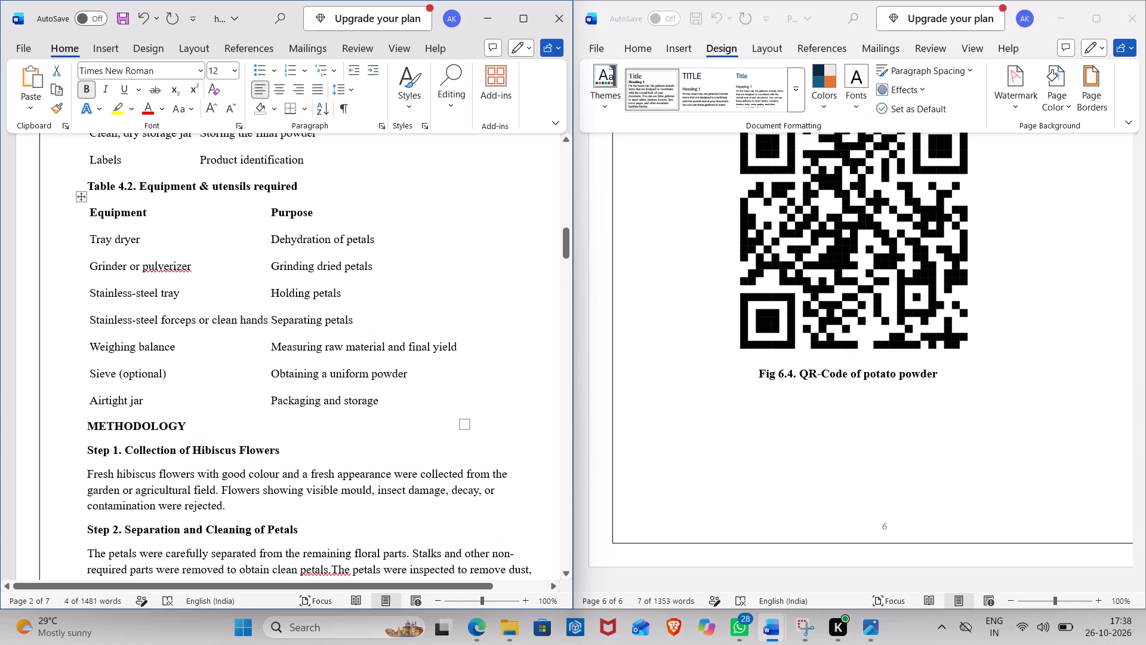
left_click(525, 183)
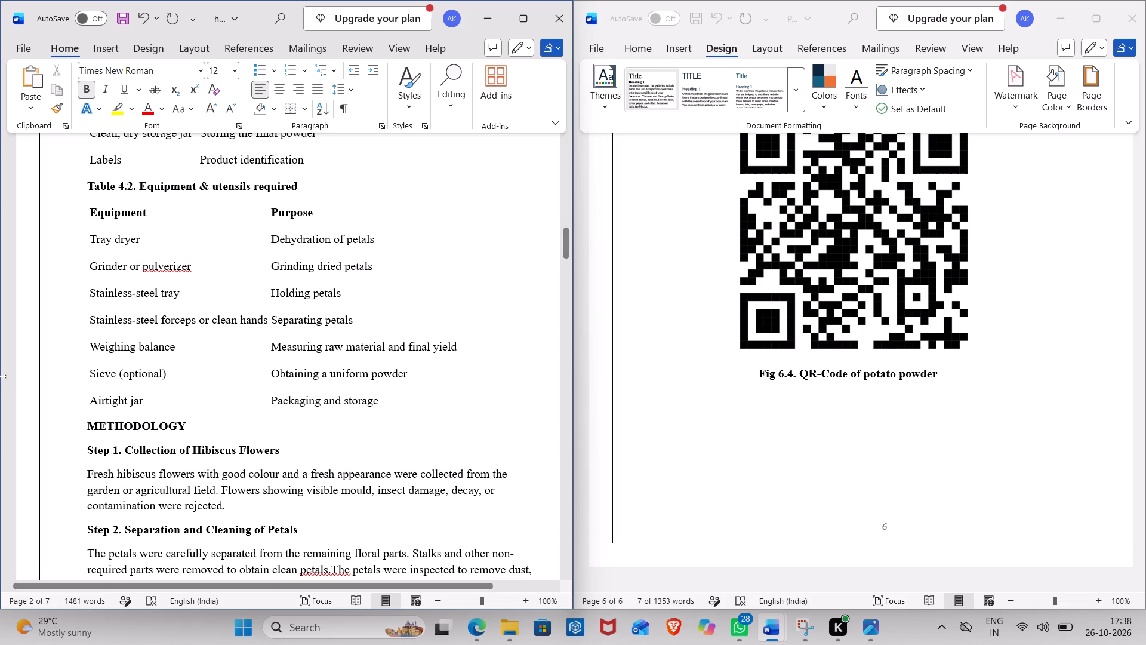
scroll(177, 299, "up", 2)
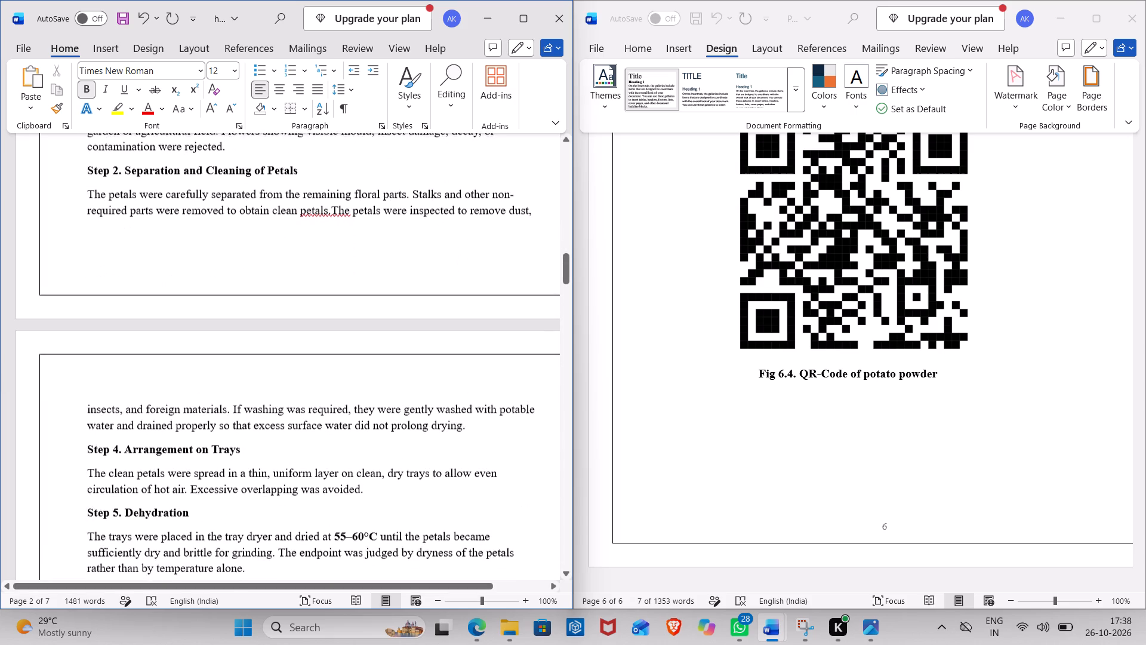
scroll(177, 299, "up", 1)
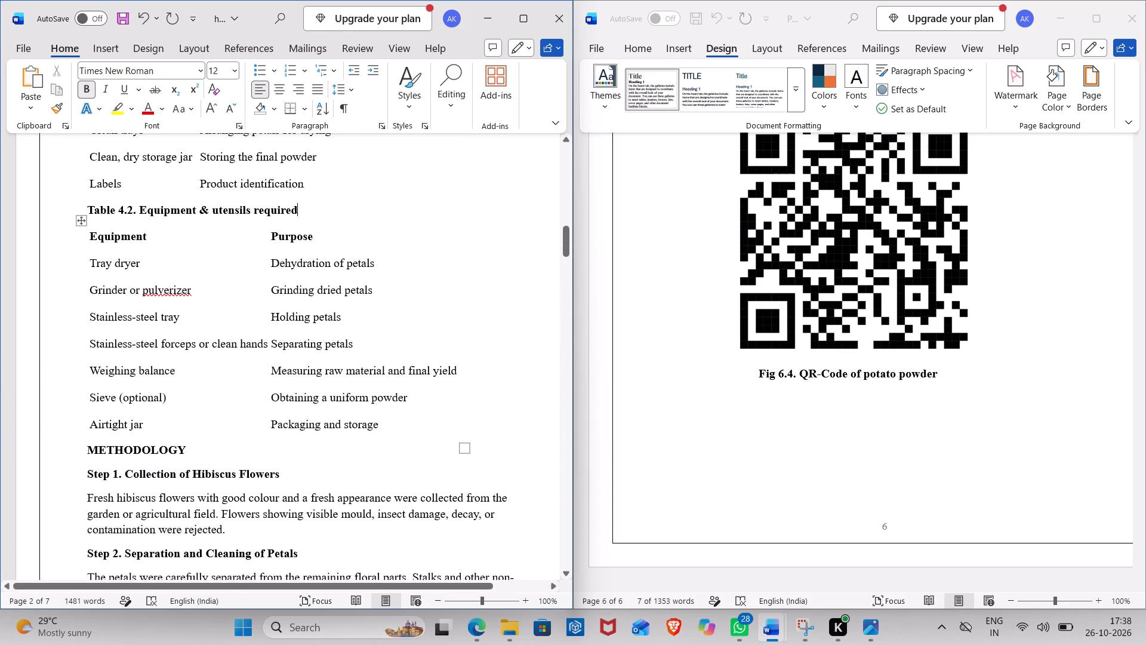
left_click(90, 259)
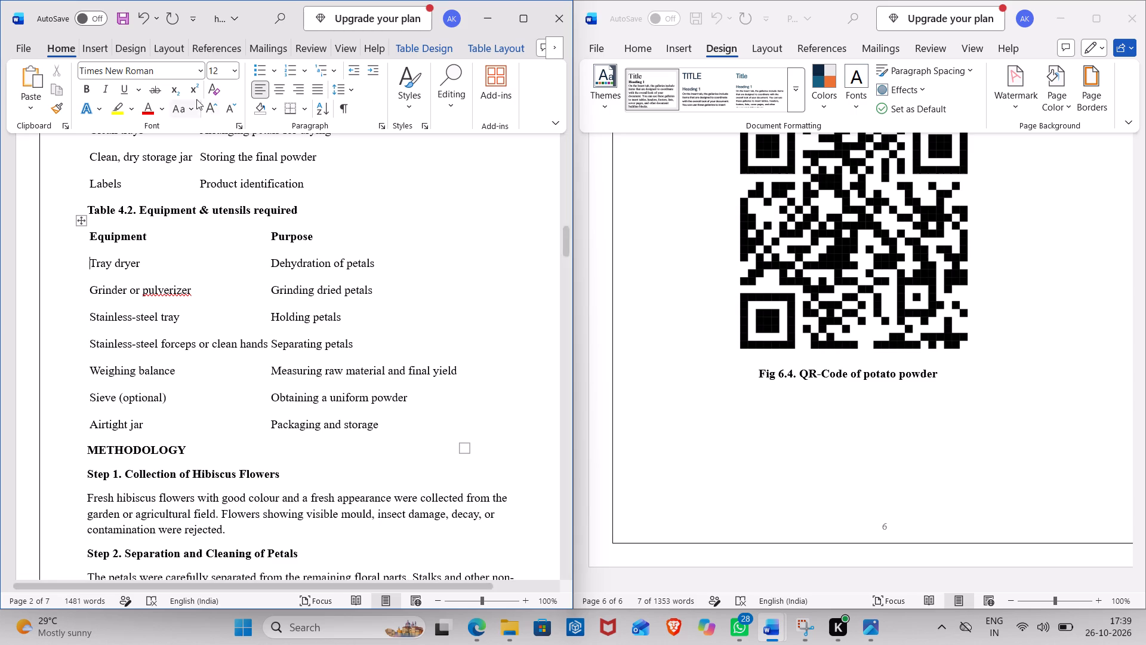
left_click(129, 52)
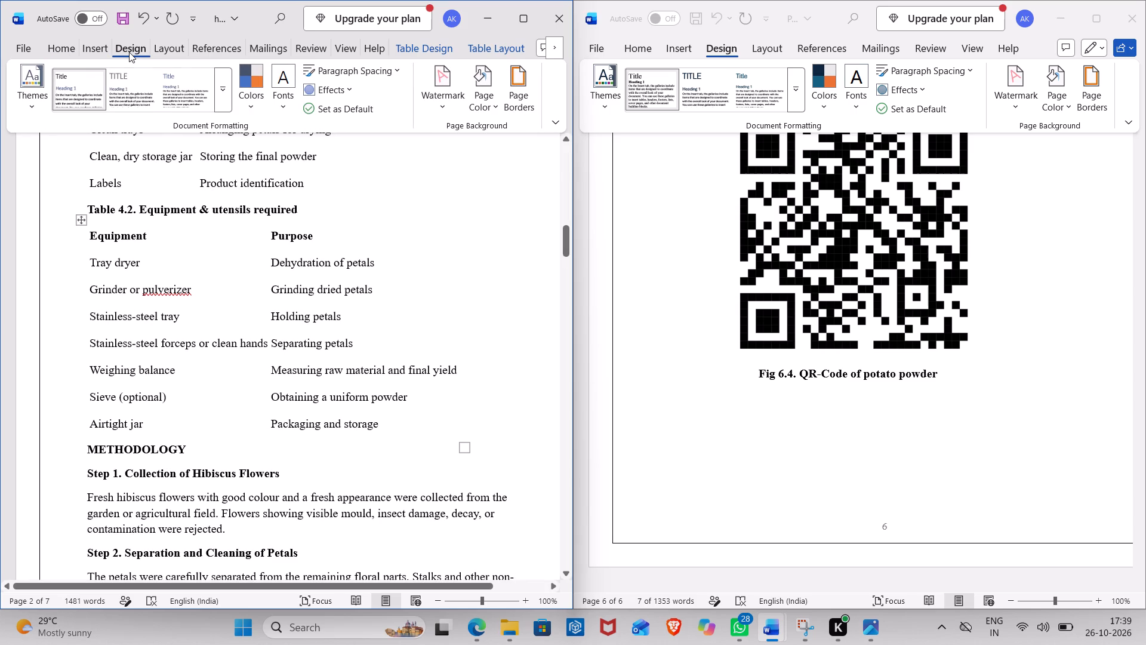